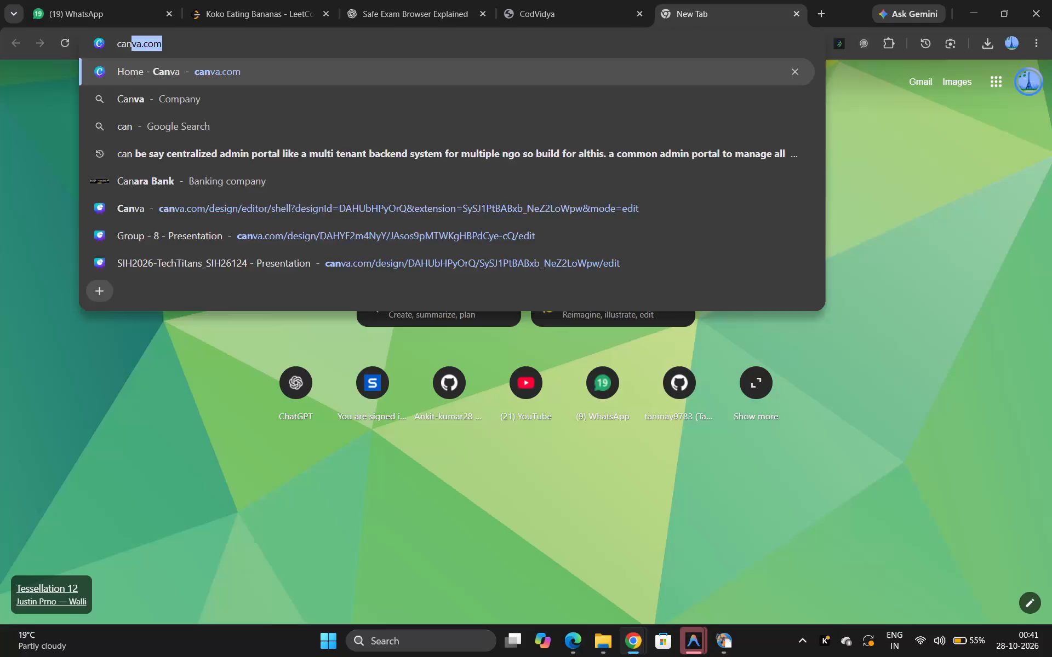
Load canva.com and open the SIH2026-TechTitans_SIH26124 presentation from the recent designs.
key("Return")
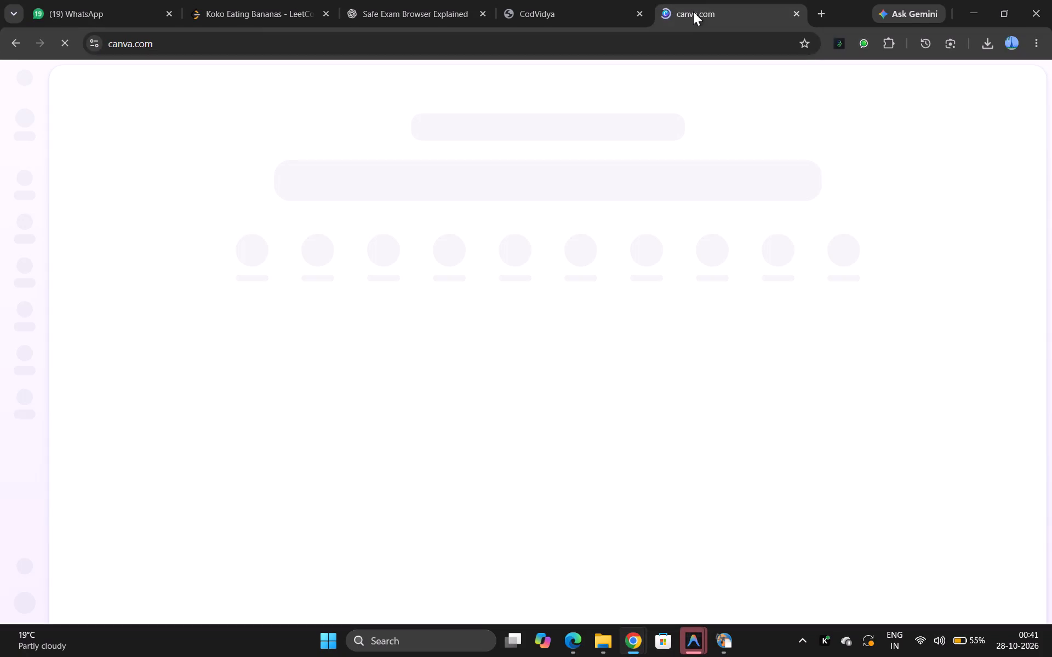
scroll(901, 303, "down", 3)
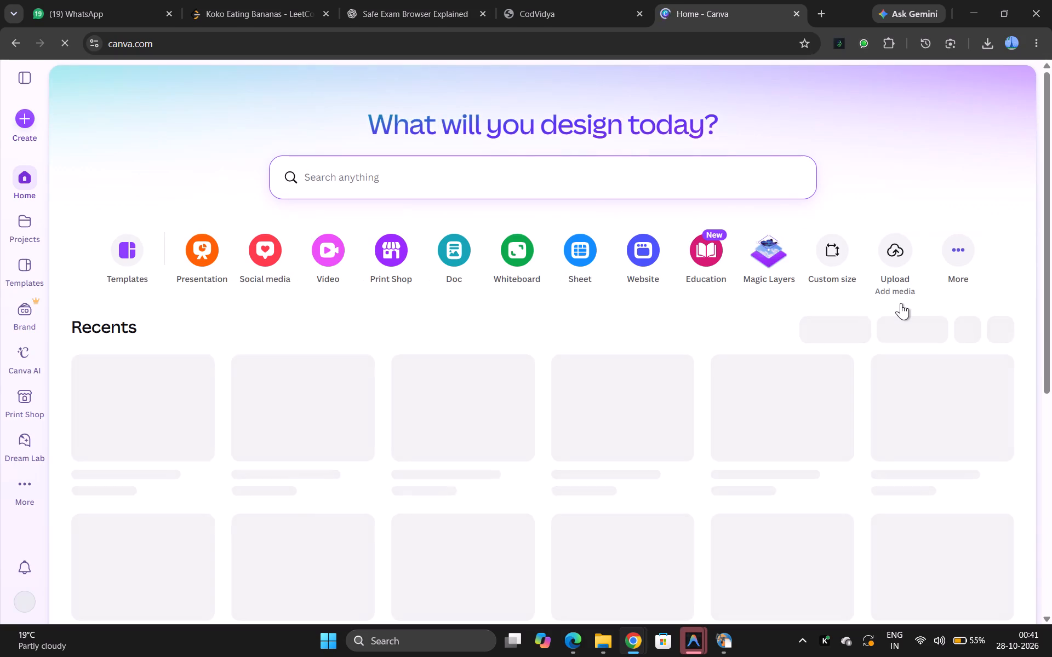
scroll(260, 269, "down", 1)
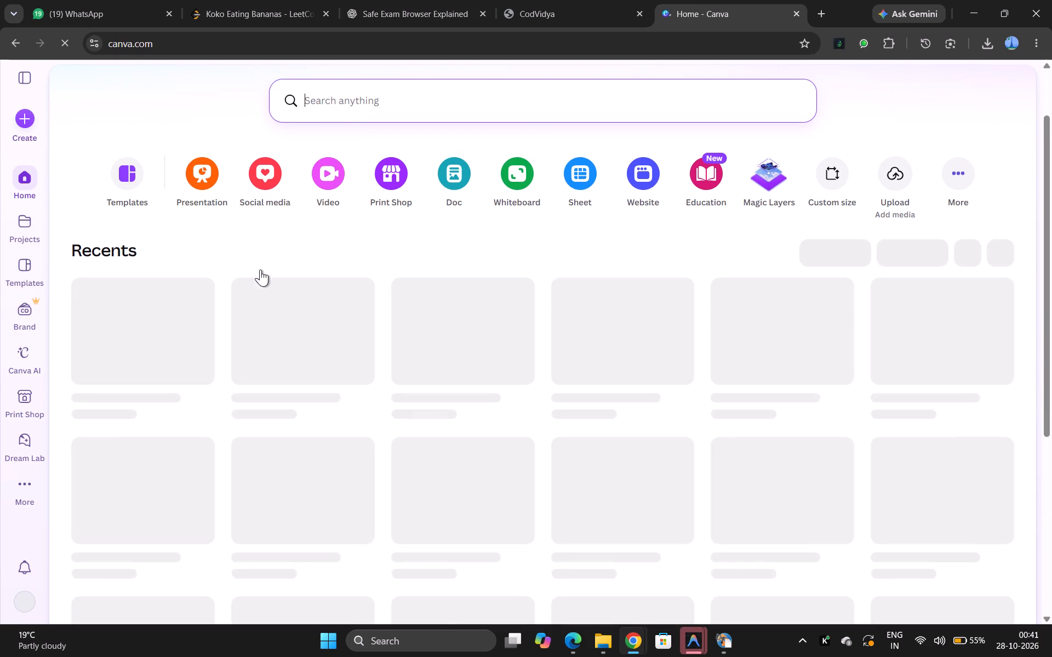
scroll(260, 269, "down", 1)
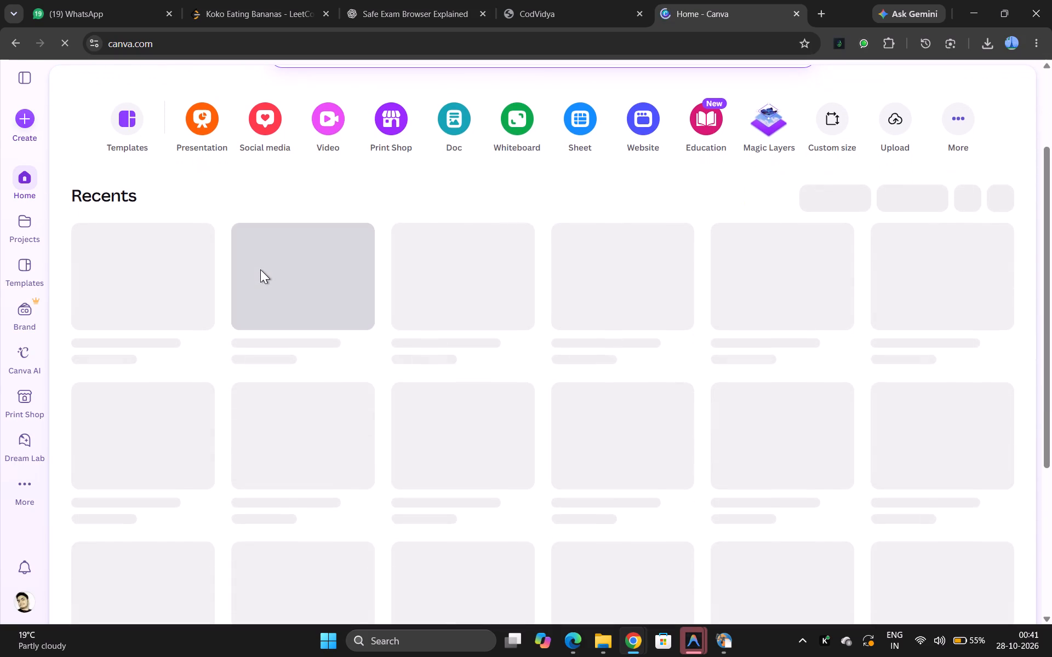
scroll(260, 269, "down", 1)
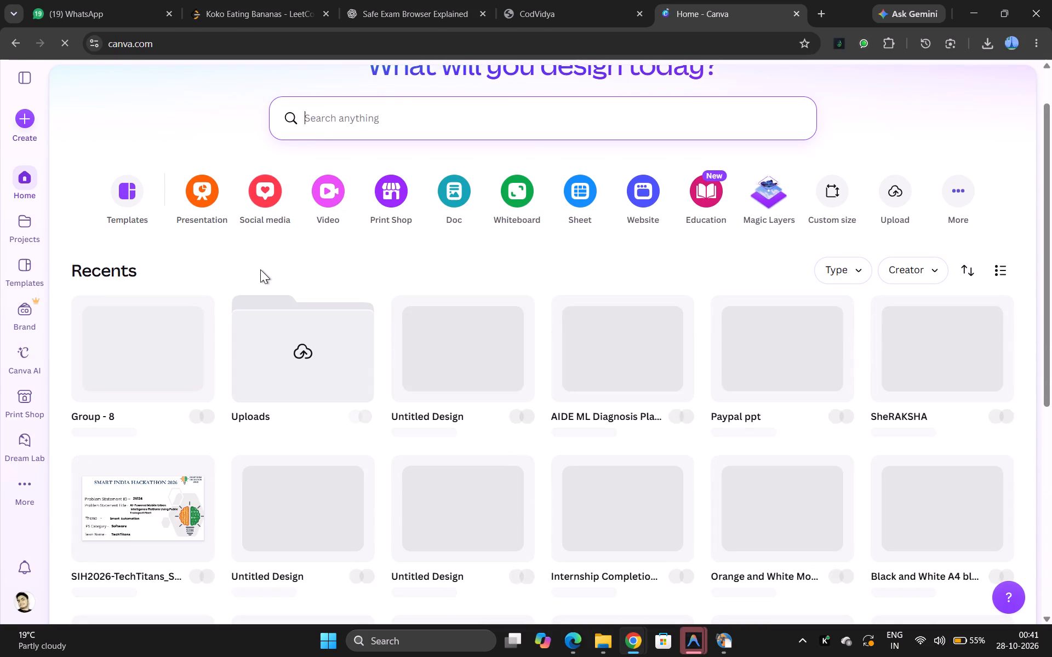
scroll(260, 269, "down", 1)
left_click(153, 449)
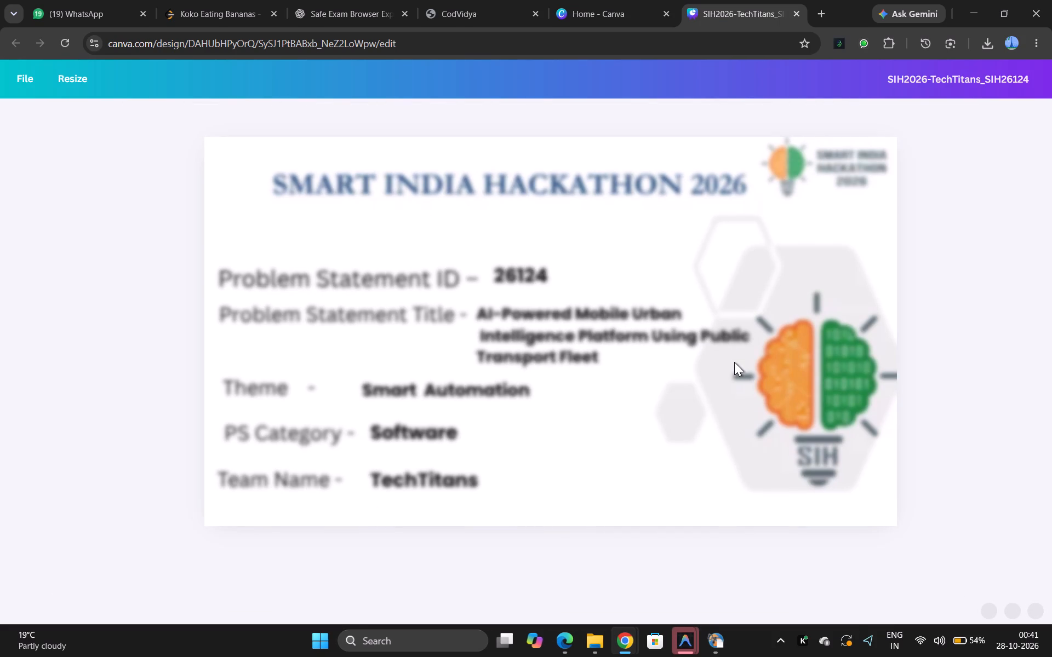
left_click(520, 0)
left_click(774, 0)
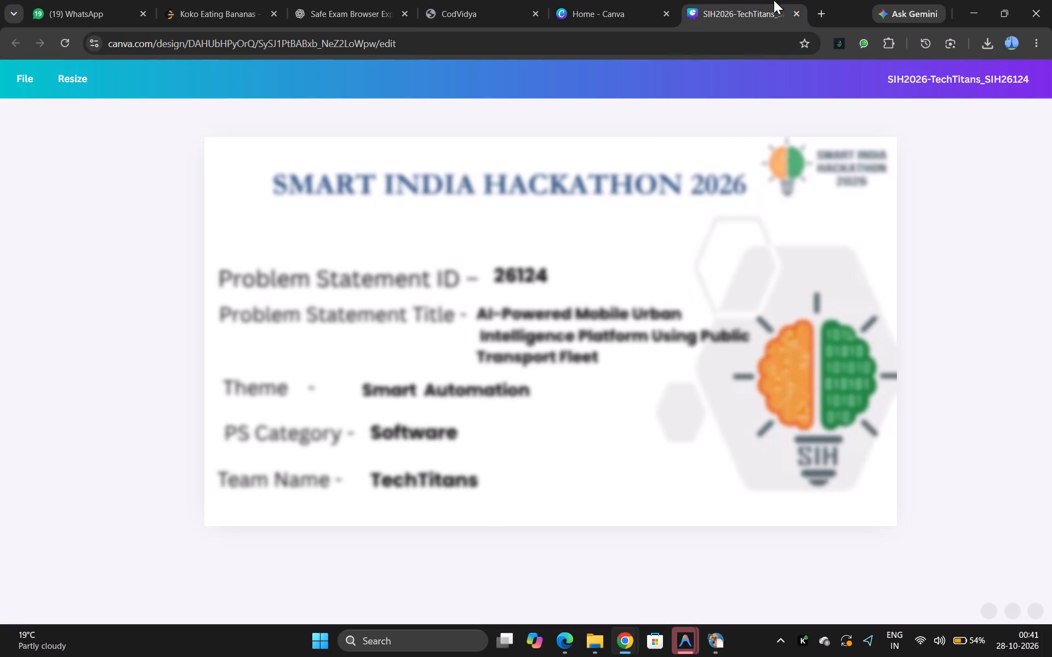
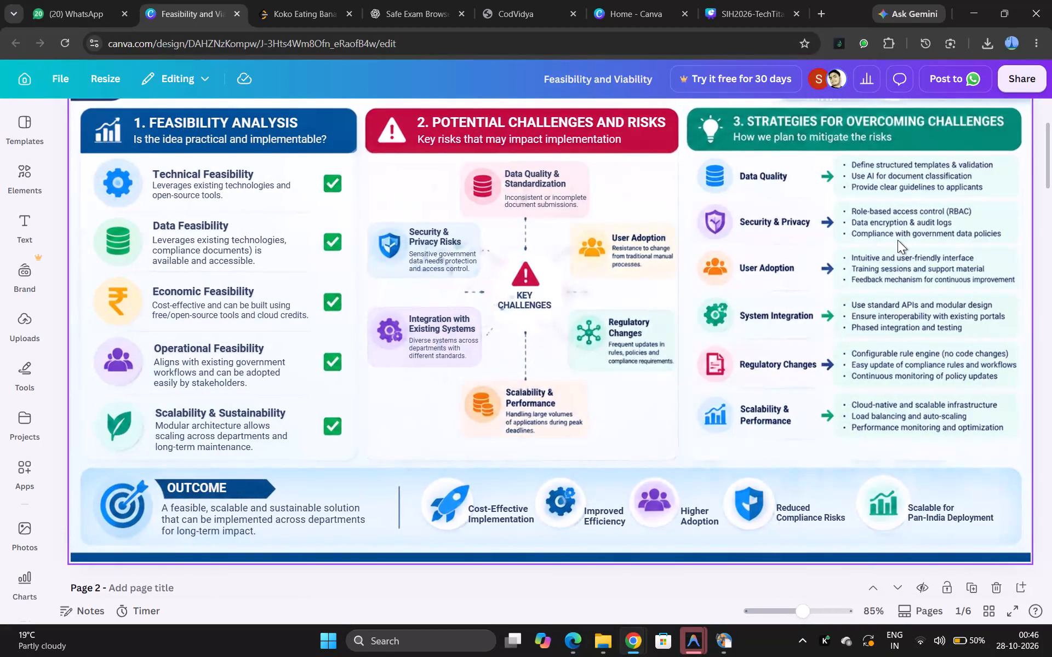
Look over the Feasibility and Viability design, from the page 1 slide down to the Technical Approach slide on page 2.
scroll(897, 240, "left", 2)
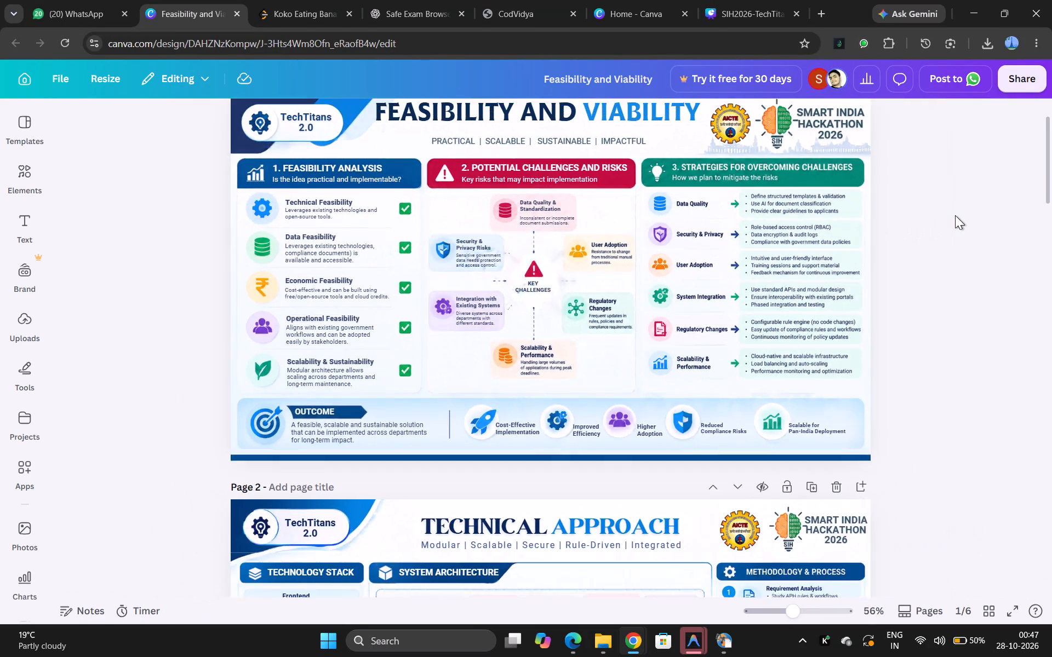
scroll(955, 215, "up", 3)
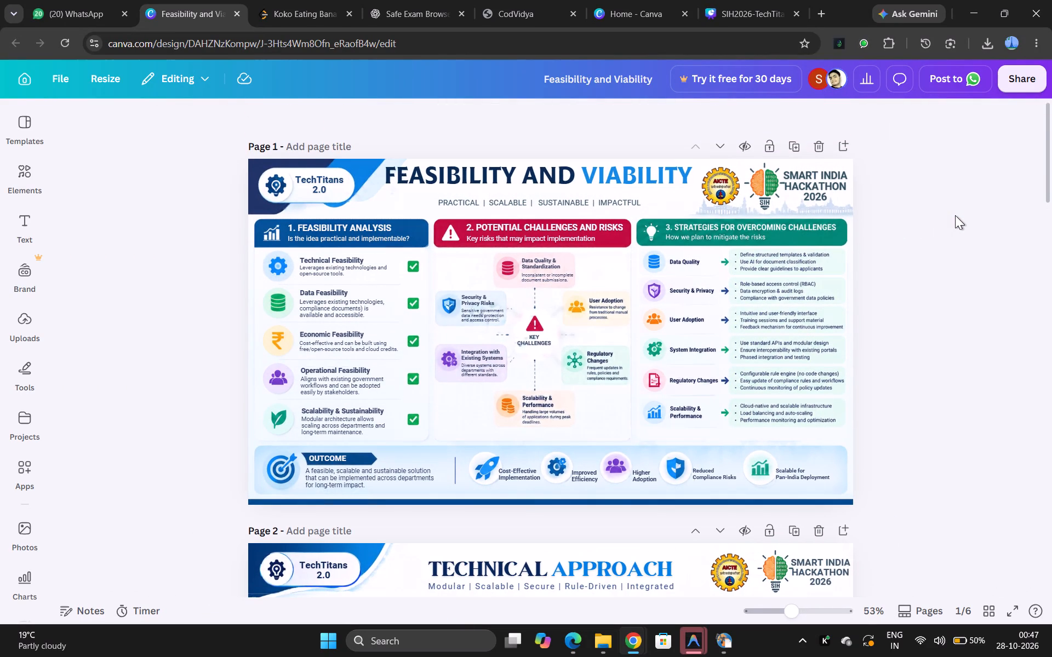
scroll(955, 215, "down", 3)
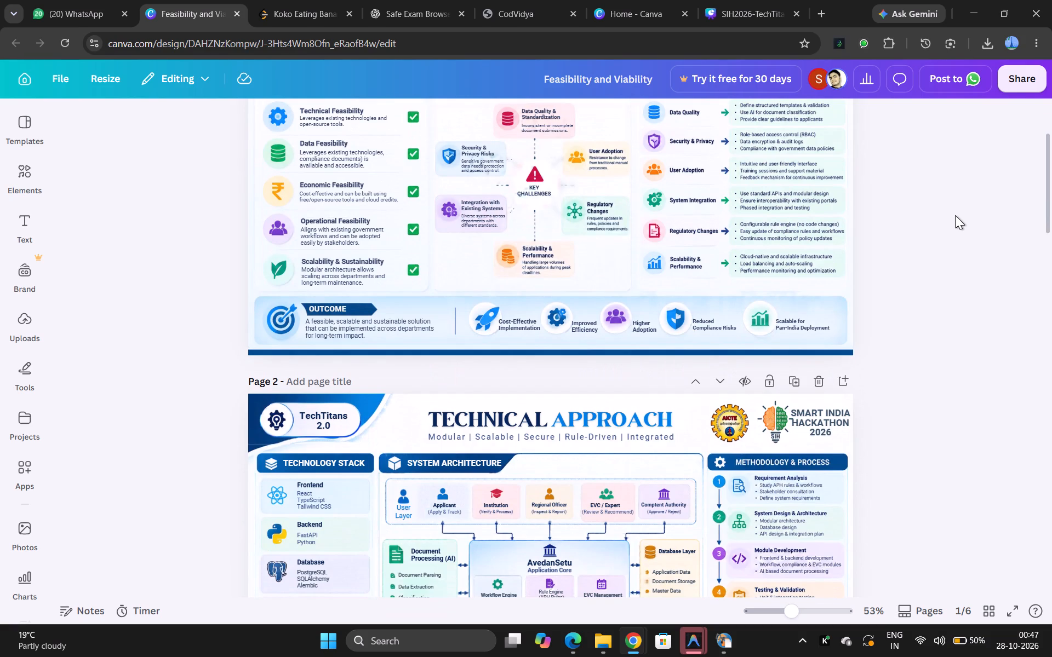
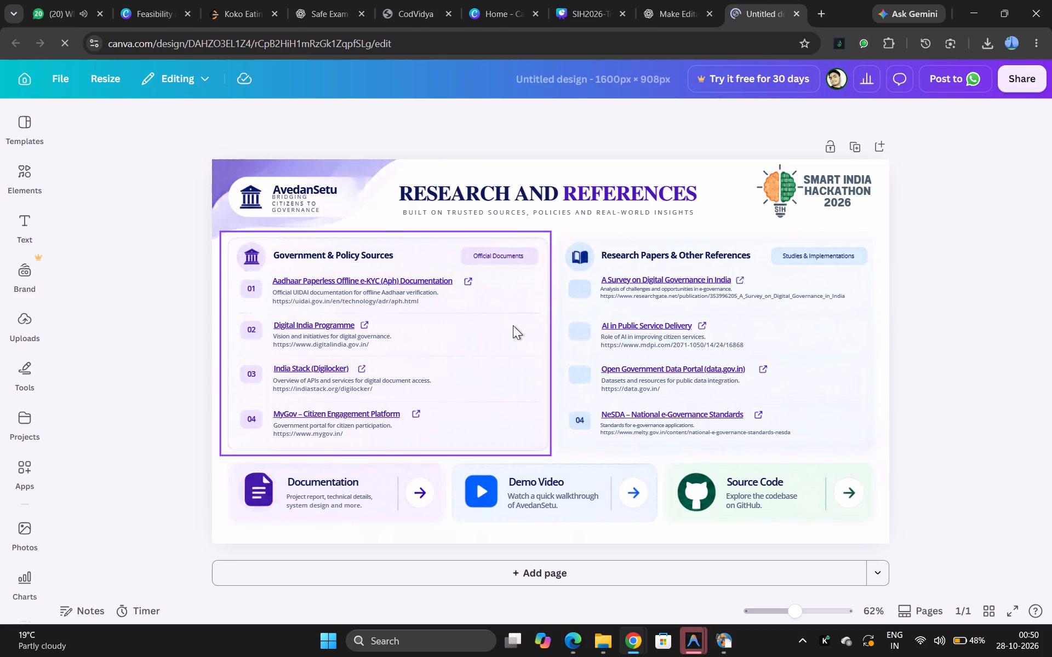
Copy all elements of the Research and References page in the untitled 1600 × 908 px design.
key("ctrl+a")
key("ctrl+c")
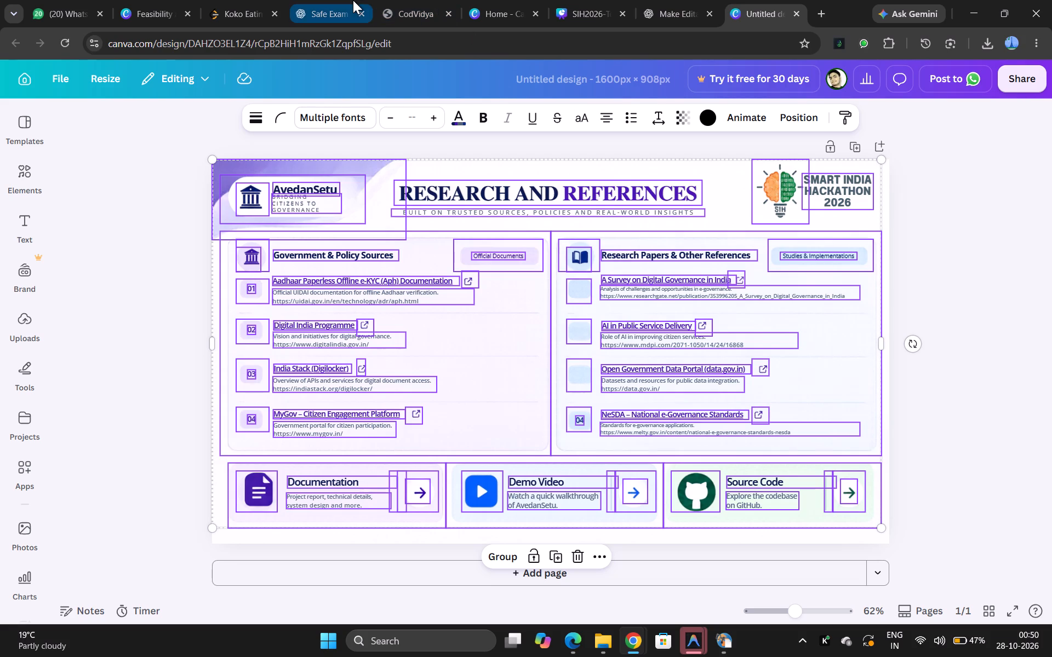
Check the open SIH2026-TechTitans_SIH26124 presentation and the recent designs on the Canva home page.
left_click(563, 0)
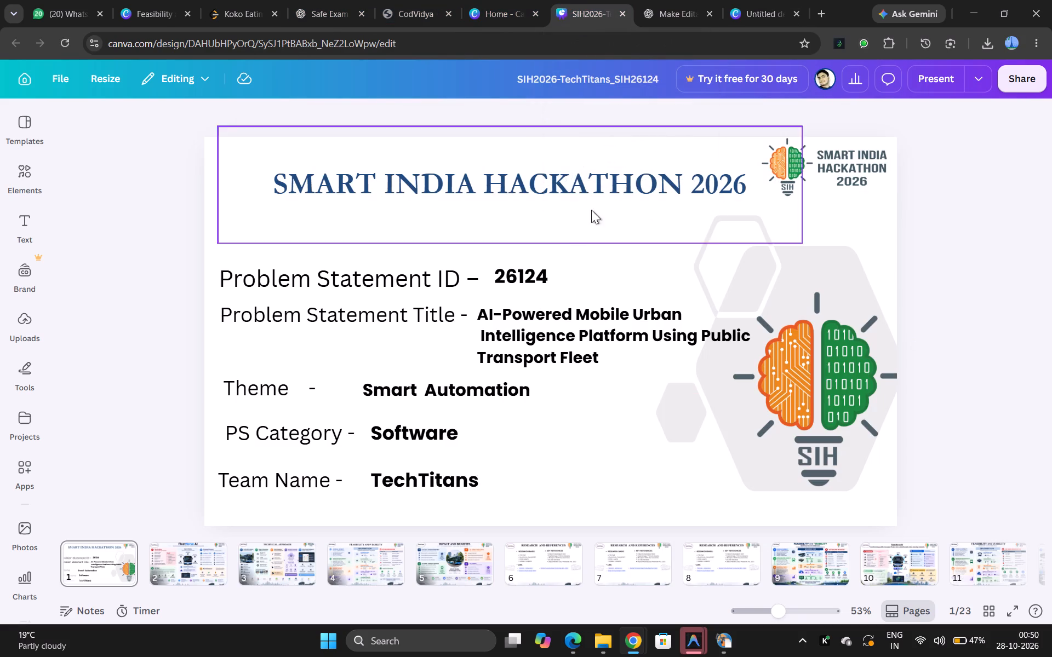
left_click(499, 0)
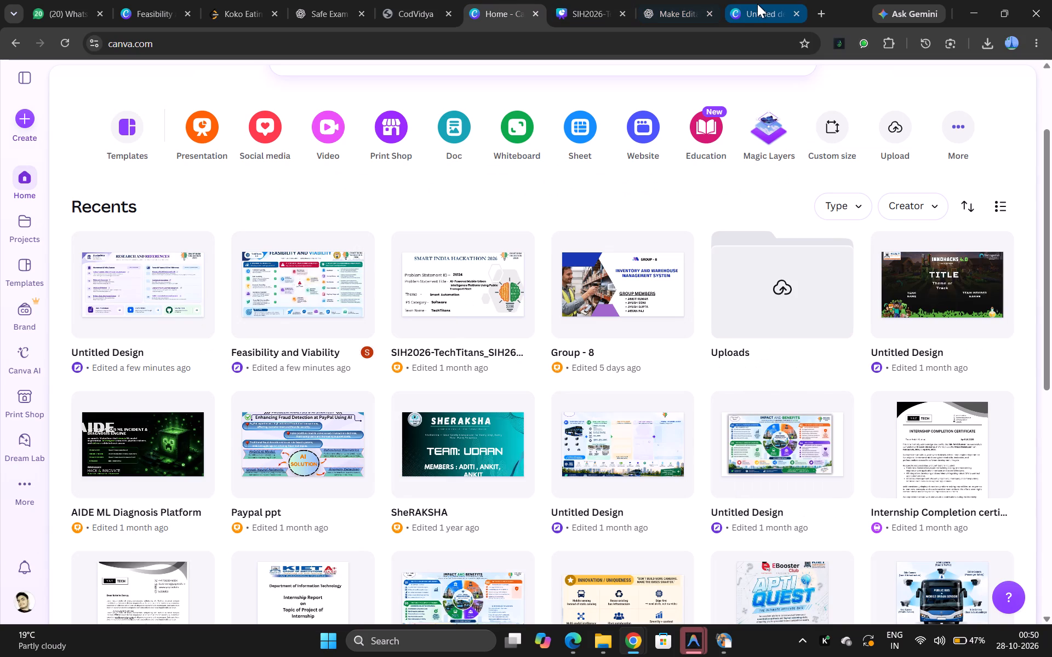
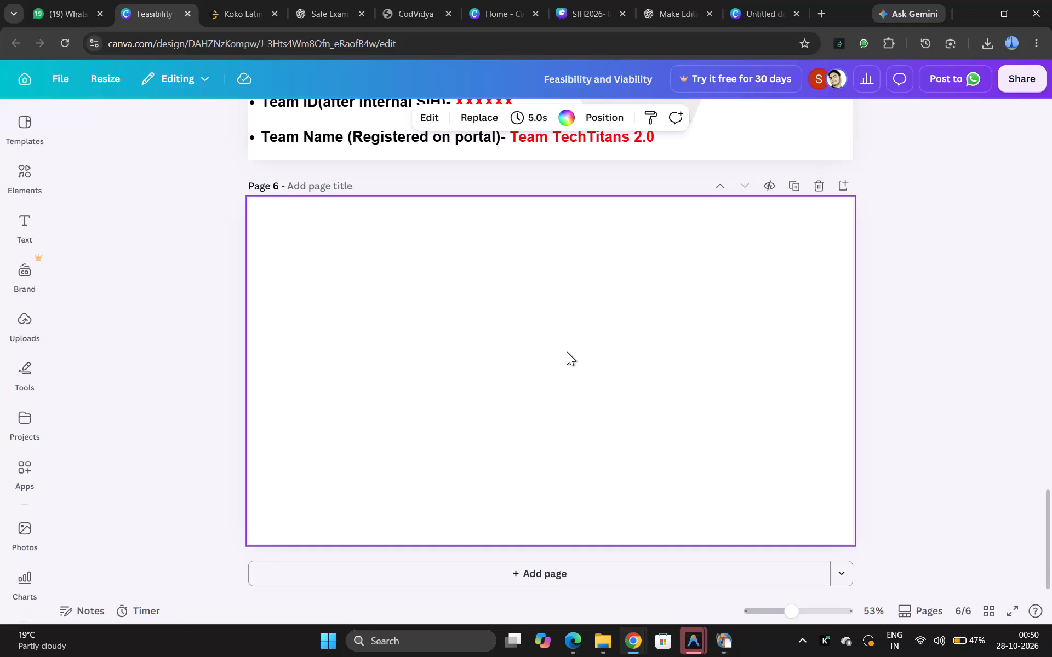
Finish placing the copied Research and References slide elements on the blank page 6 and leave them deselected.
left_click(941, 314)
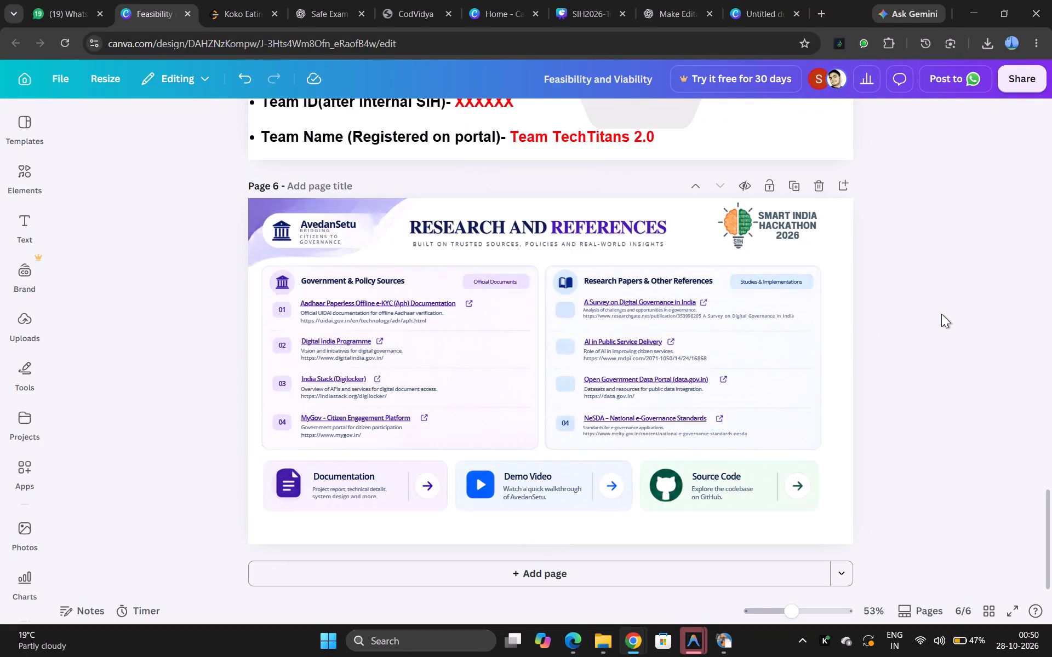
Go back to the TechTitans 2.0 logo label in the header of the page 5 title slide.
scroll(941, 314, "up", 1)
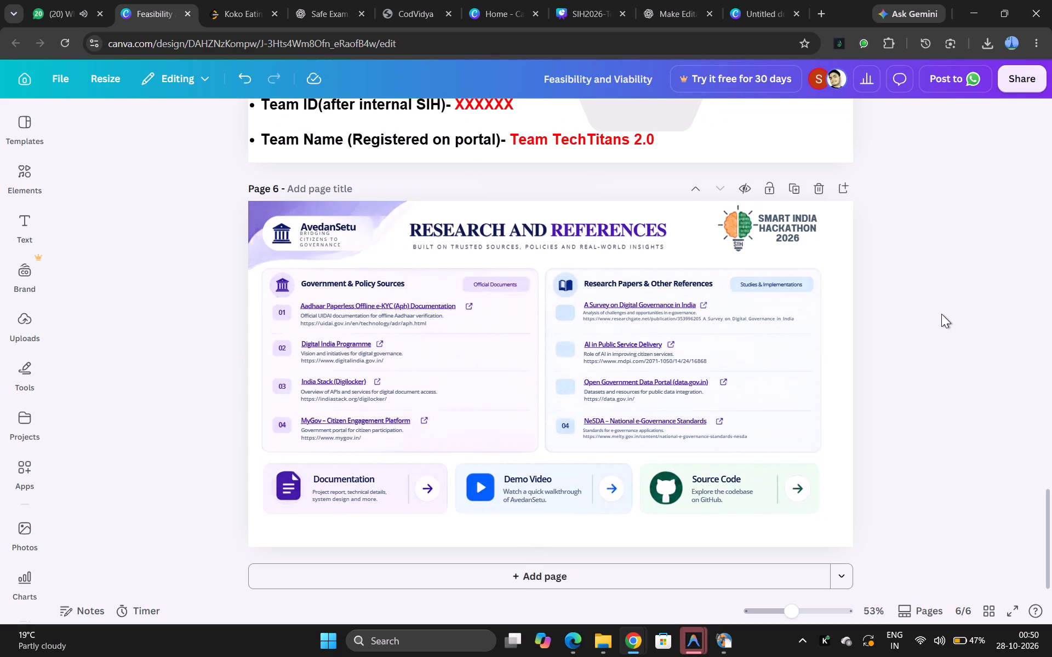
scroll(941, 314, "up", 7)
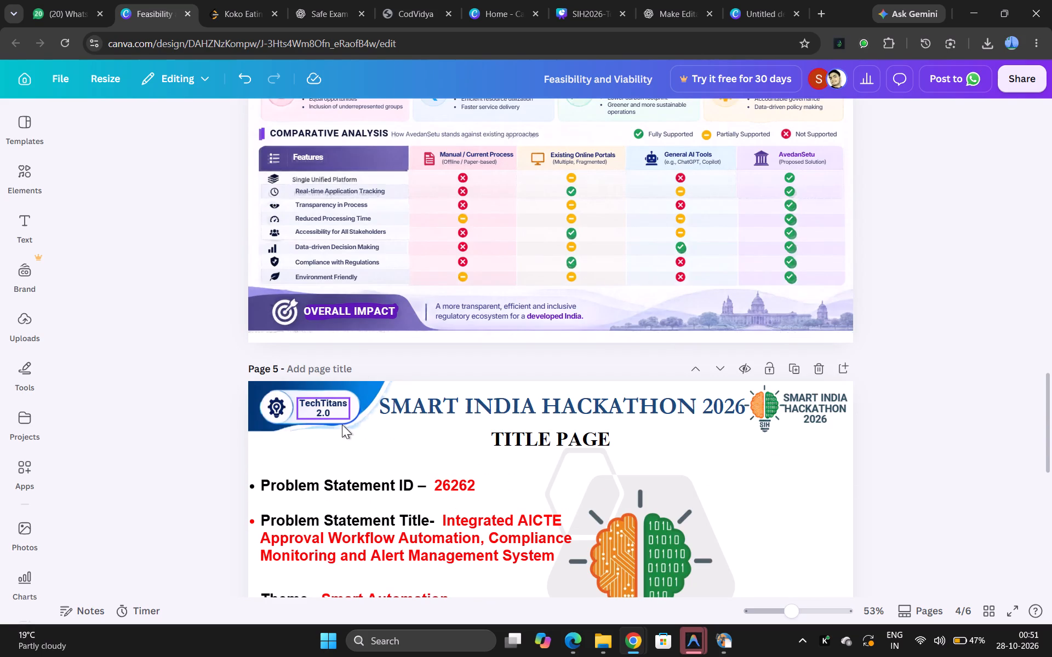
Copy the TechTitans 2.0 header banner with its badge, icon and text from page 5.
left_click_drag(325, 442, 288, 390)
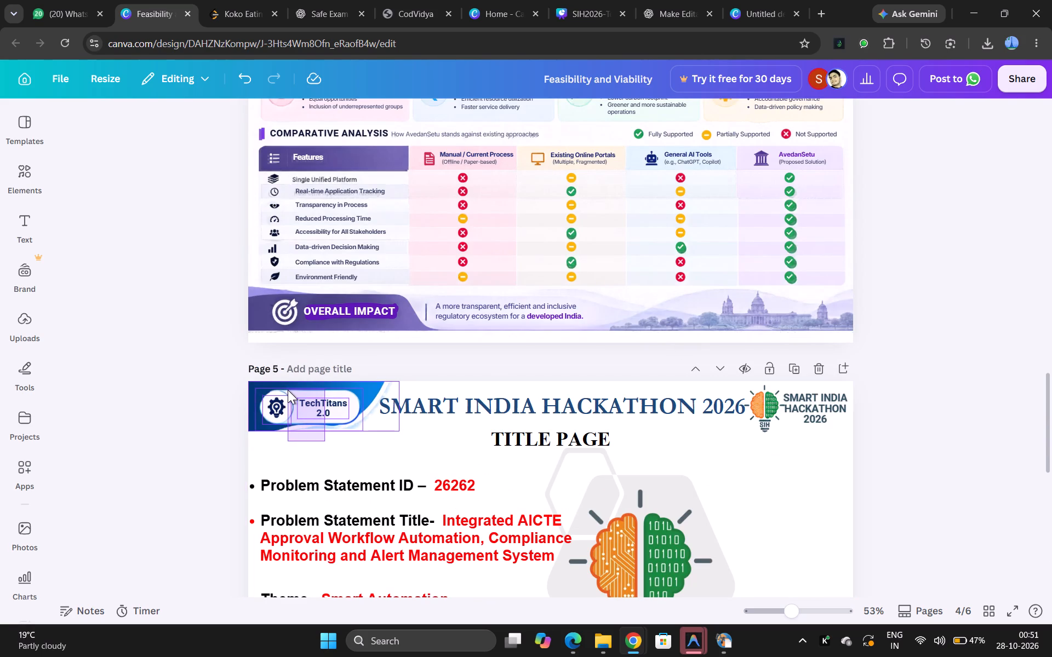
left_click_drag(288, 390, 271, 381)
key("ctrl+c")
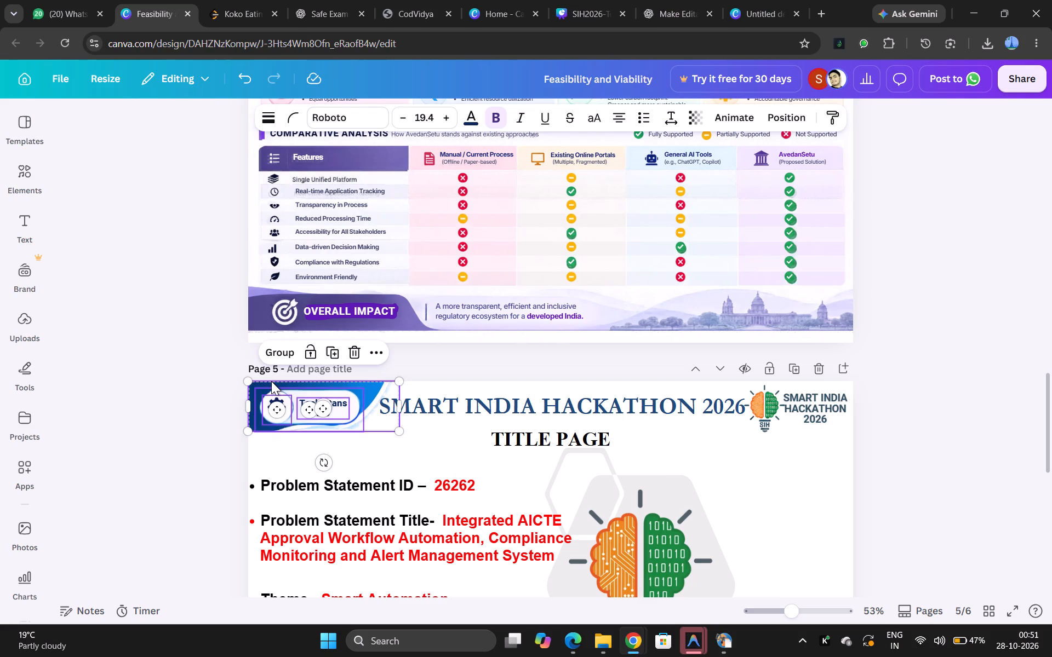
left_click(409, 470)
Delete the old AvedanSetu logo from page 6, including its background shape, tagline, name text and building icon.
scroll(409, 470, "down", 7)
left_click_drag(338, 255, 279, 192)
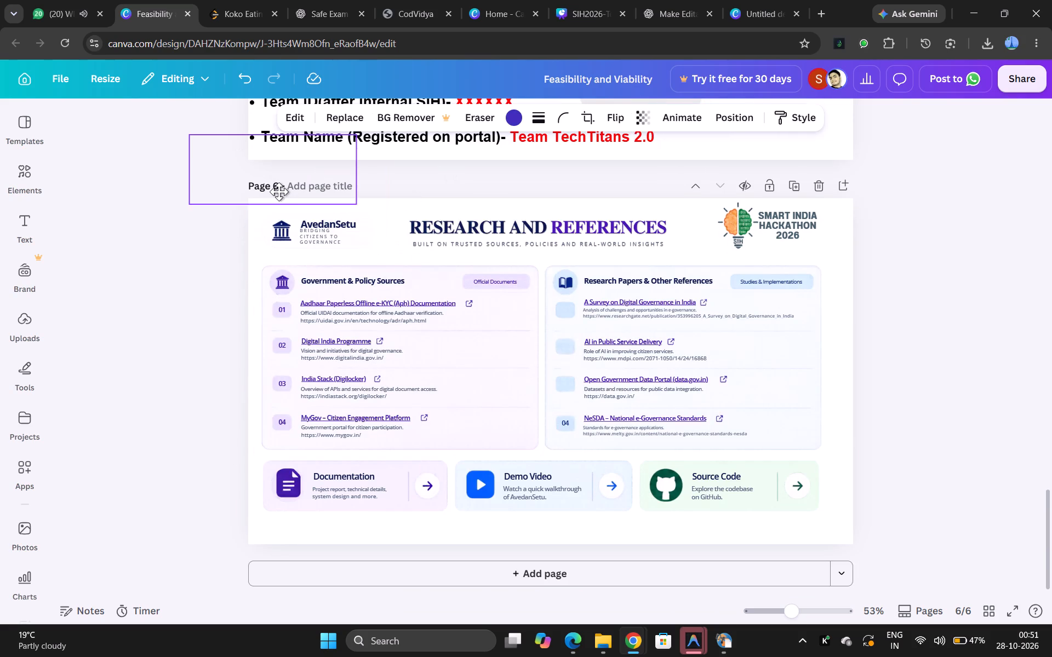
left_click_drag(279, 192, 300, 224)
key("Delete")
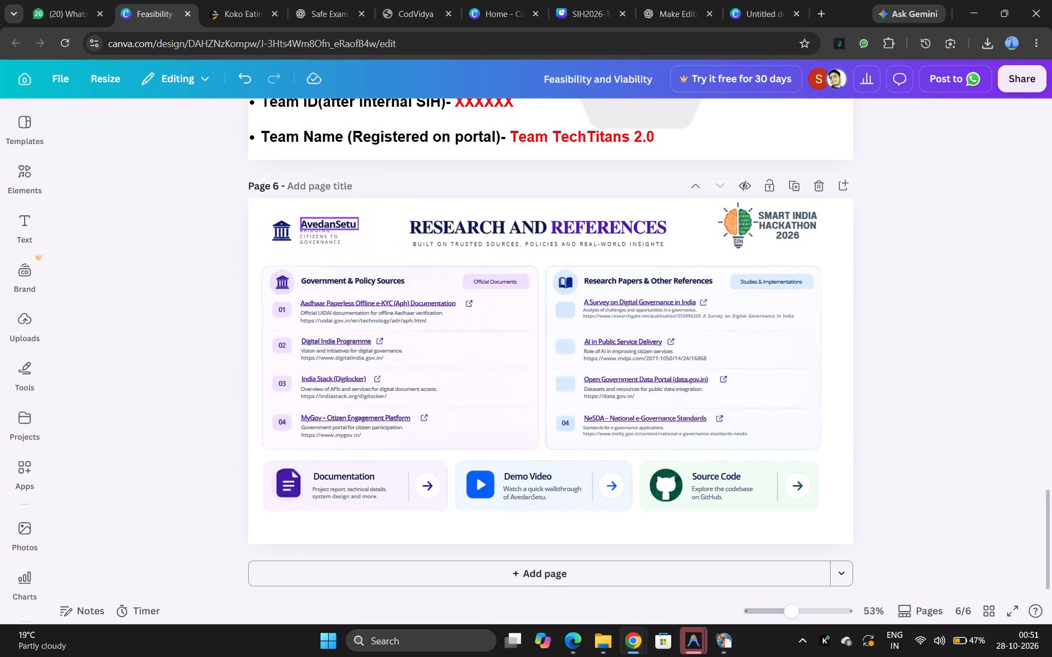
left_click(324, 252)
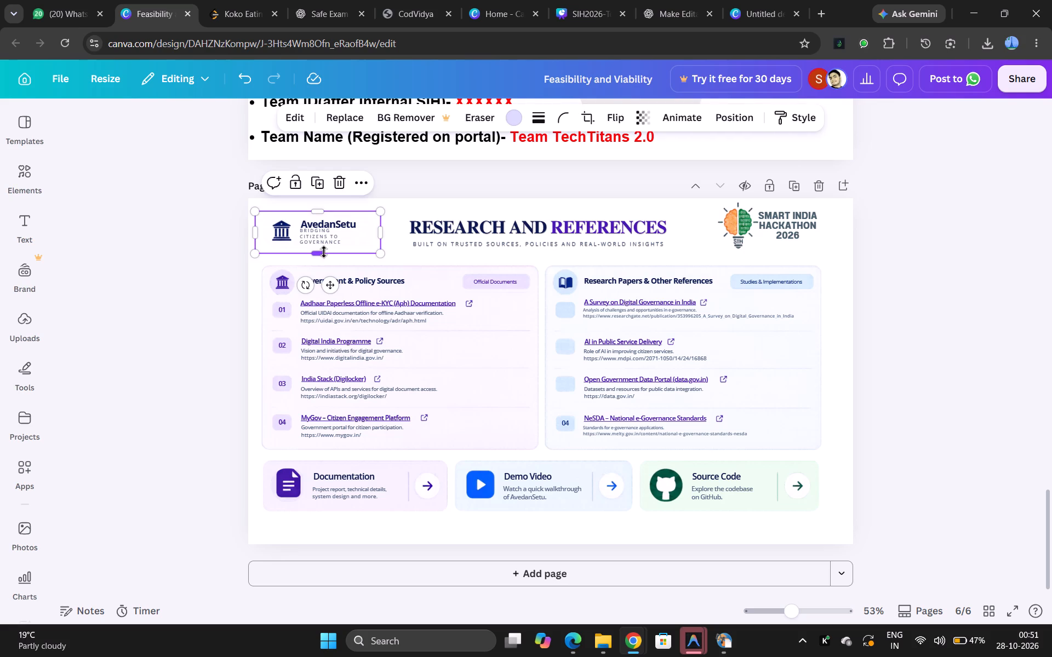
key("Delete")
left_click(308, 229)
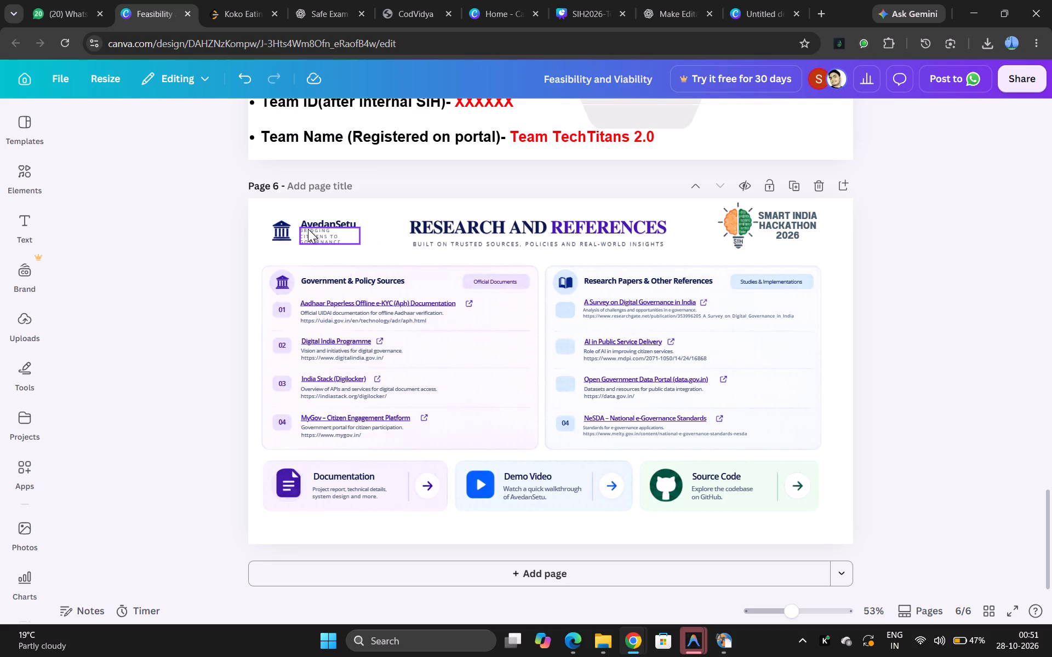
key("Delete")
left_click(323, 227)
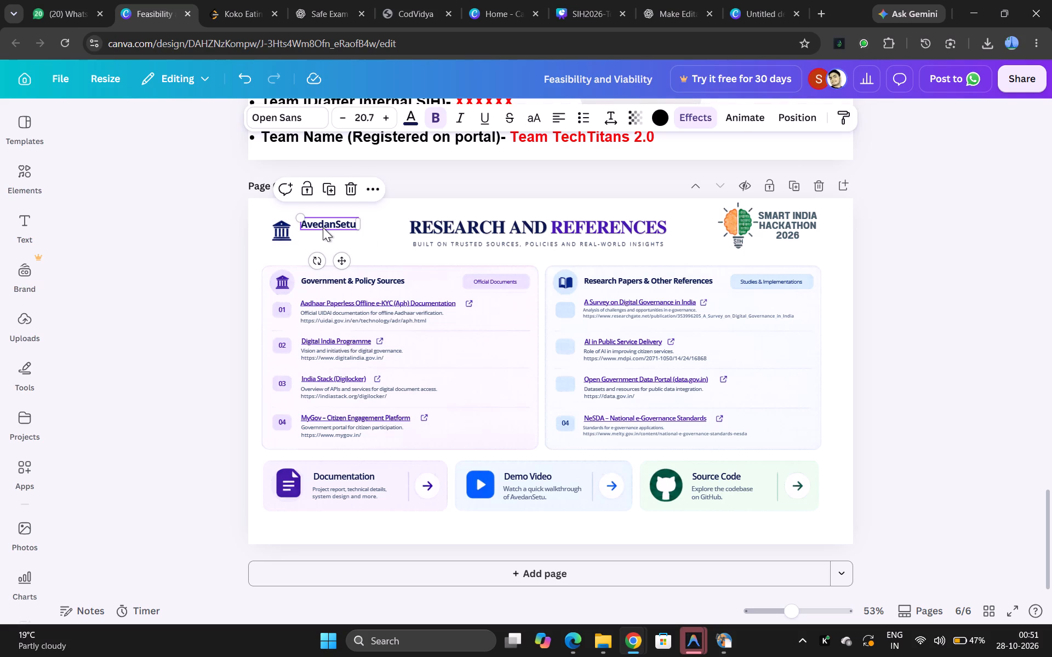
key("Delete")
left_click(282, 231)
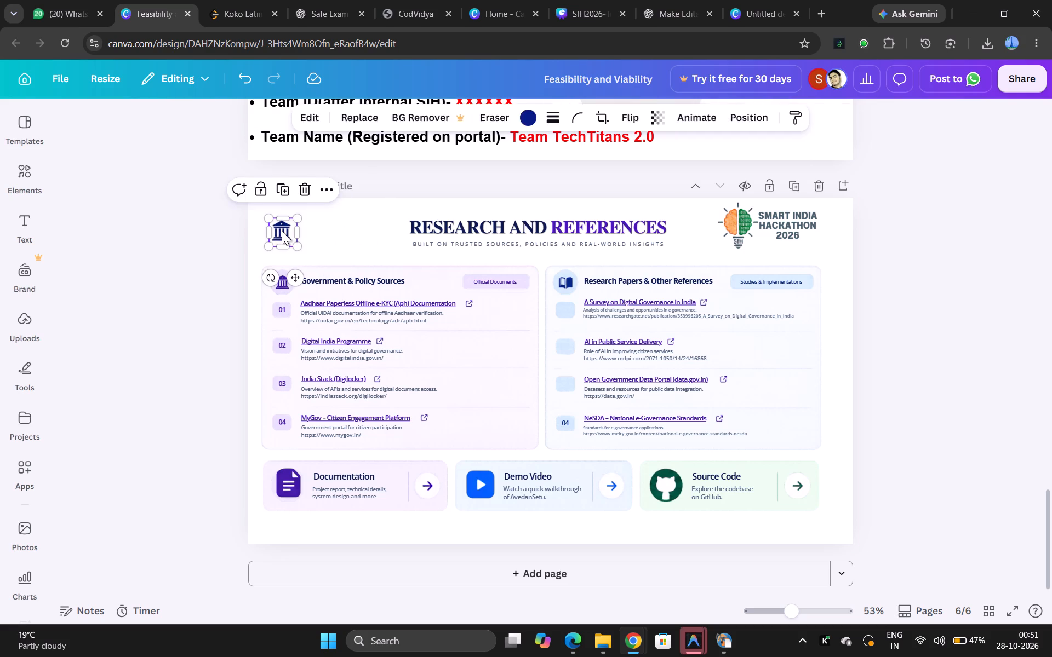
key("Delete")
Paste the copied TechTitans 2.0 banner into the header of page 6.
key("ctrl+v")
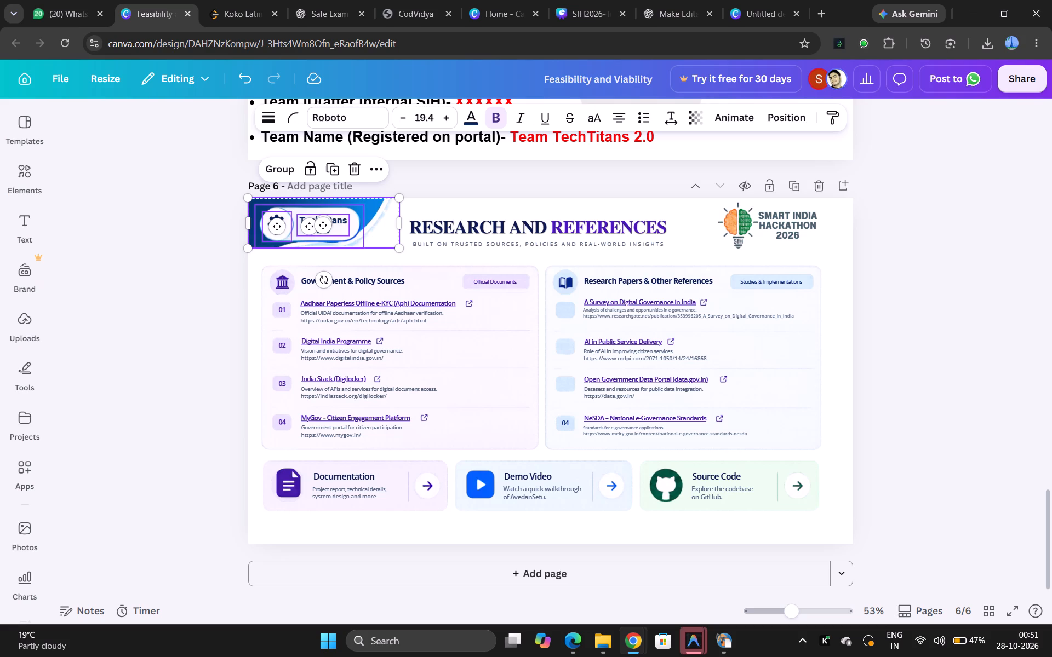
left_click(929, 299)
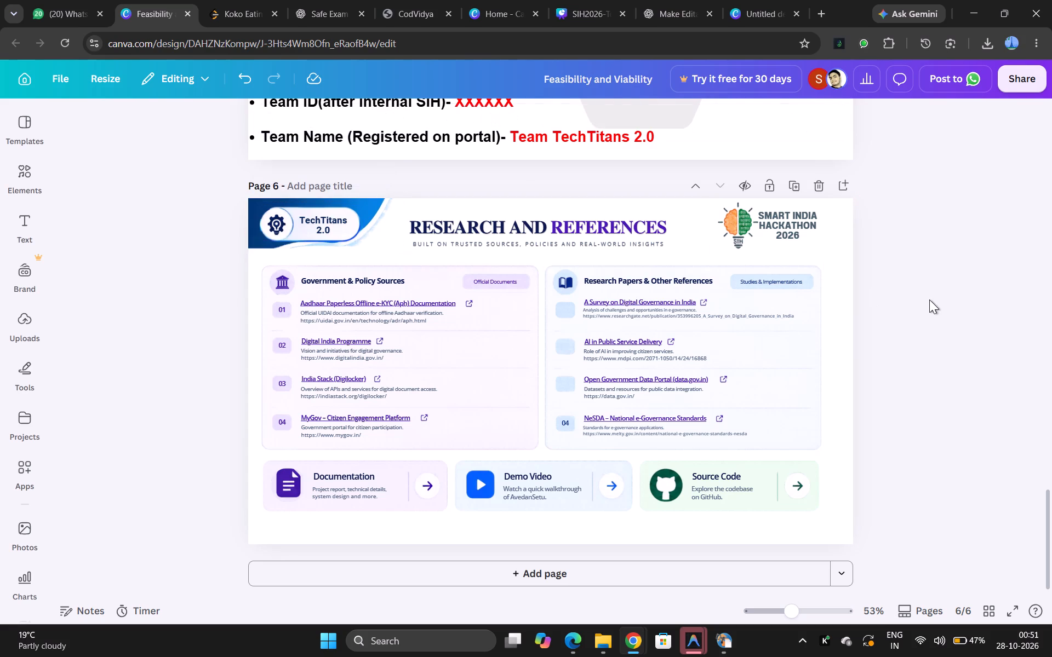
Enlarge the RESEARCH AND REFERENCES title on page 6 to about size 40.4 and shift it slightly right, clear of the banner.
left_click(606, 224)
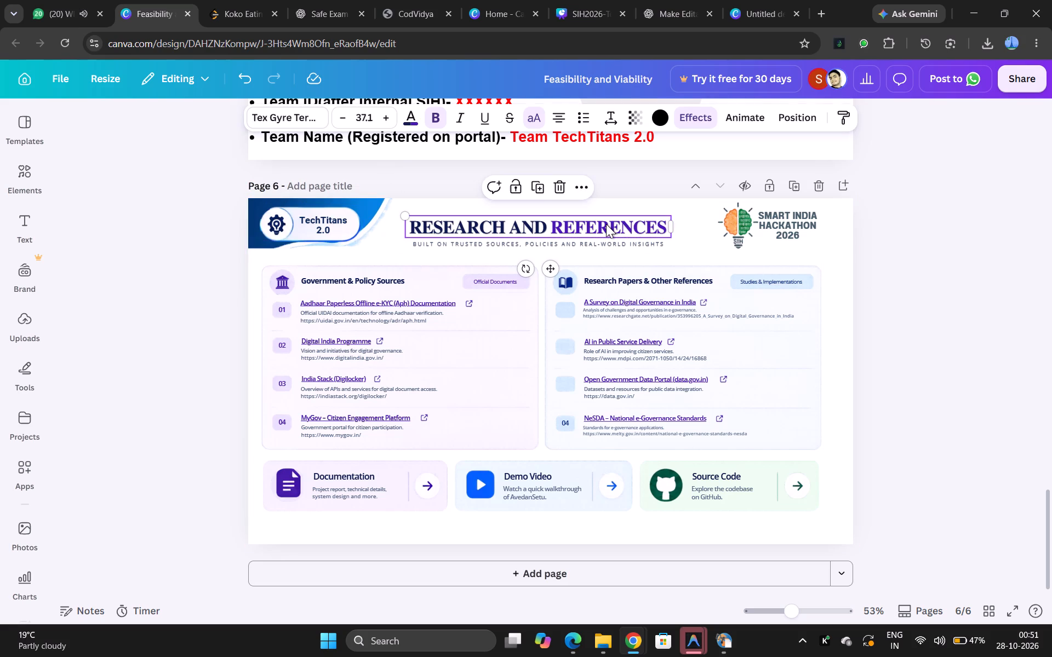
left_click_drag(405, 213, 384, 203)
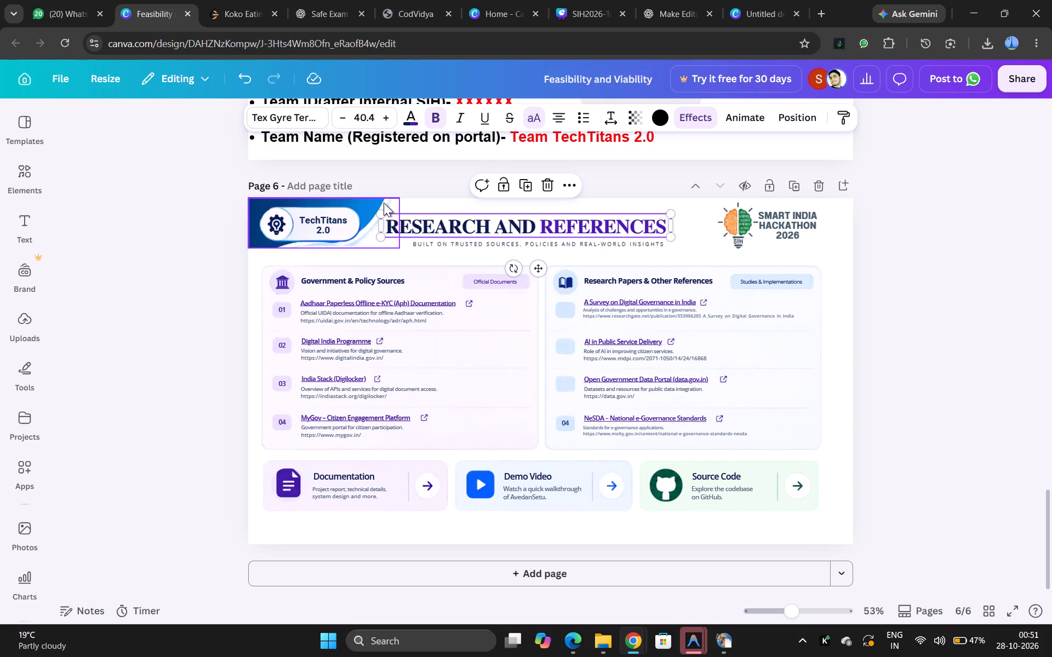
left_click(536, 263)
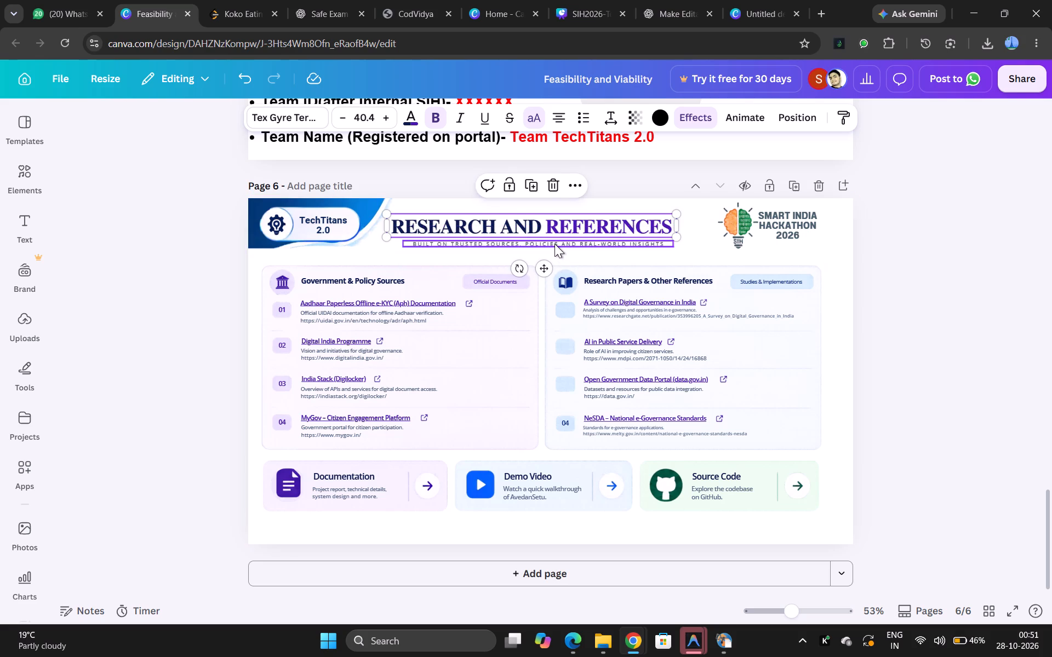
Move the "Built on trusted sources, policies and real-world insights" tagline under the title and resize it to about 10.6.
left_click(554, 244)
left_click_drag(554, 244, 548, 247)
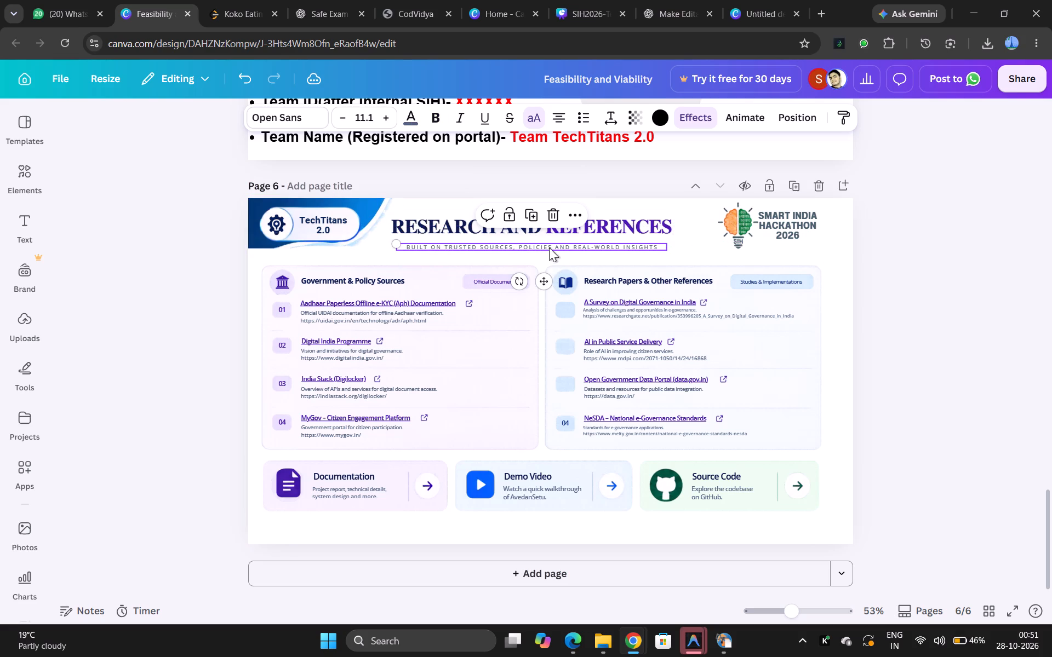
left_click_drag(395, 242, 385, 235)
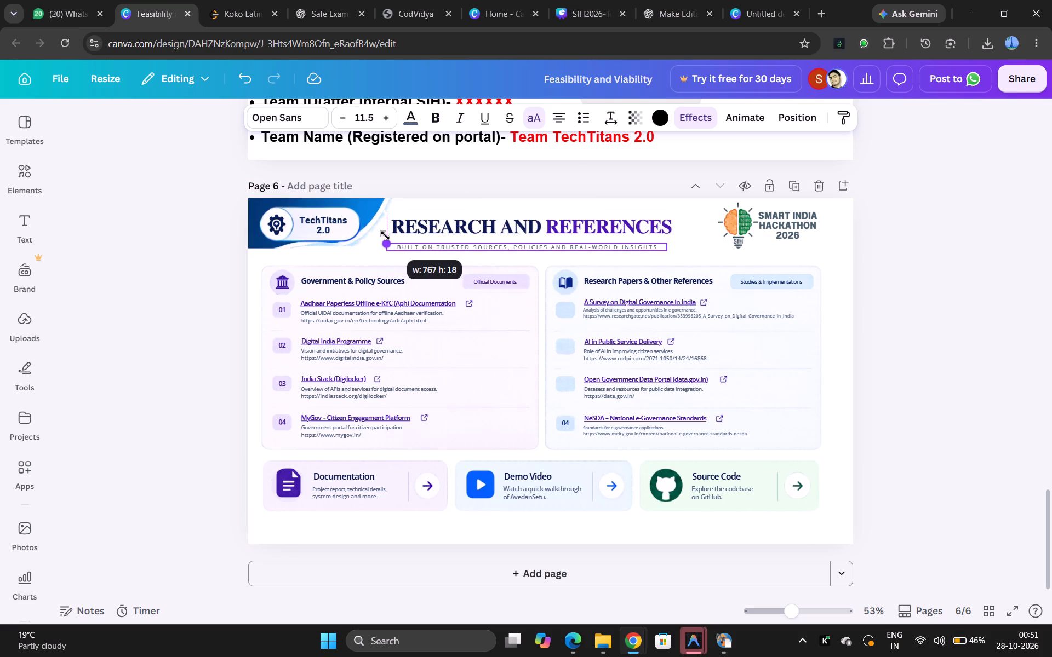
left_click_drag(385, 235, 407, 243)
Delete the tagline beneath the RESEARCH AND REFERENCES title on page 6.
left_click(455, 249)
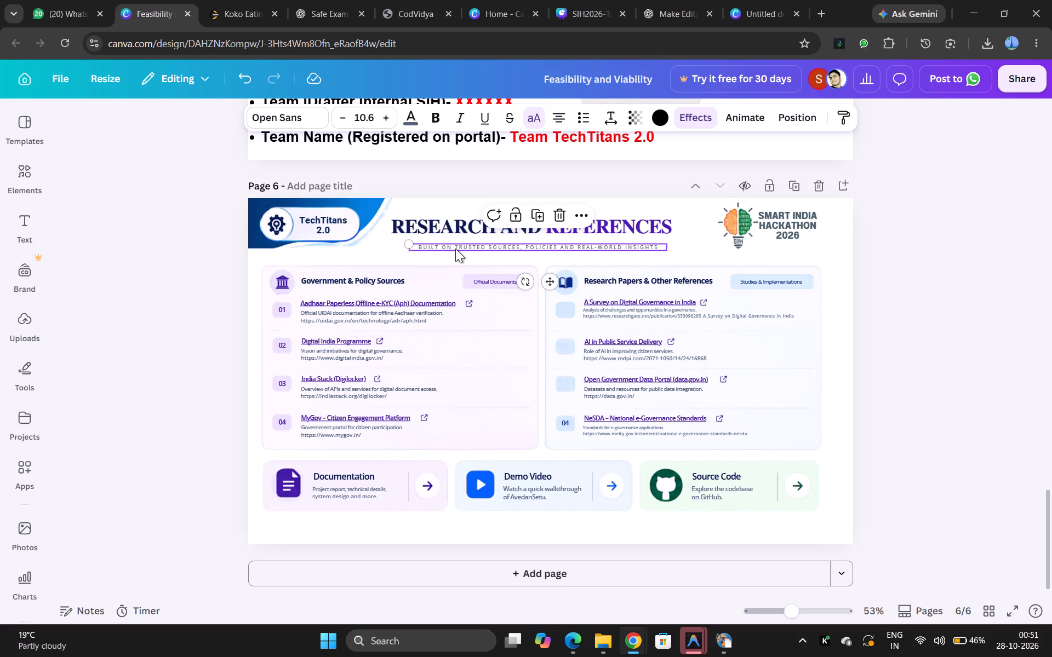
key("Delete")
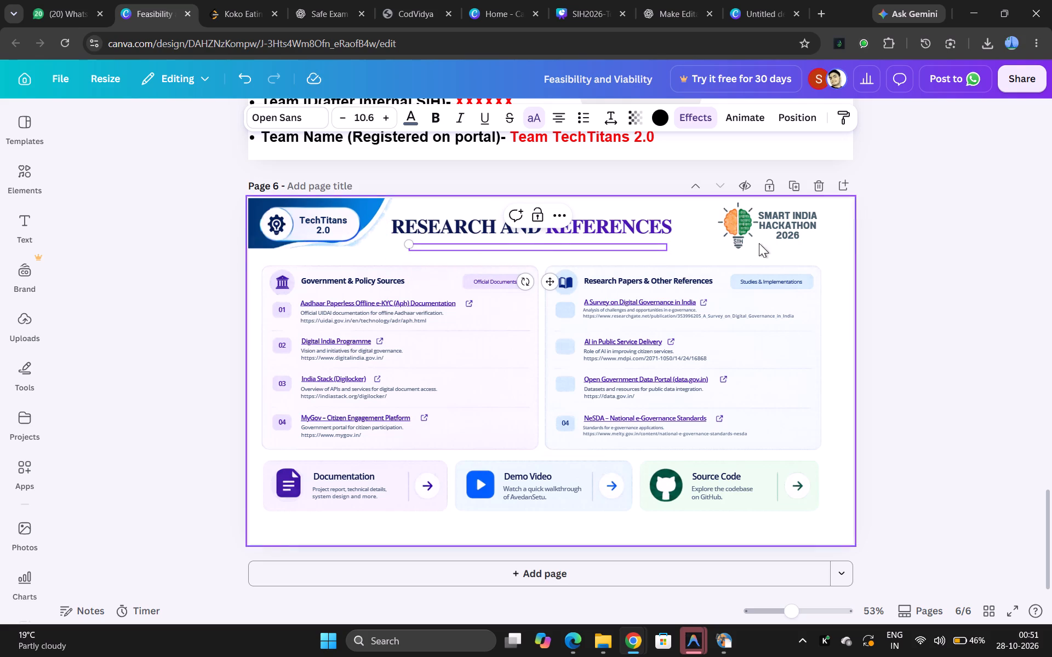
left_click(890, 248)
Nudge the RESEARCH AND REFERENCES title slightly right to centre it over the two source cards.
scroll(890, 248, "up", 1)
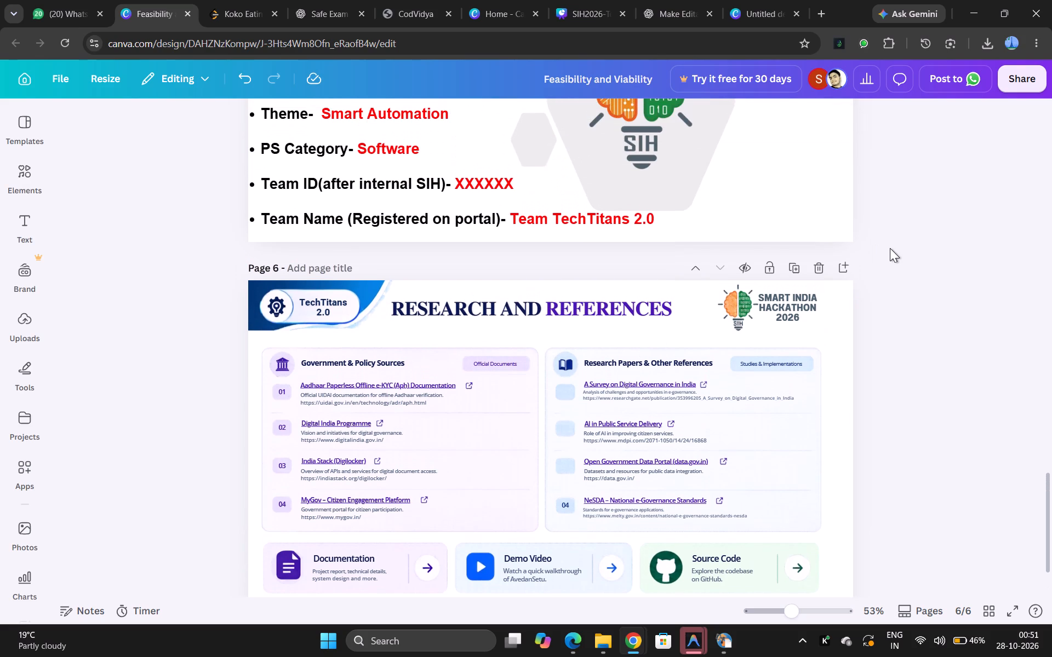
left_click_drag(581, 312, 590, 314)
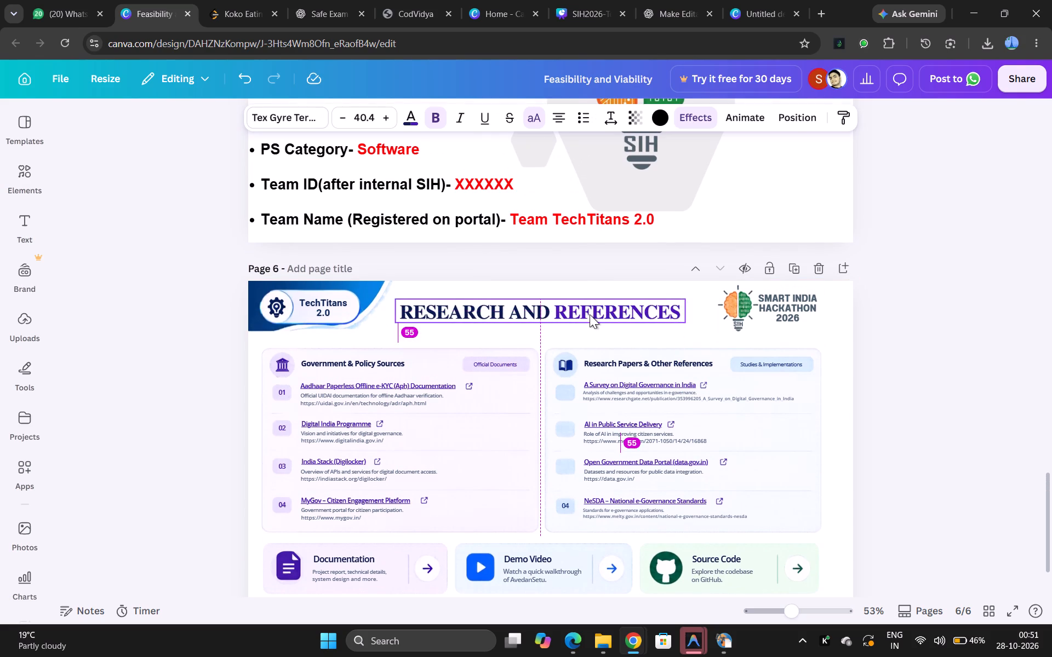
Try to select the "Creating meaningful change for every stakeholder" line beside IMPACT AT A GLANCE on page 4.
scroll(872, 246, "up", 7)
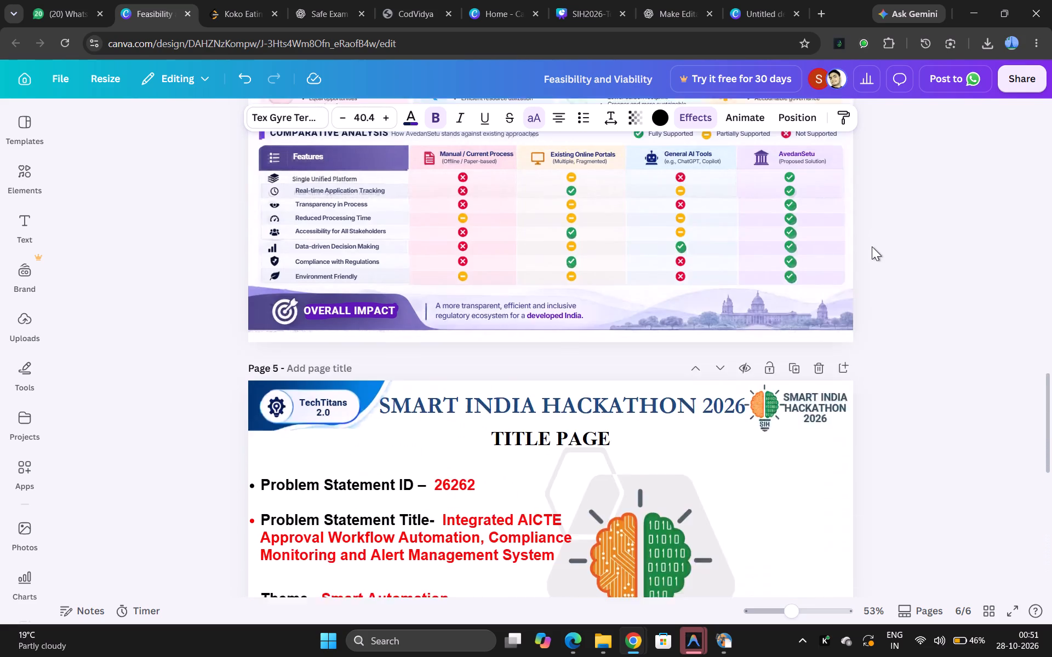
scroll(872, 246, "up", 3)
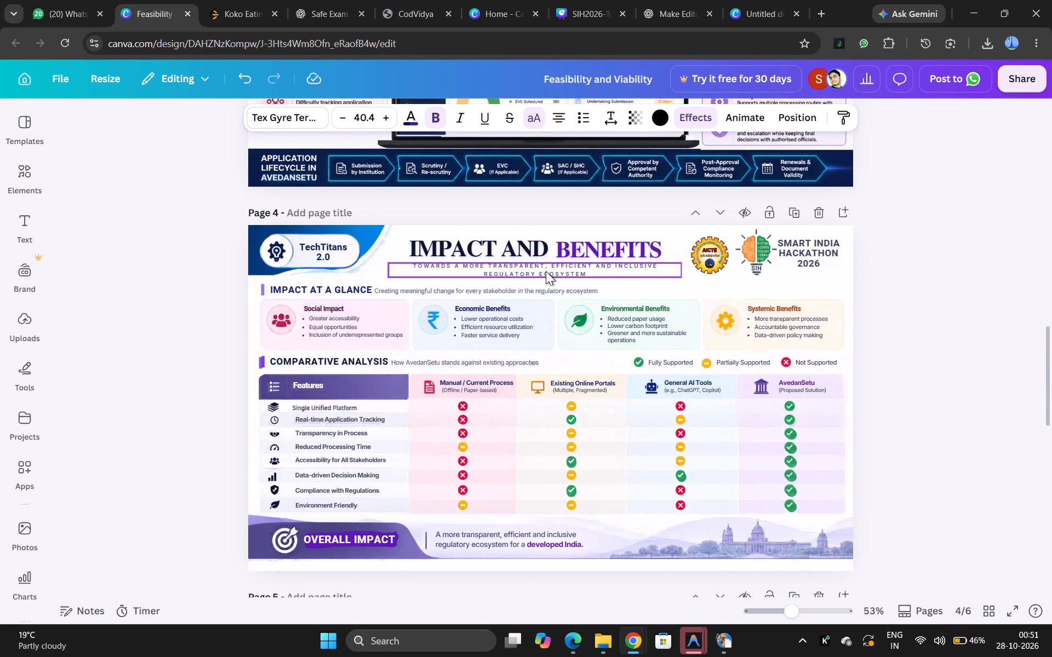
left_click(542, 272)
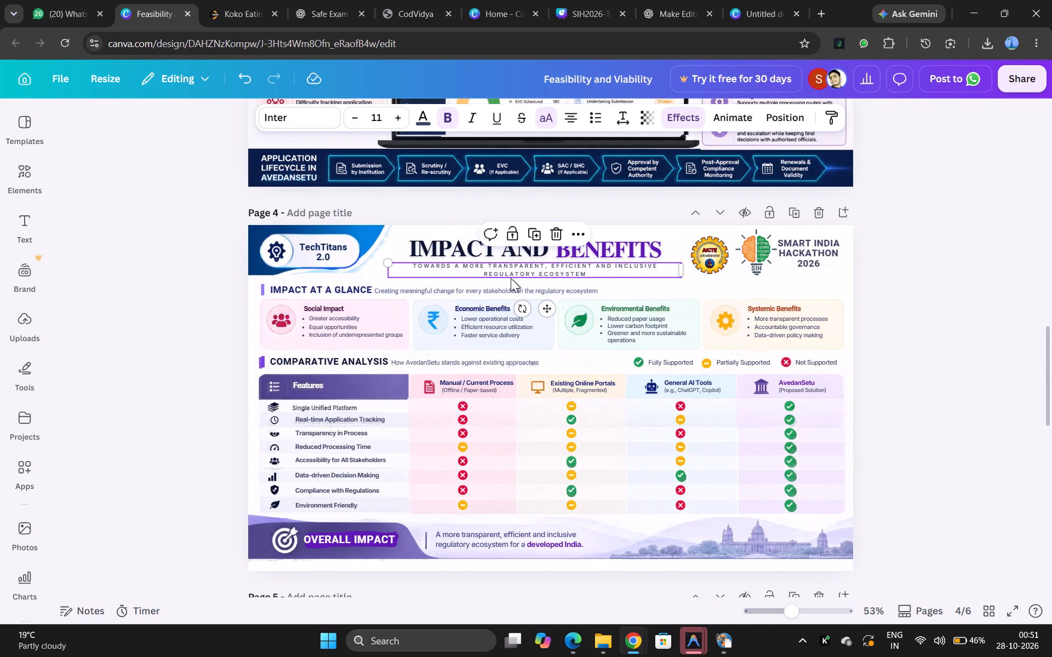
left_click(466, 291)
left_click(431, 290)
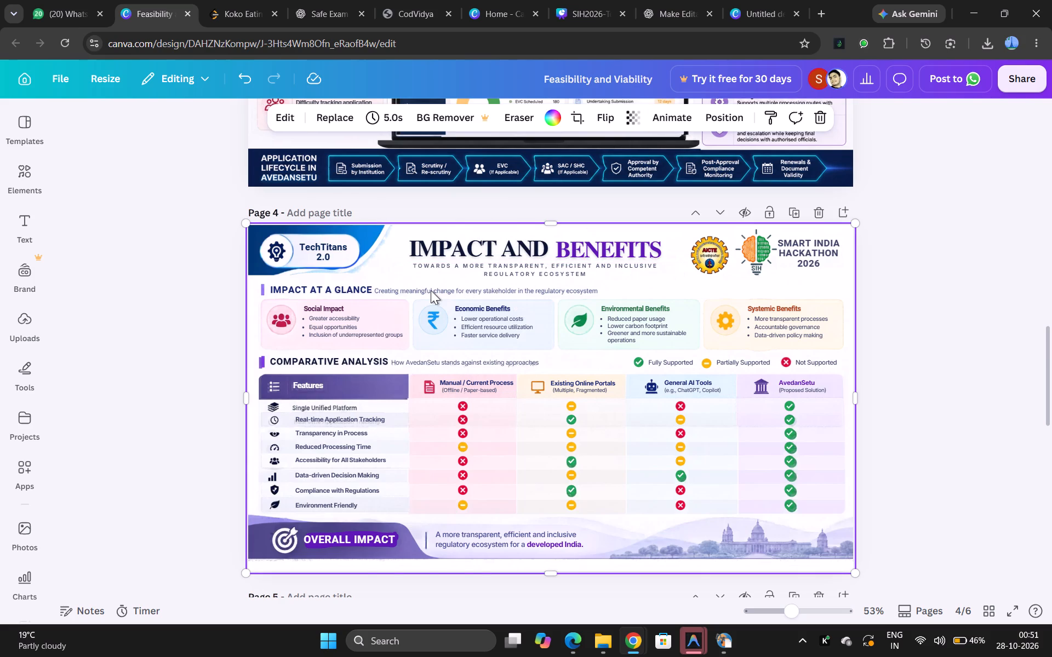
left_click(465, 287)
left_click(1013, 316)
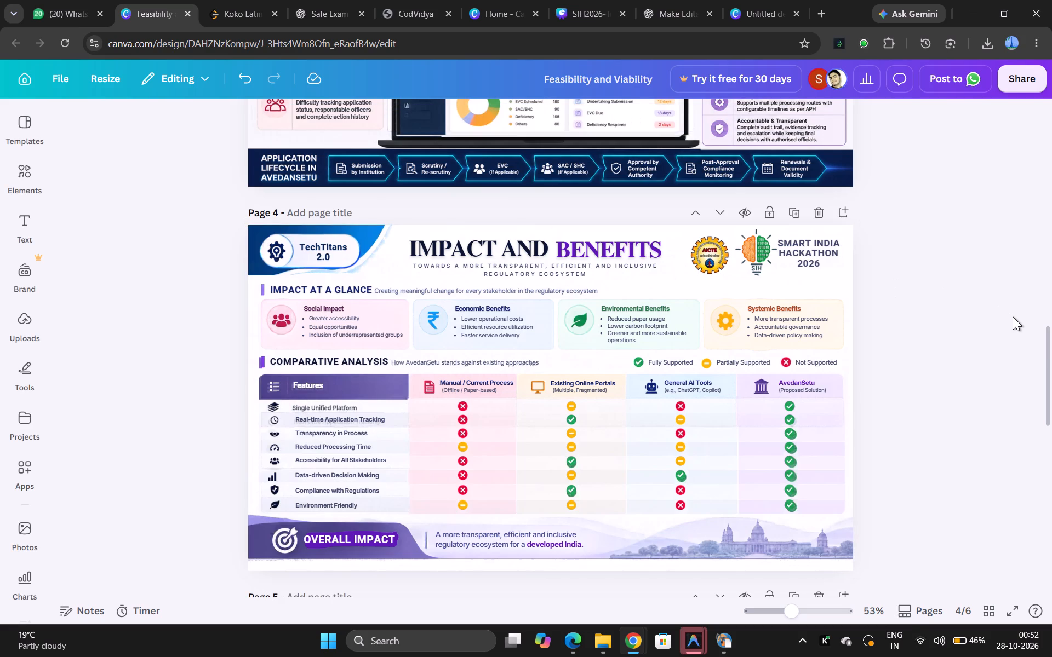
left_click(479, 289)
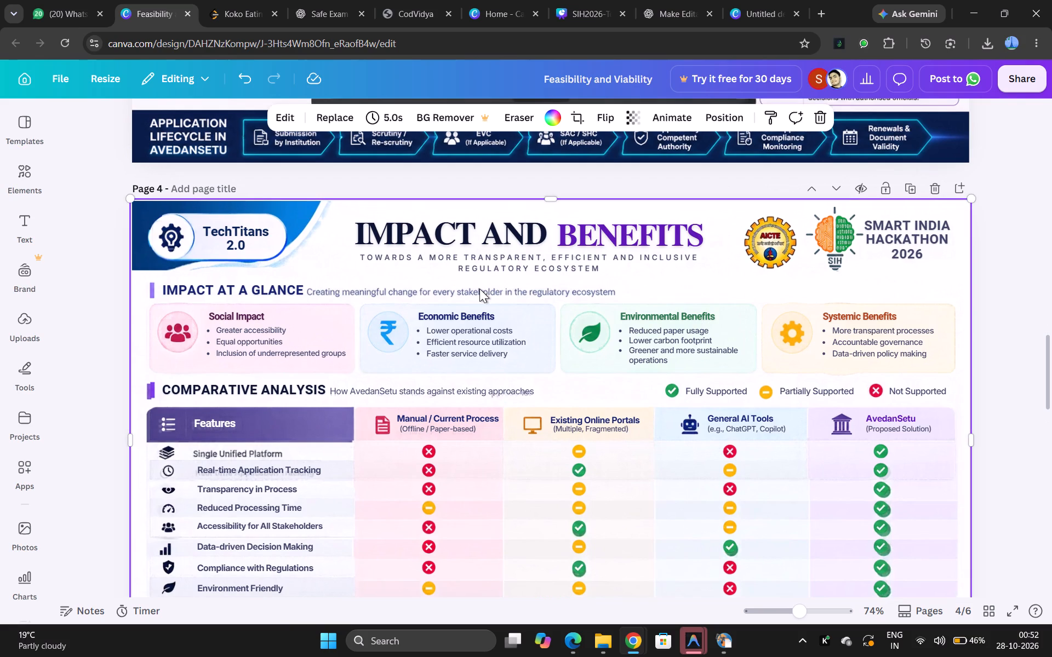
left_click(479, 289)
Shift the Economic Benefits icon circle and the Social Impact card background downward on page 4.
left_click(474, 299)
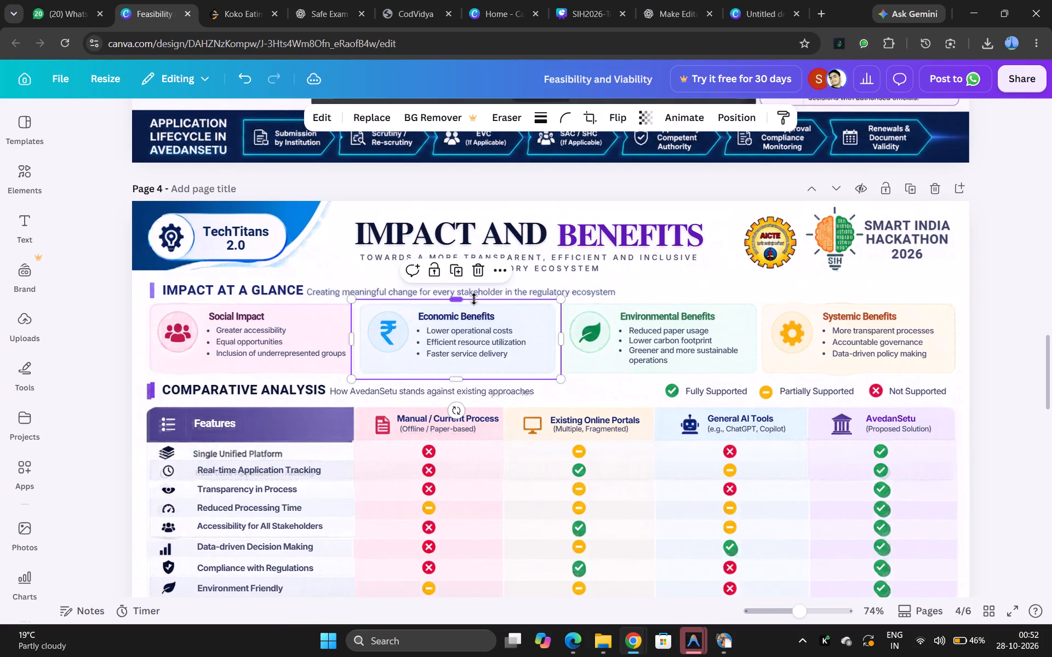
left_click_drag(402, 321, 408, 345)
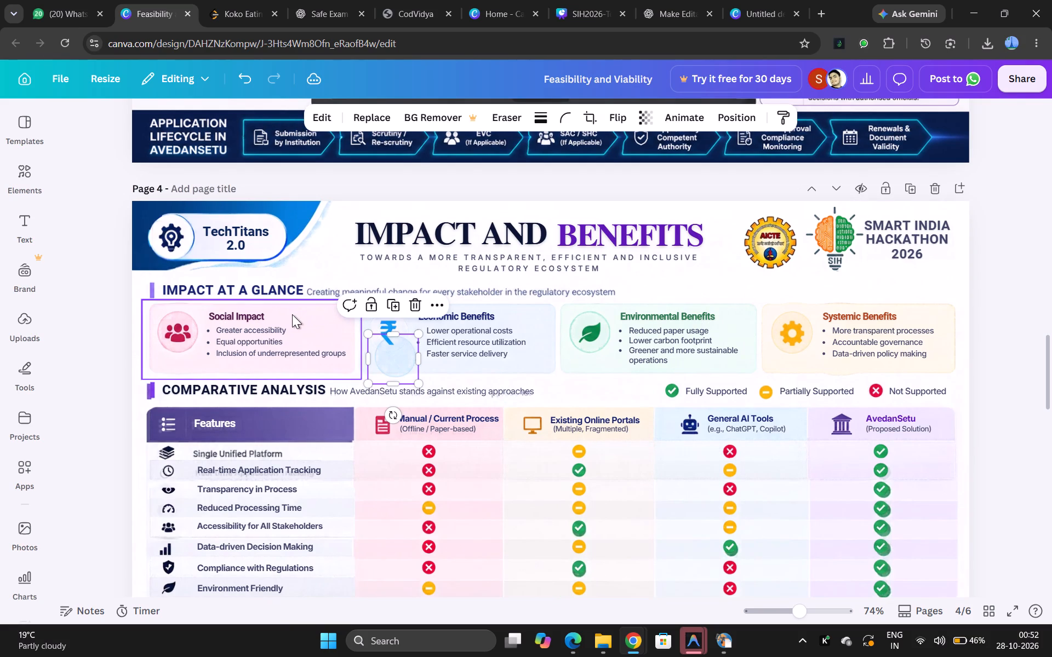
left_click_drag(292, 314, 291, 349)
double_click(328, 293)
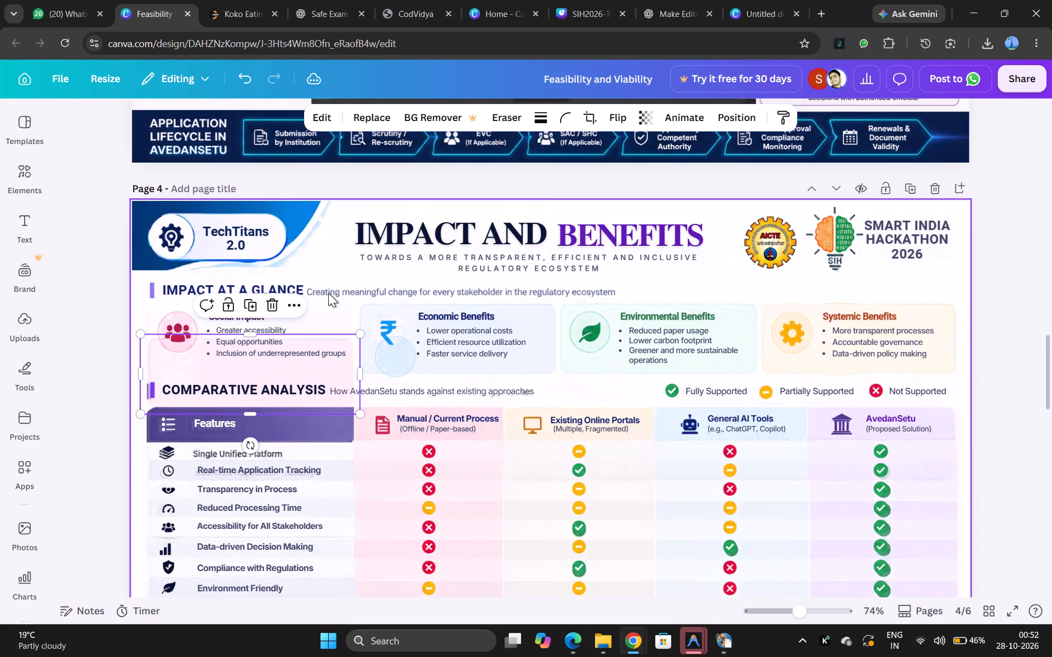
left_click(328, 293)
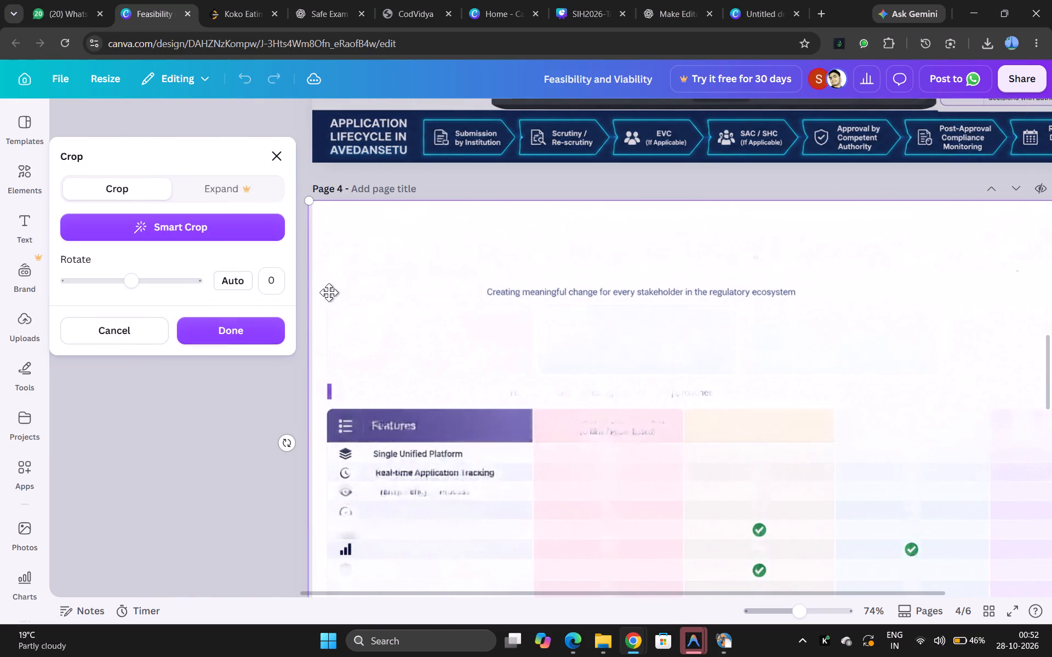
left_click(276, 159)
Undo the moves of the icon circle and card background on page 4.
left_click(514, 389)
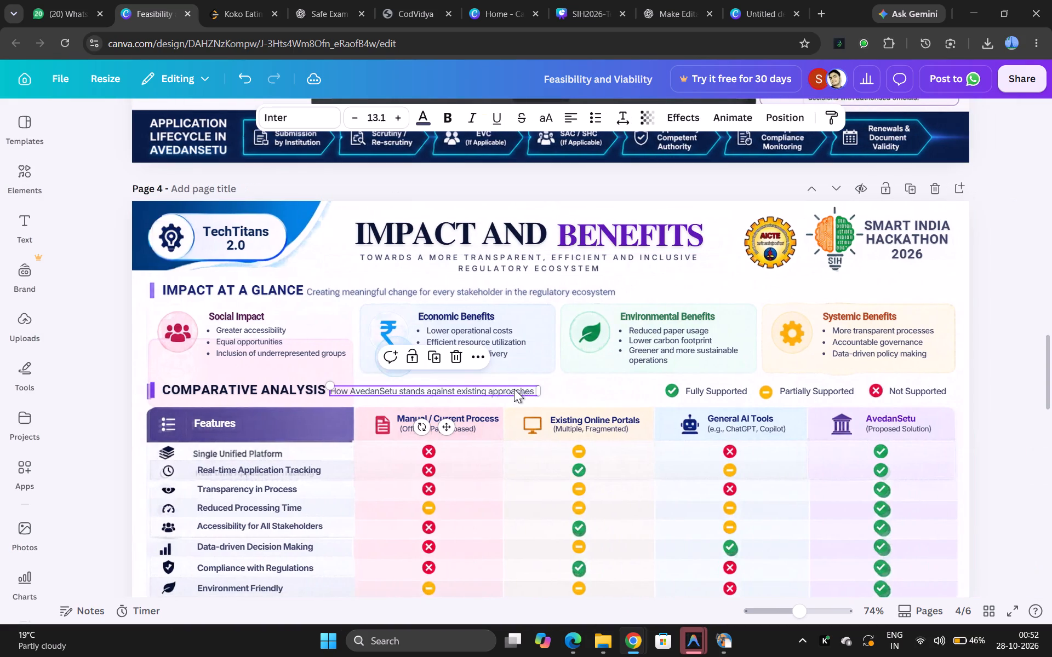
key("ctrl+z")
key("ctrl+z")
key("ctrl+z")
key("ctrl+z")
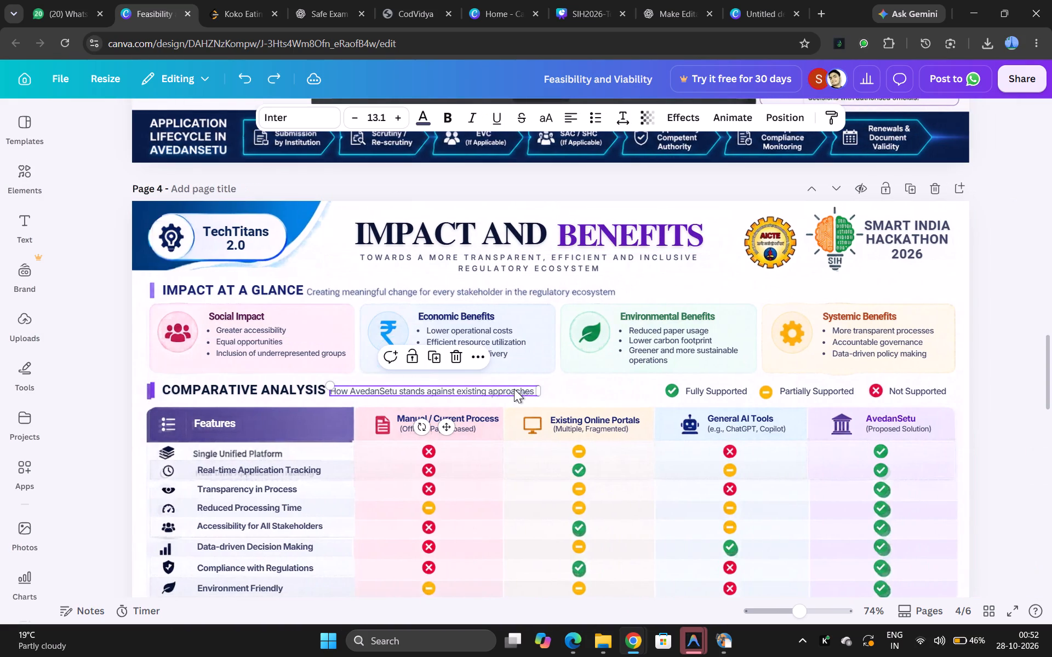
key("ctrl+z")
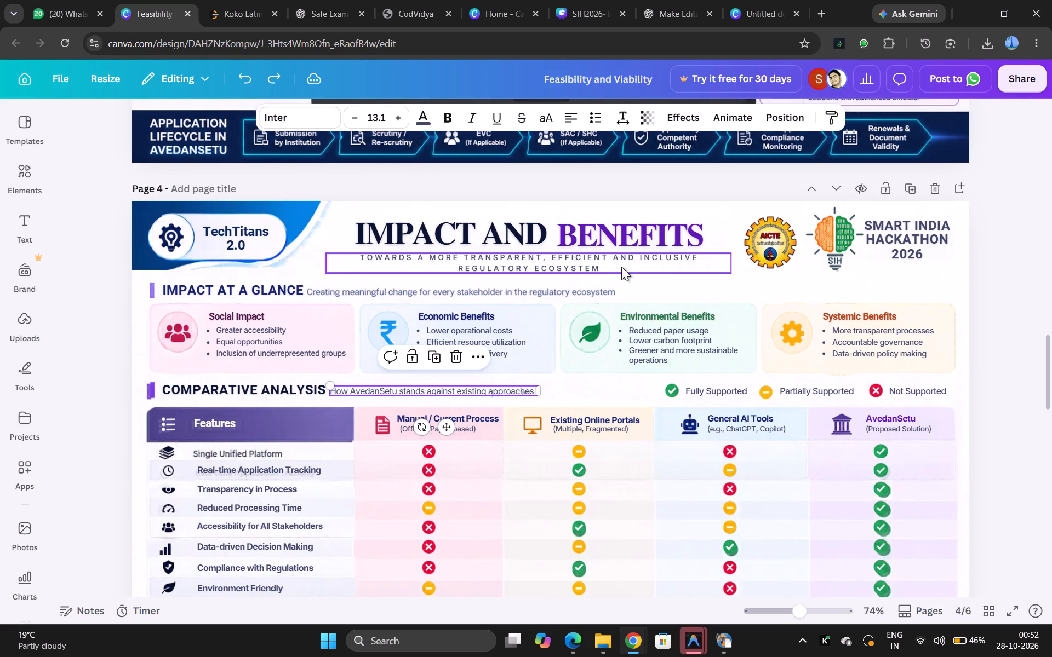
Delete the "Towards a more transparent, efficient and inclusive regulatory ecosystem" tagline under the page 4 title.
left_click(604, 261)
key("Delete")
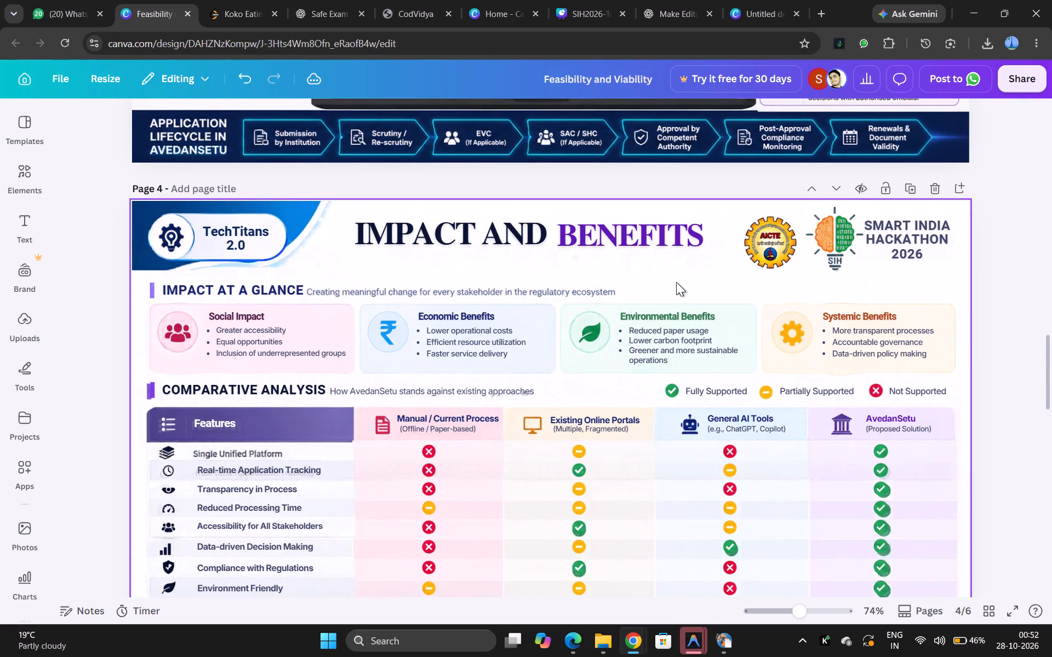
Review the slide headers and layouts across pages 1 to 6 for consistency.
scroll(676, 282, "up", 2)
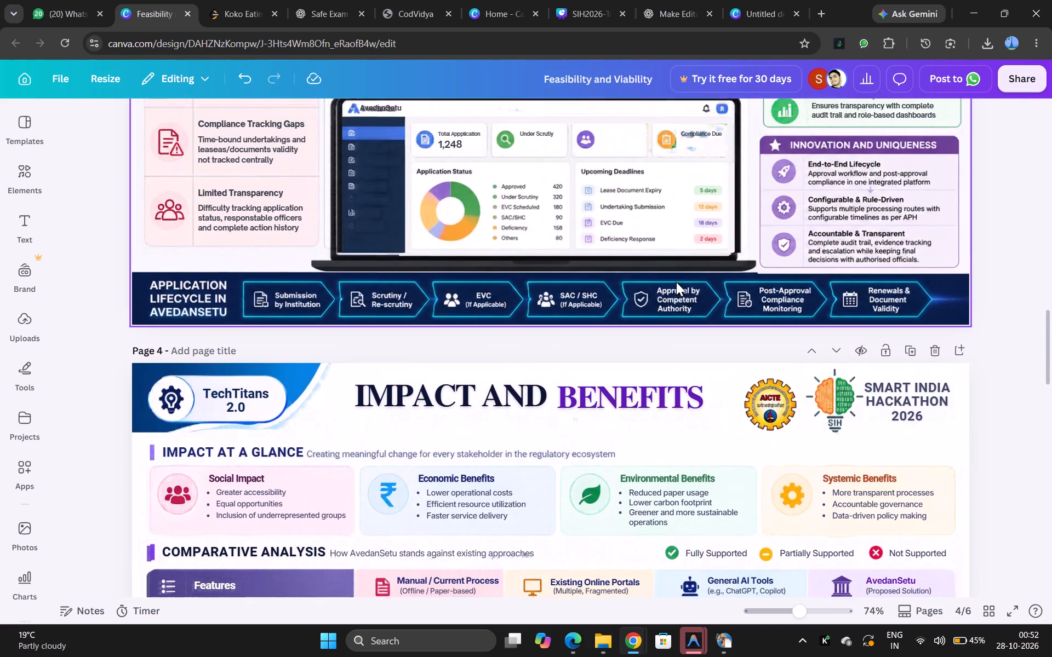
scroll(676, 282, "up", 3)
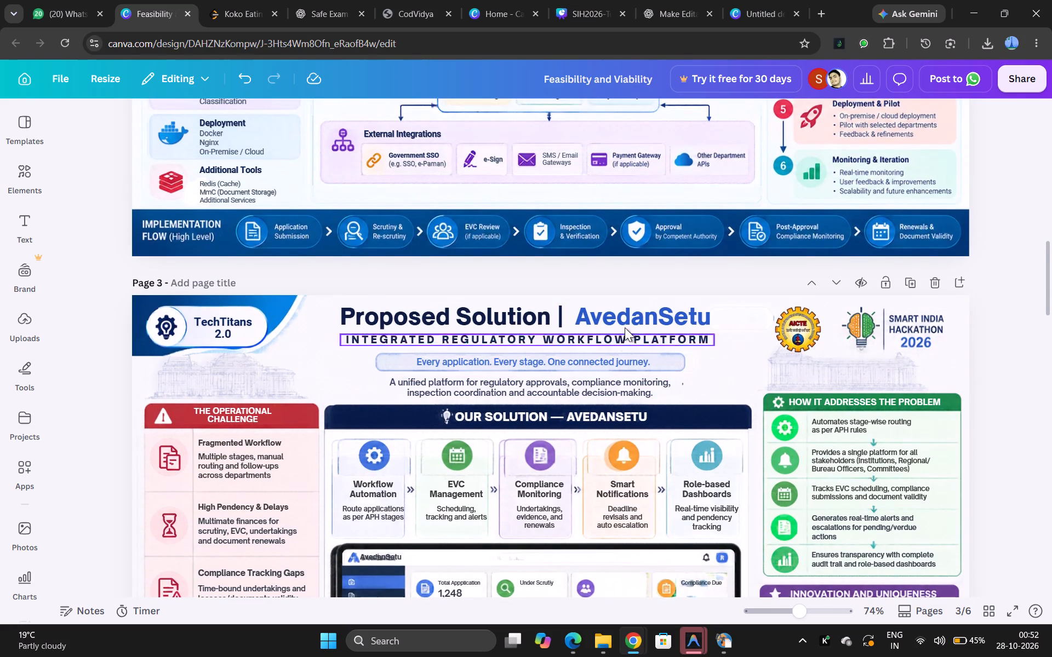
scroll(626, 325, "down", 3)
scroll(626, 325, "up", 4)
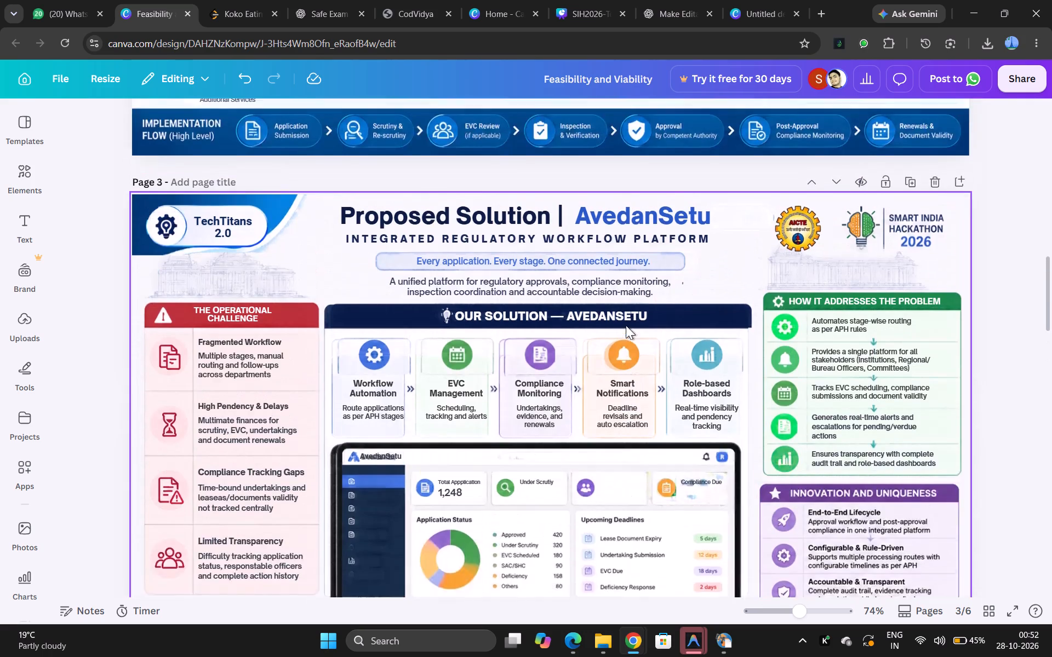
scroll(626, 325, "up", 5)
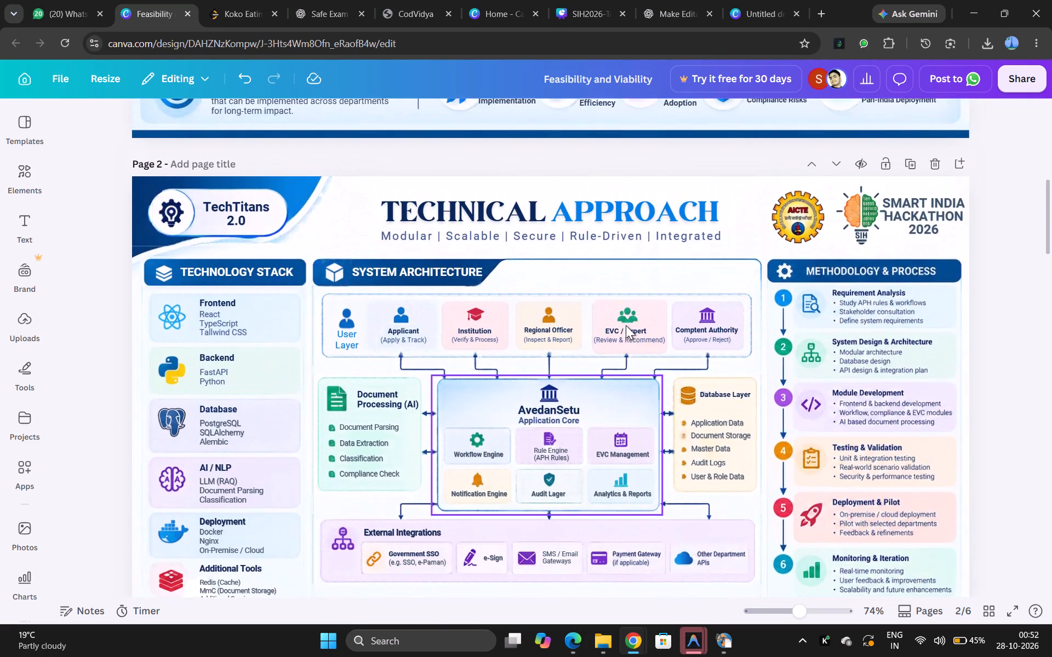
scroll(626, 325, "up", 3)
scroll(626, 325, "down", 2)
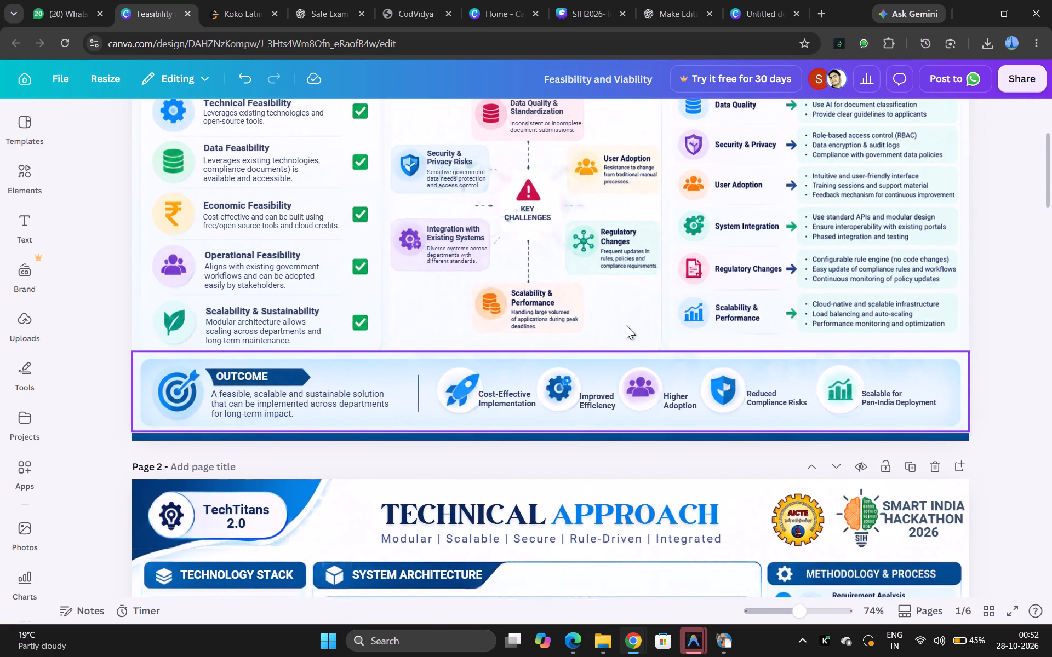
scroll(626, 325, "down", 1)
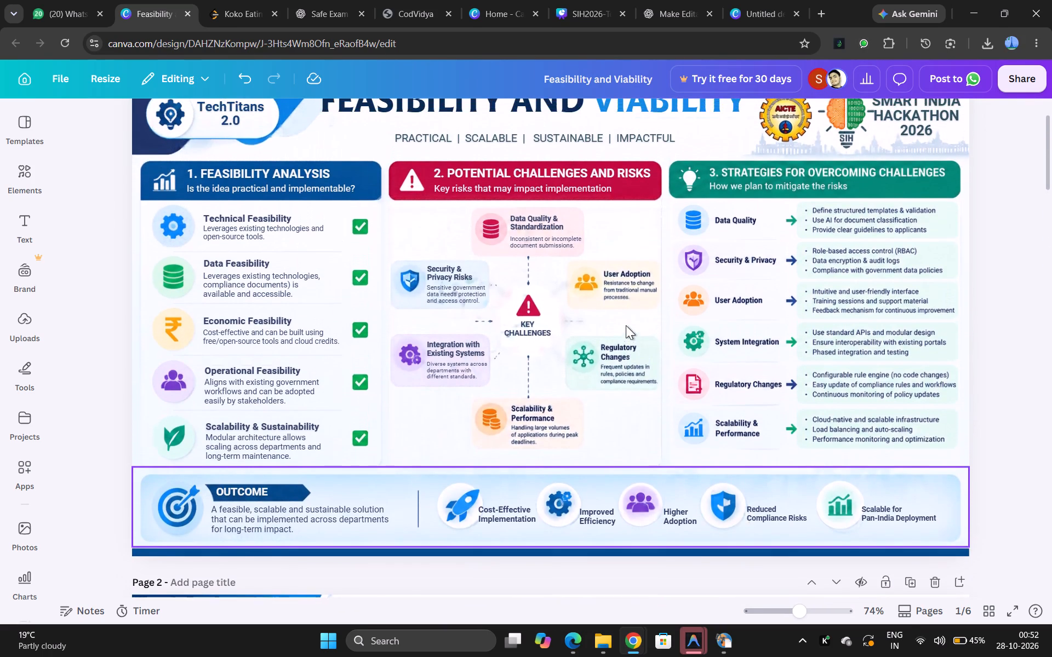
scroll(626, 325, "down", 8)
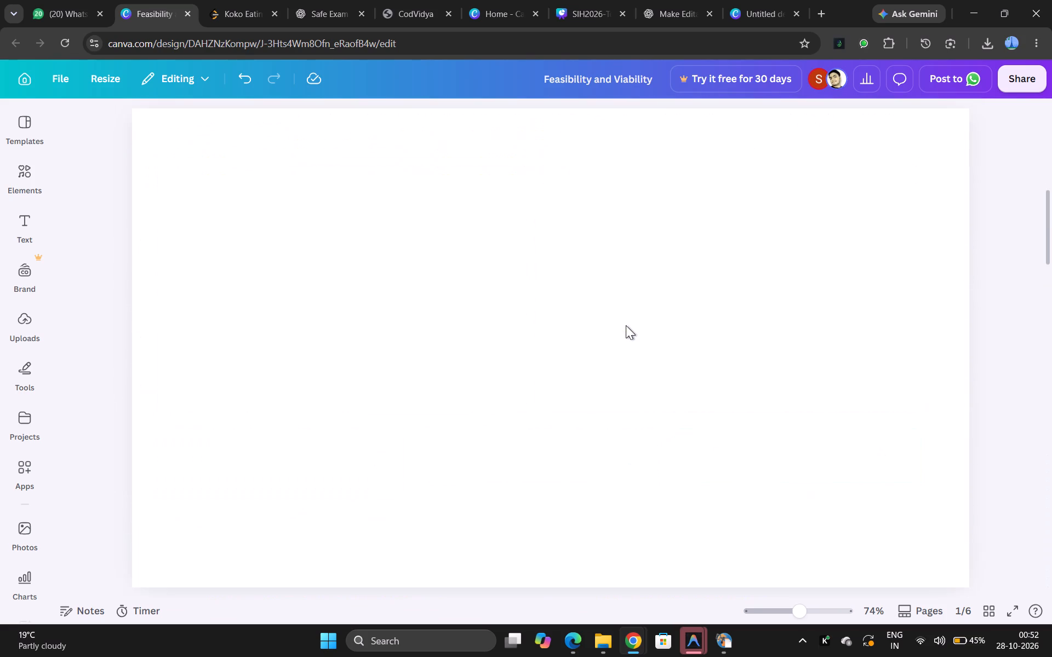
scroll(626, 325, "down", 1)
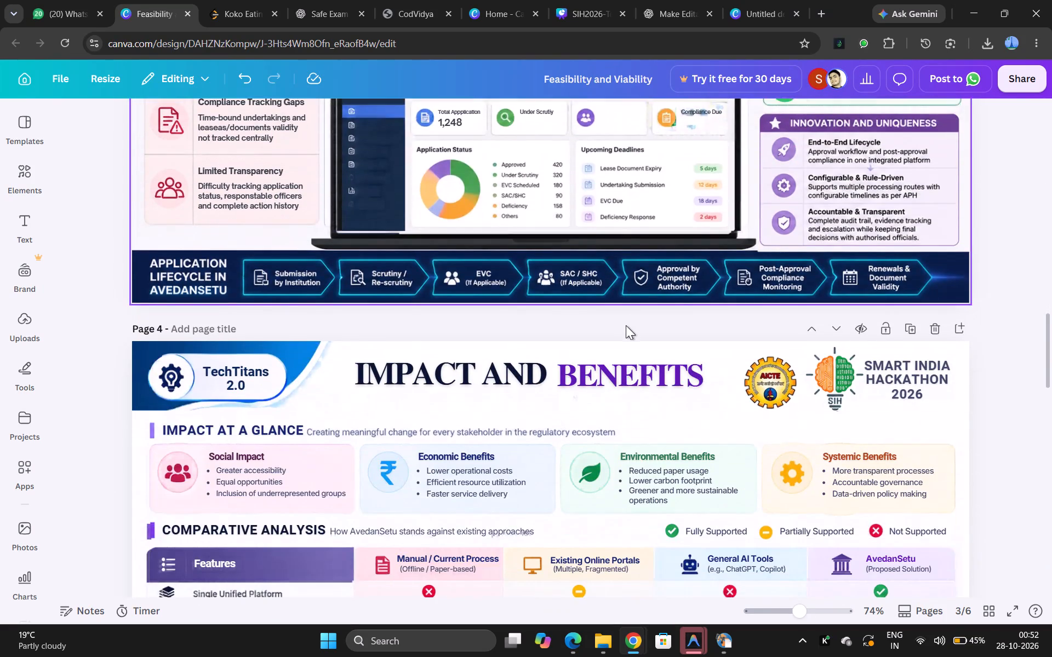
scroll(626, 325, "down", 4)
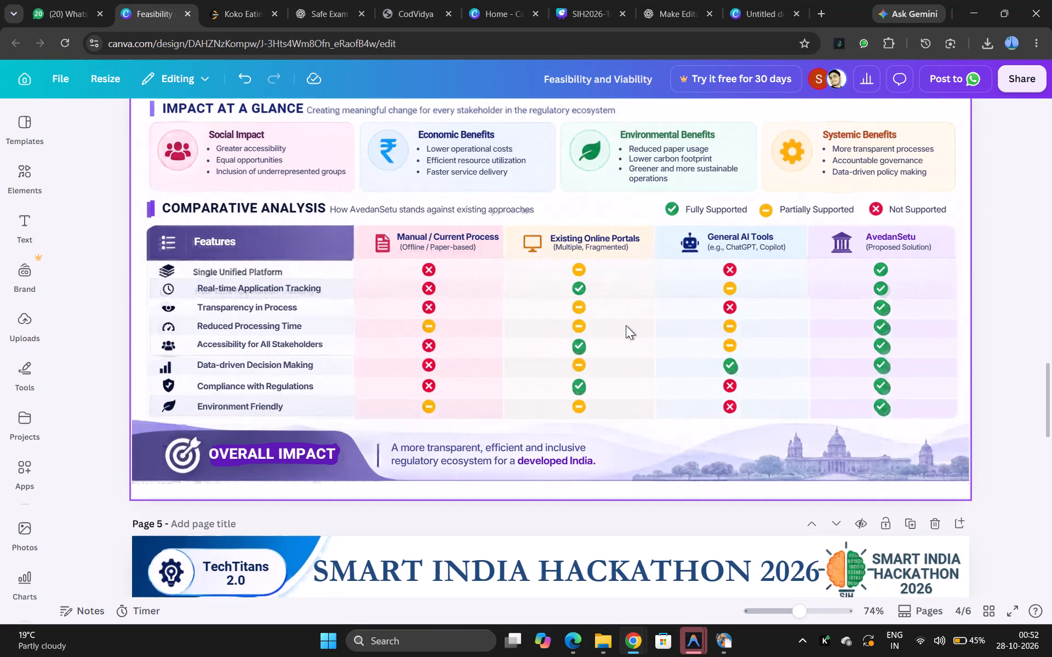
scroll(626, 325, "down", 2)
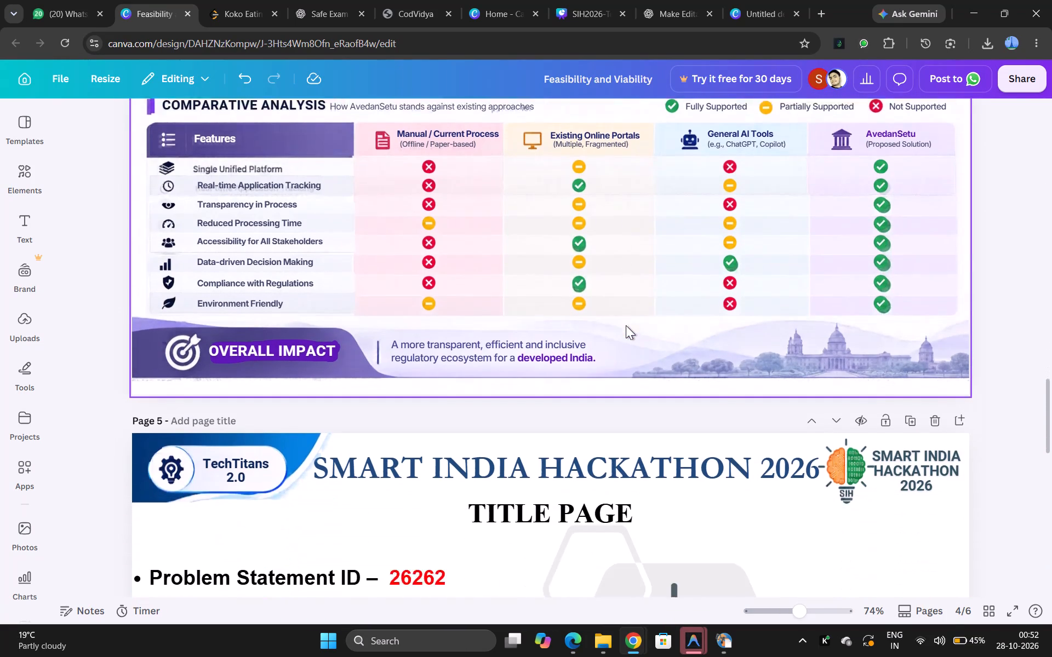
scroll(626, 325, "down", 5)
Move the "RESEARCH AND REFERENCES" title on page 6 slightly down and to the right within the header.
scroll(626, 325, "up", 1)
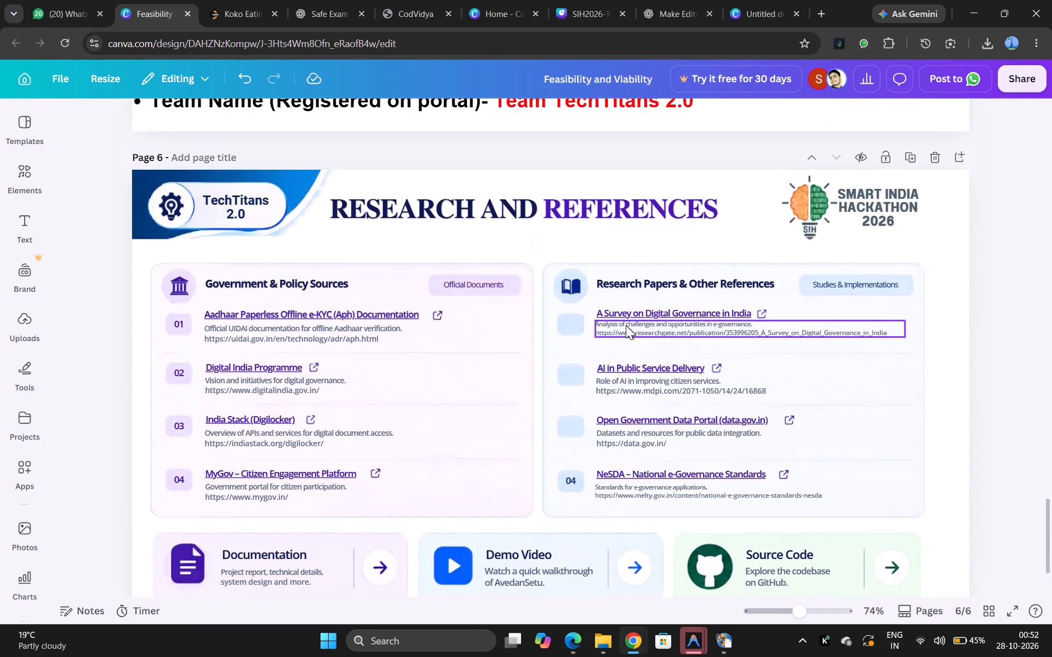
scroll(626, 325, "up", 1)
left_click_drag(611, 293, 621, 302)
left_click(947, 329)
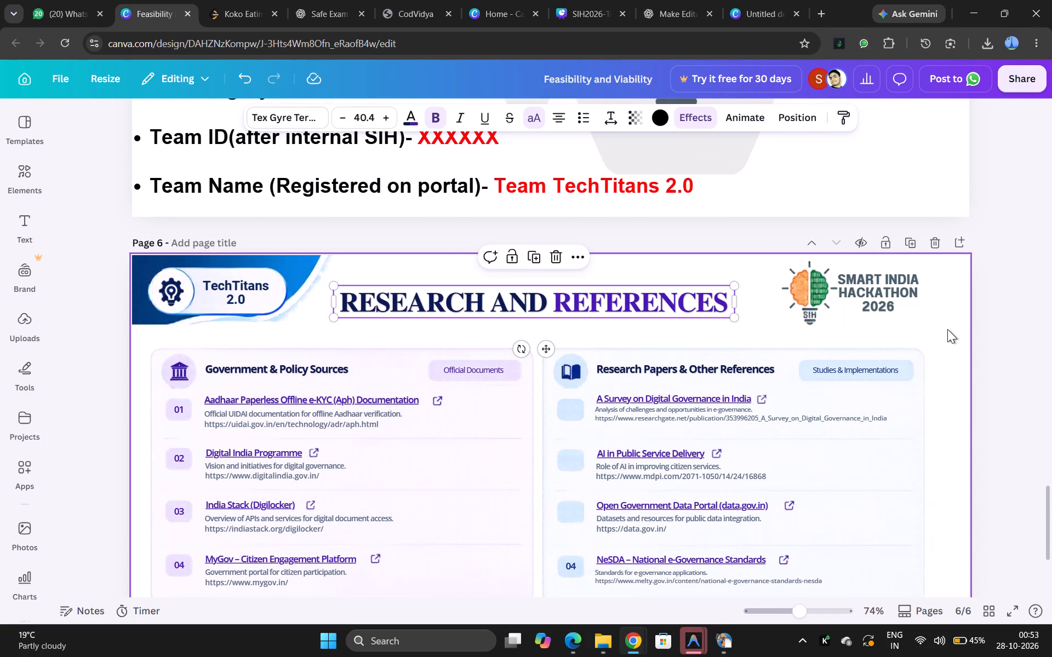
scroll(1003, 319, "down", 1)
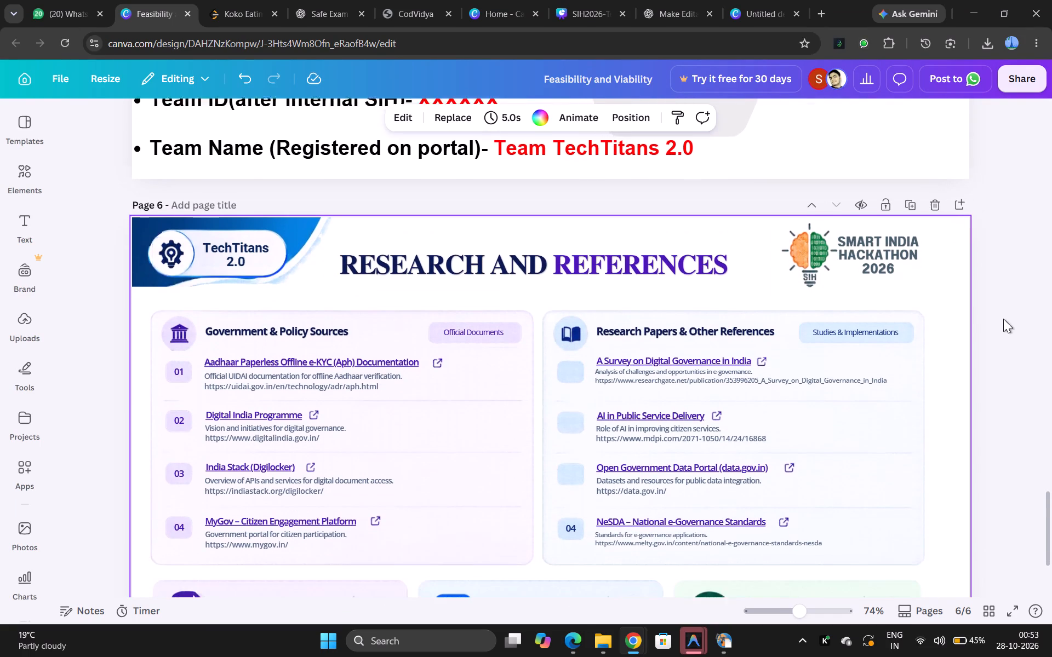
Delete the "Aadhaar Paperless Offline e-KYC (Aph) Documentation" heading from reference 01 in the Government & Policy Sources card on page 6.
scroll(1003, 319, "down", 1)
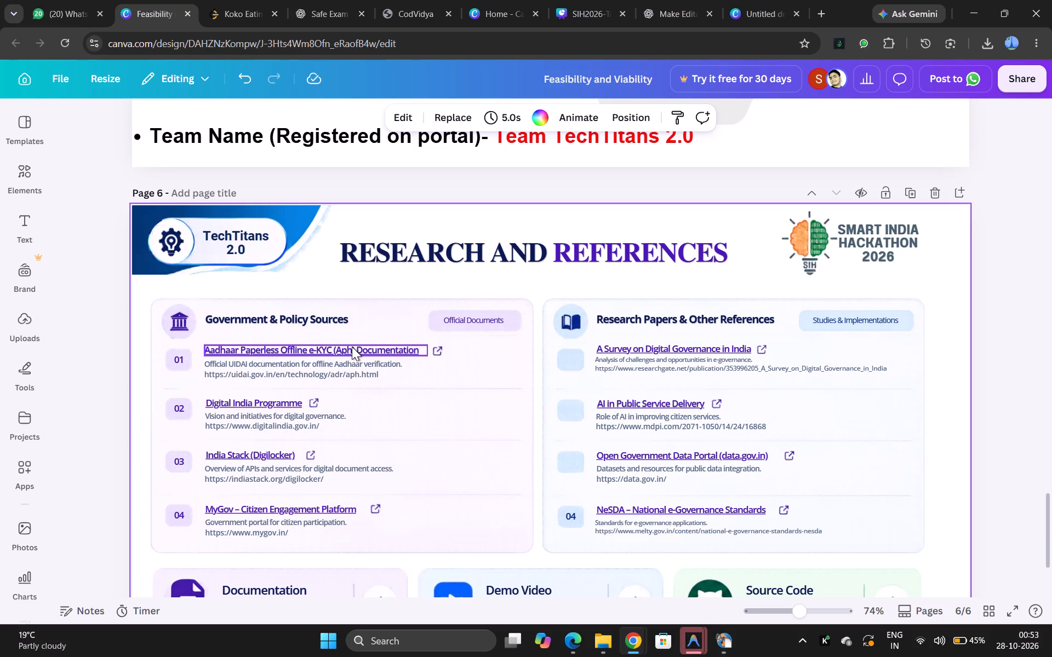
left_click(331, 372)
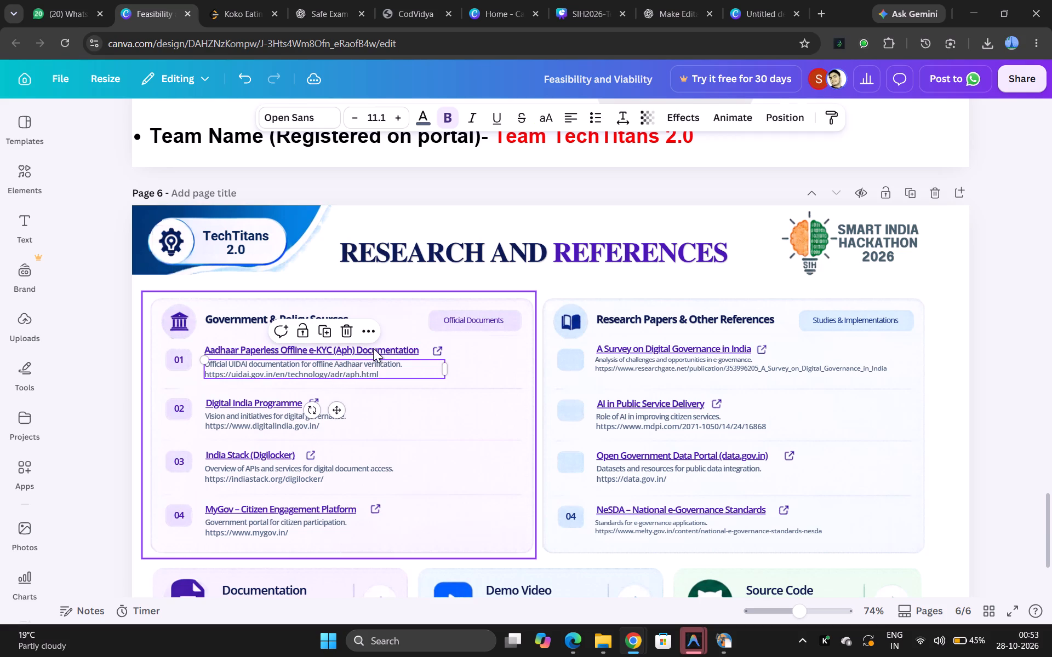
left_click(313, 365)
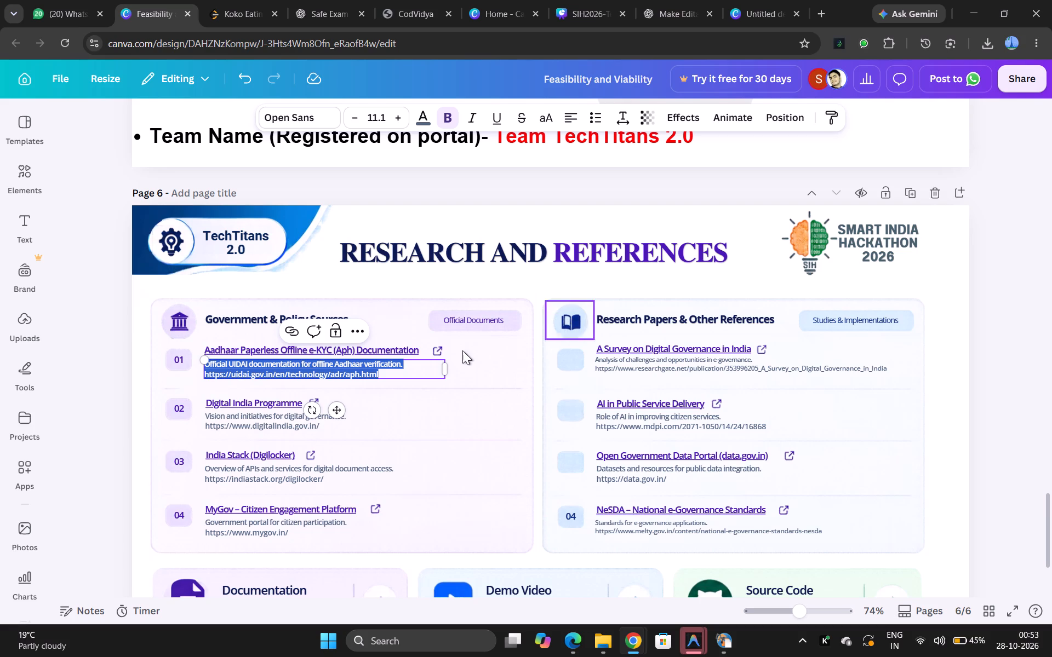
left_click(331, 355)
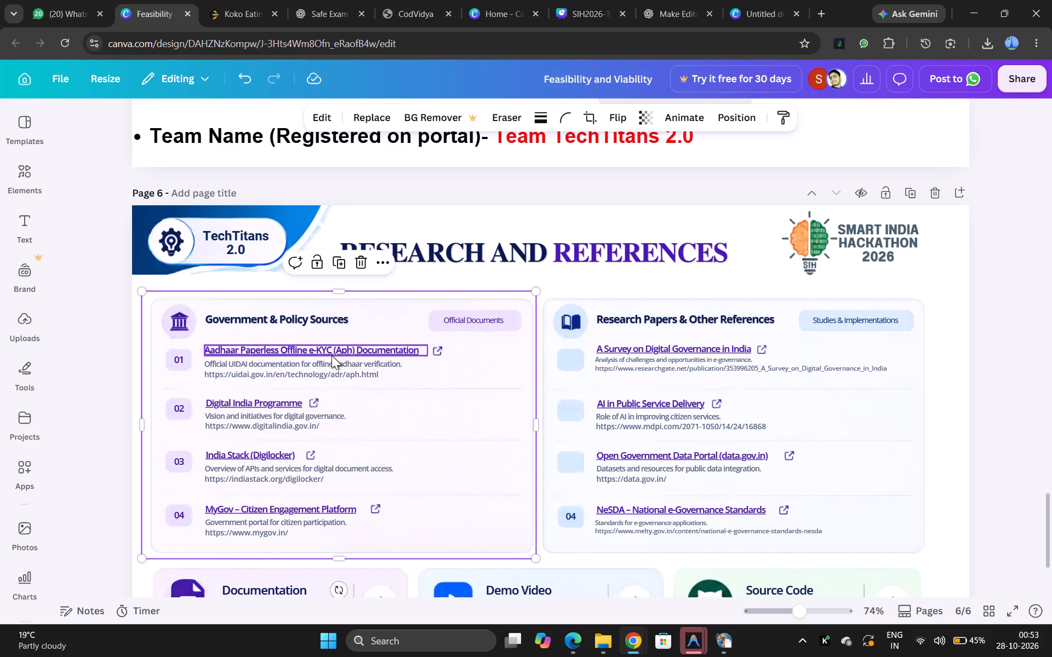
left_click(341, 355)
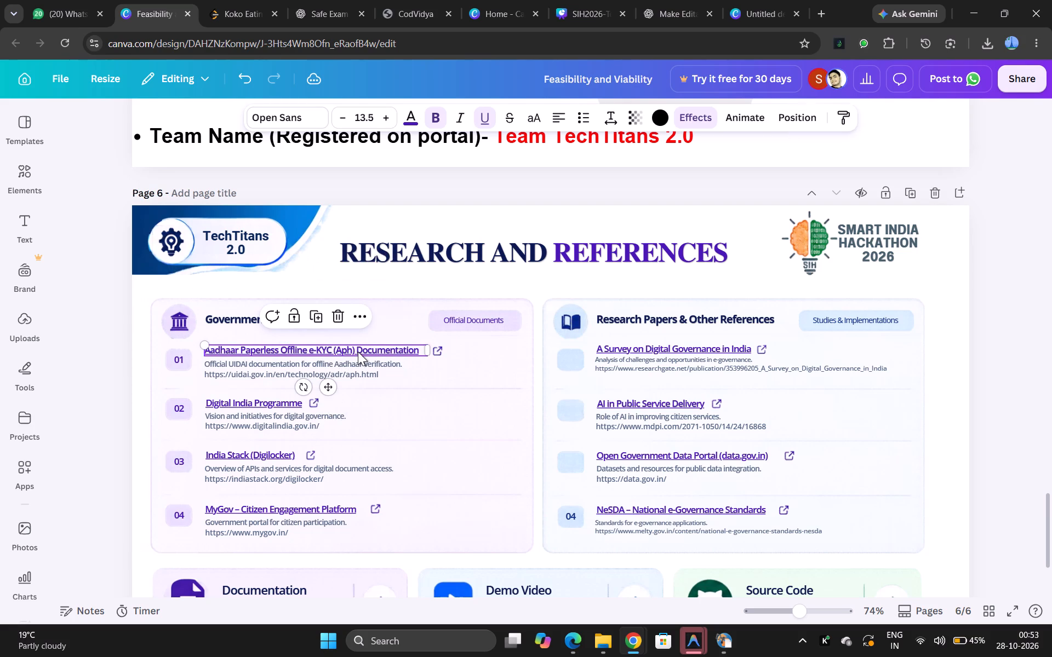
key("Delete")
key("Delete")
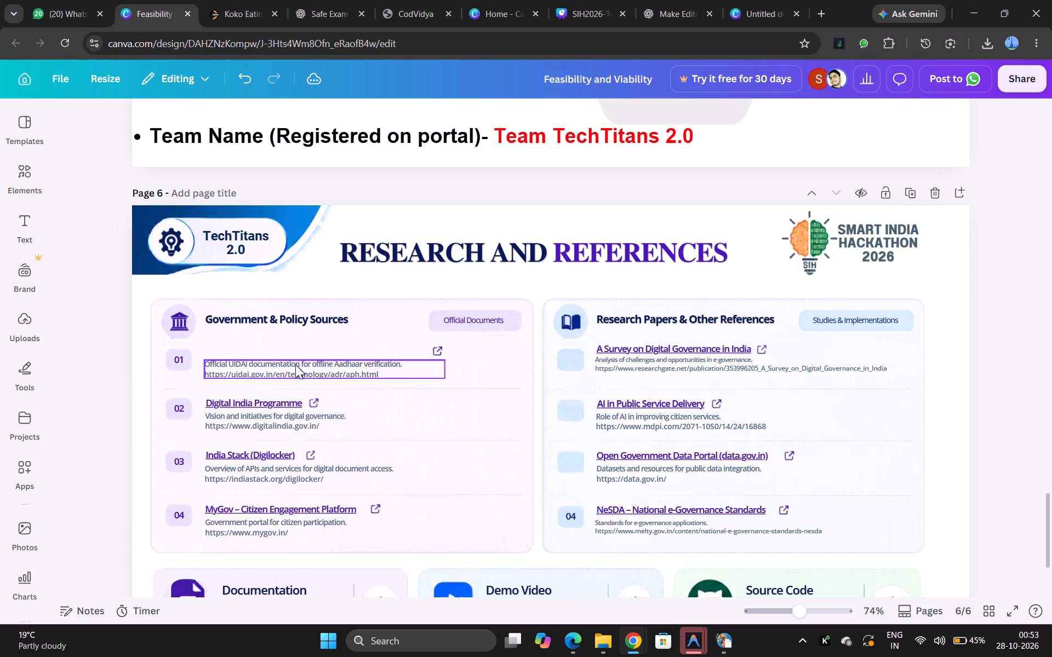
Select the UIDAI description and link text of reference 01 in the Government & Policy Sources card.
left_click(294, 368)
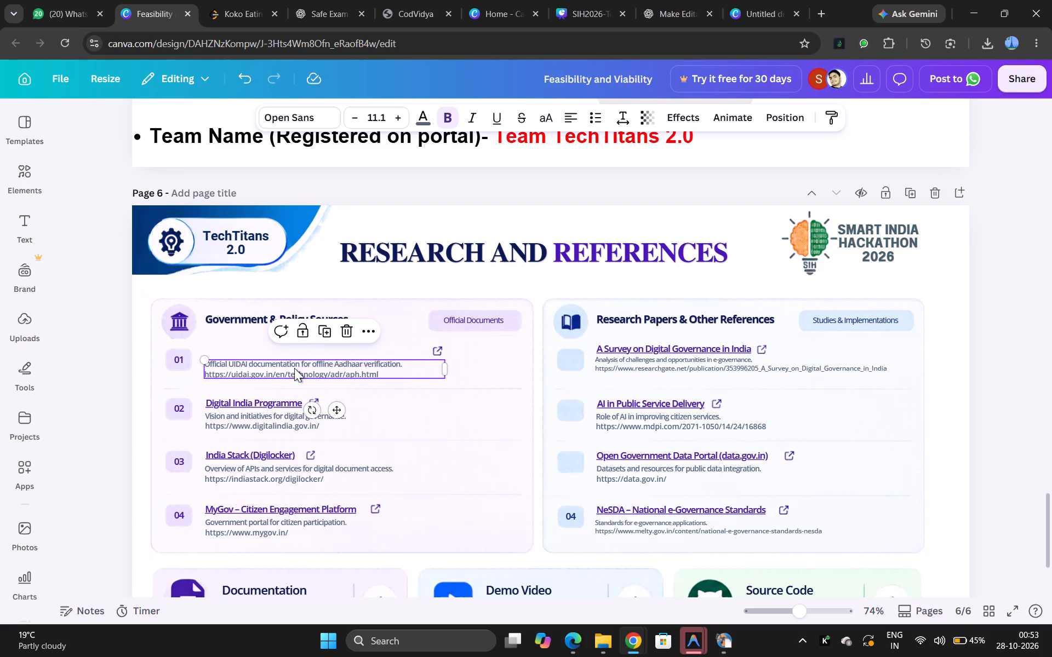
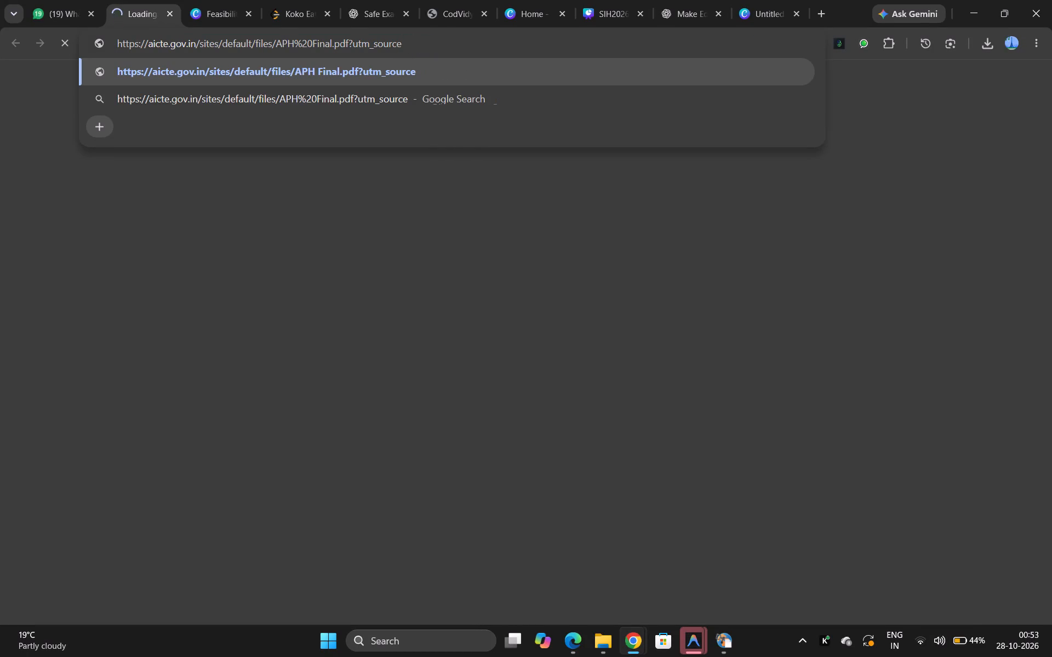
key("BackSpace")
key("BackSpace")
key("BackSpace")
key("BackSpace")
key("BackSpace")
key("BackSpace")
key("BackSpace")
key("BackSpace")
key("BackSpace")
key("BackSpace")
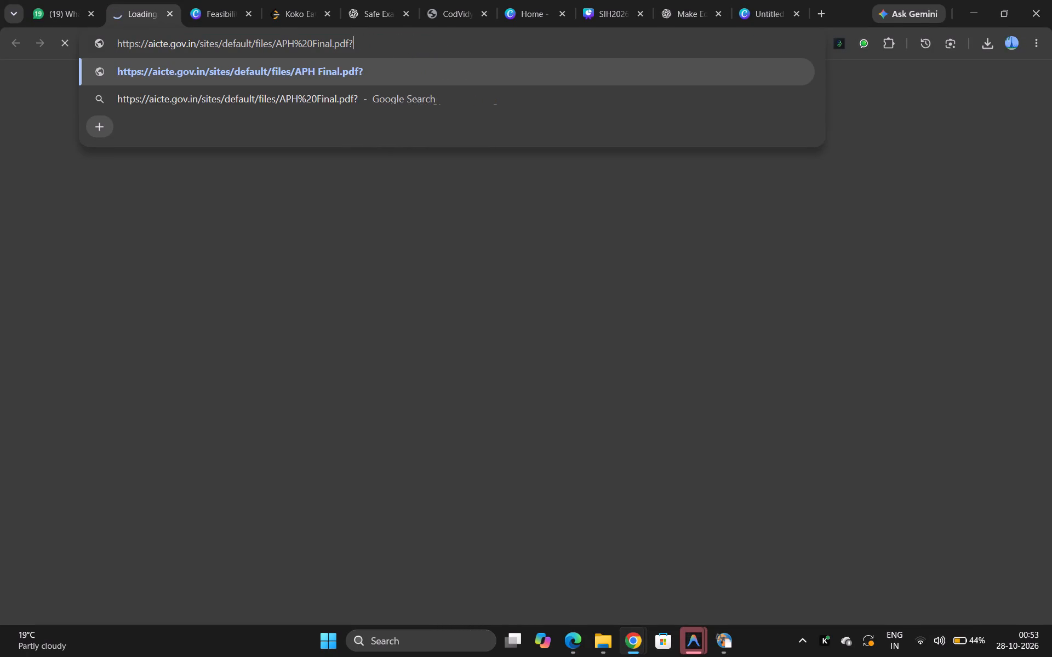
key("BackSpace")
key("Return")
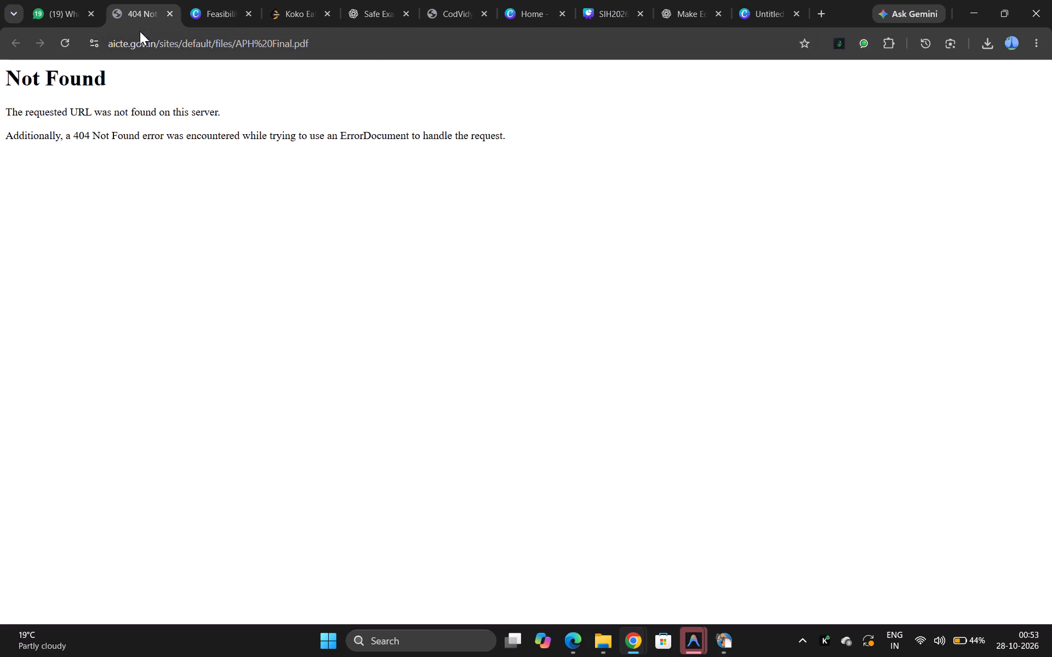
Restore the AICTE PDF address with its utm_source query and remove the "chatgpt.com" value from its end.
left_click(317, 51)
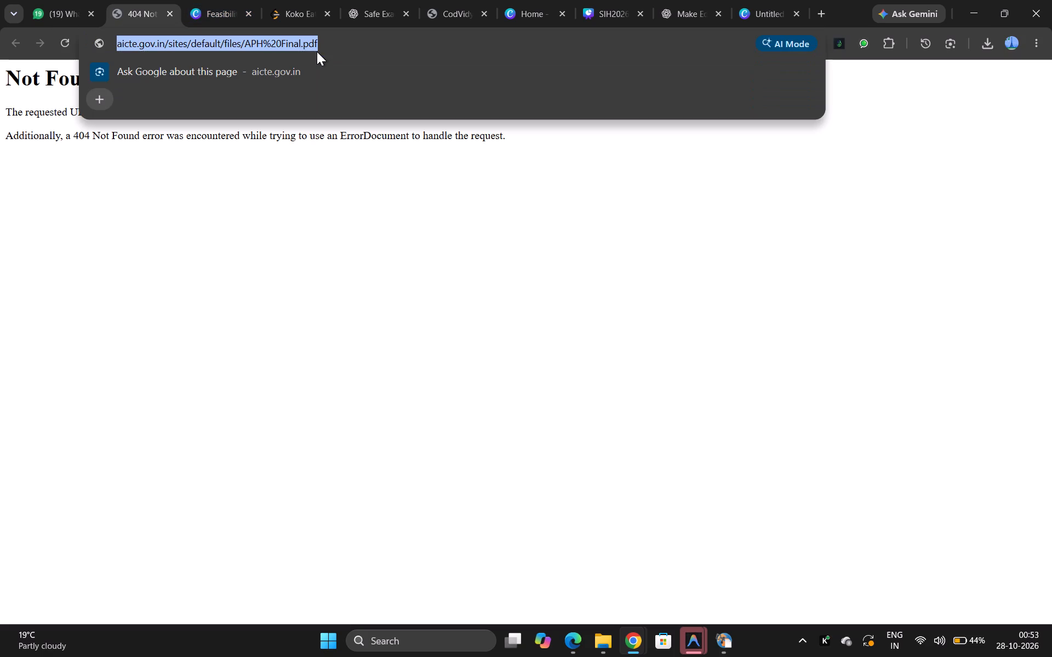
key("ctrl+z")
key("ctrl+z")
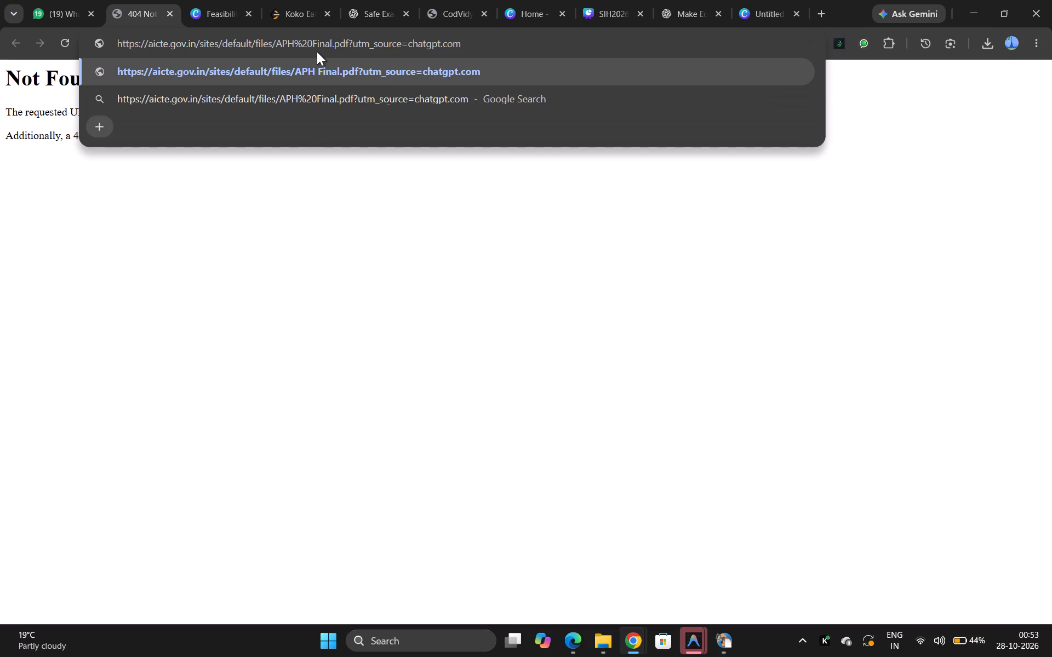
key("BackSpace")
key("ctrl+BackSpace")
key("BackSpace")
key("BackSpace")
key("BackSpace")
key("BackSpace")
key("BackSpace")
key("BackSpace")
key("BackSpace")
key("BackSpace")
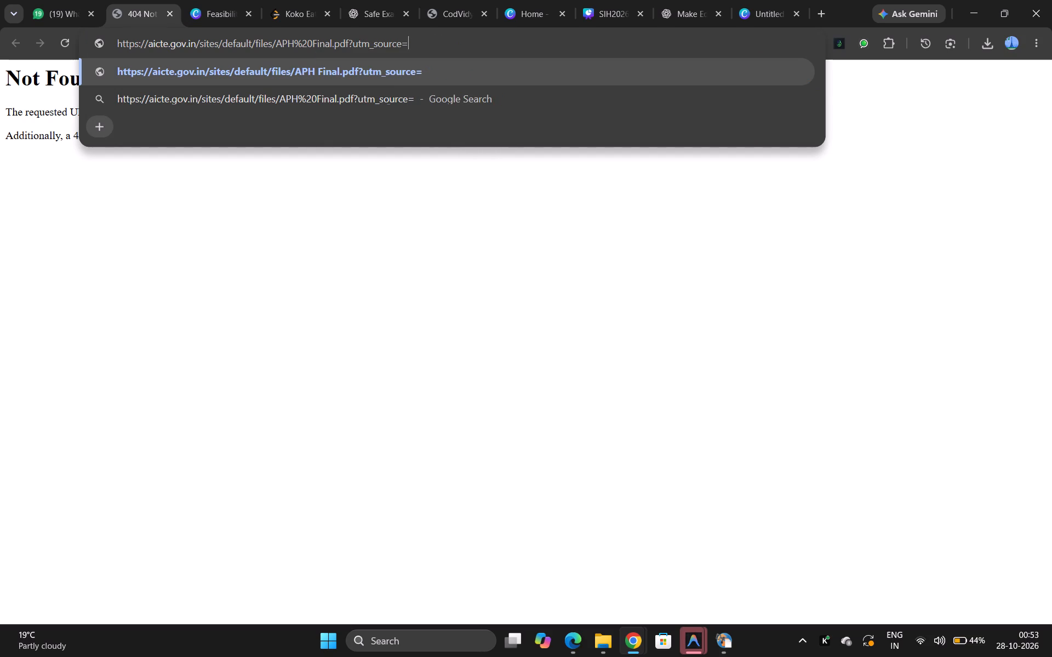
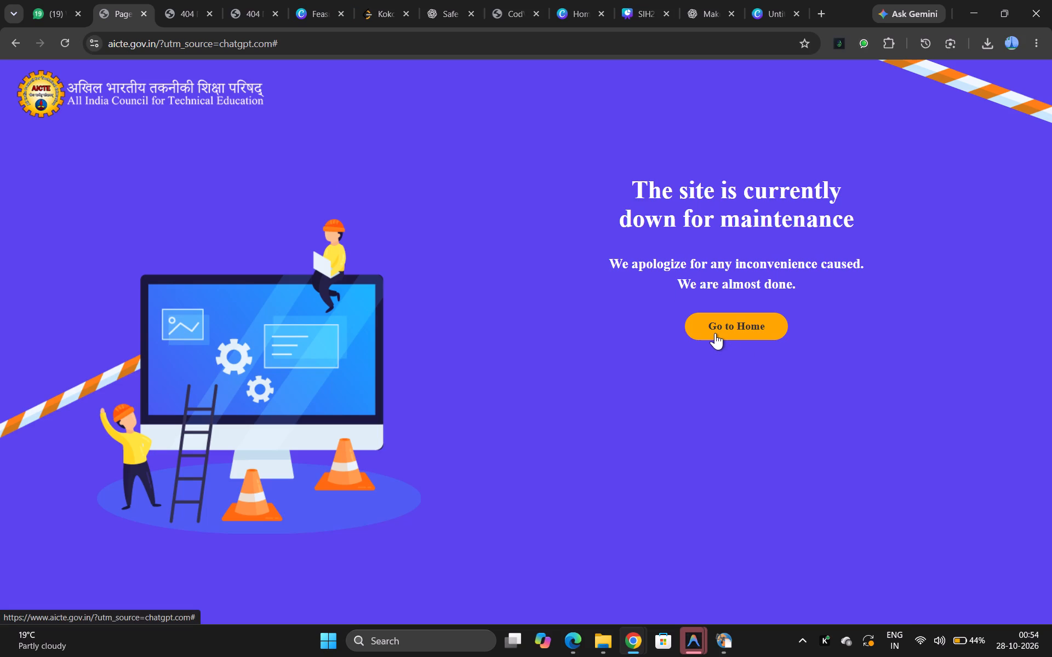
Try to reach the AICTE home page from the maintenance page, and return to the previous address.
left_click(746, 322)
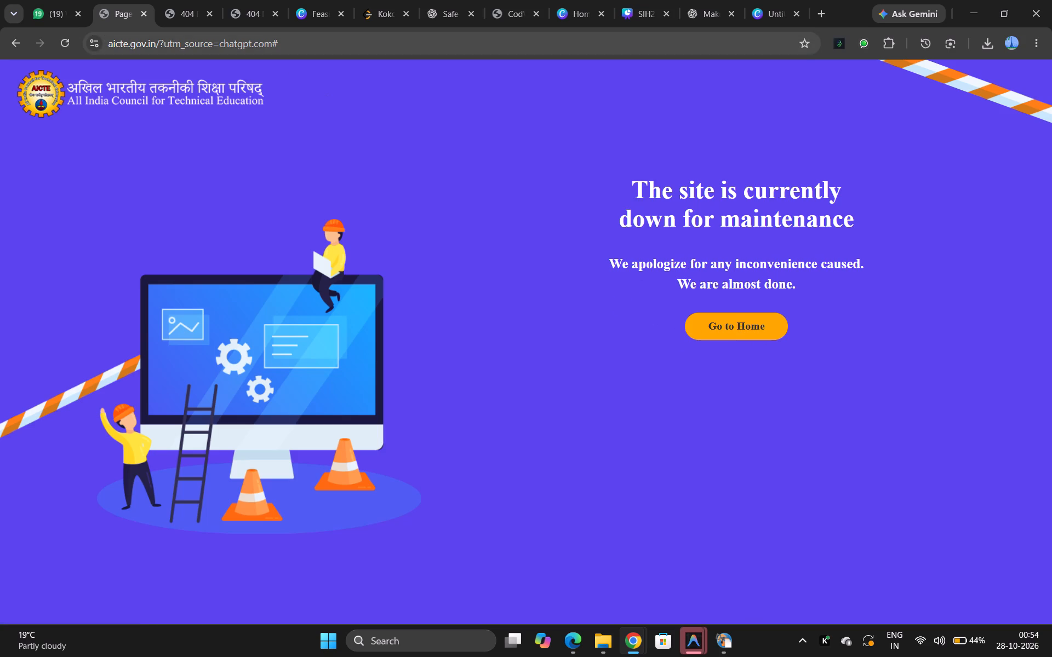
left_click(23, 42)
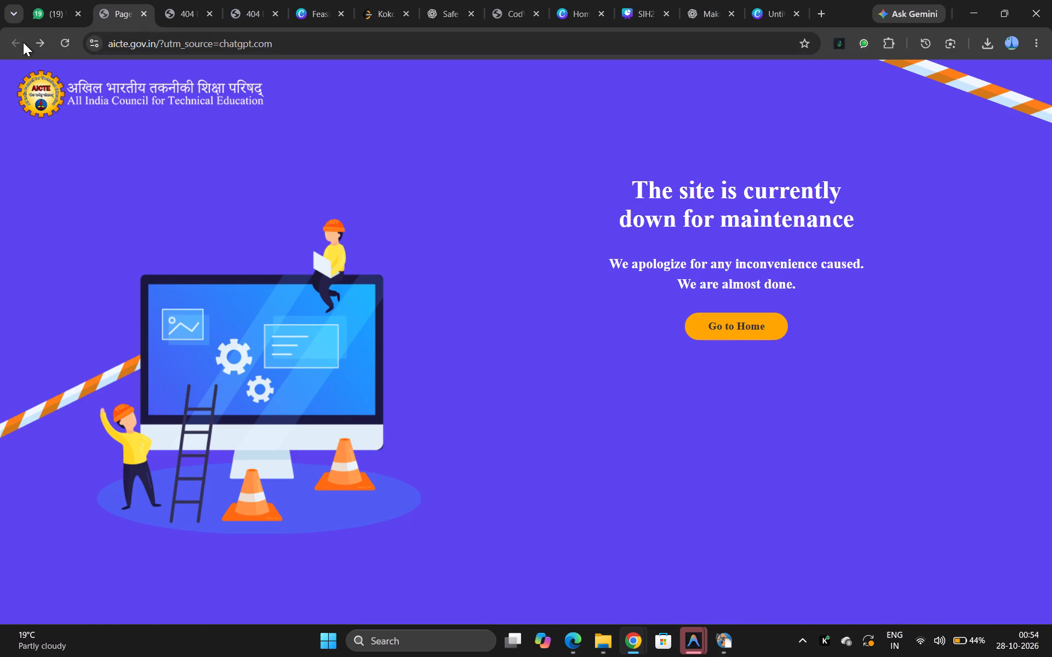
left_click(156, 41)
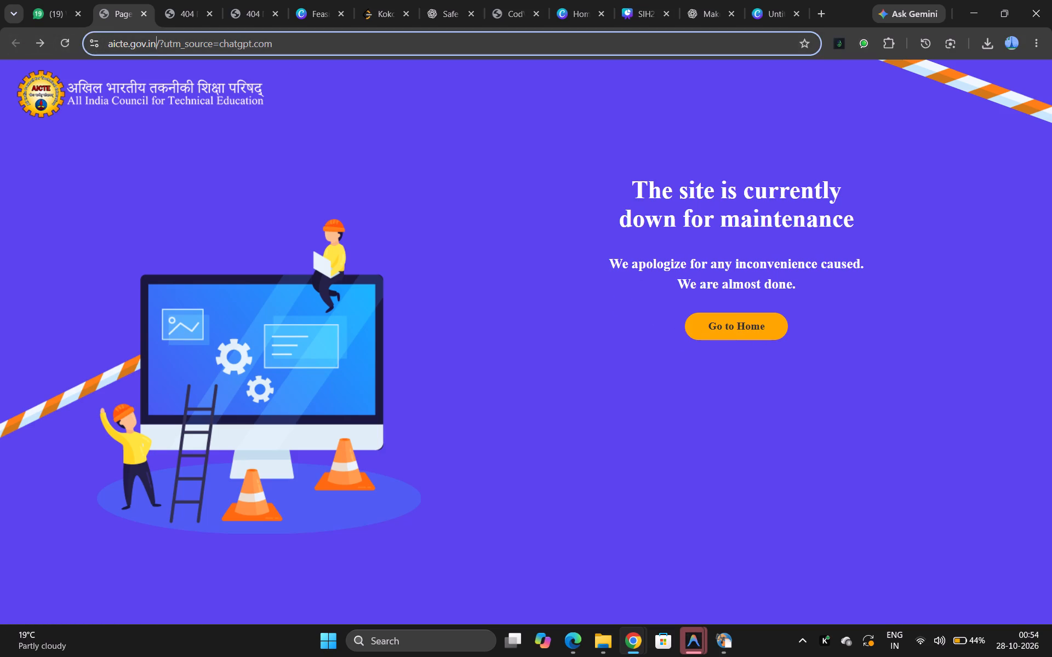
left_click(156, 41)
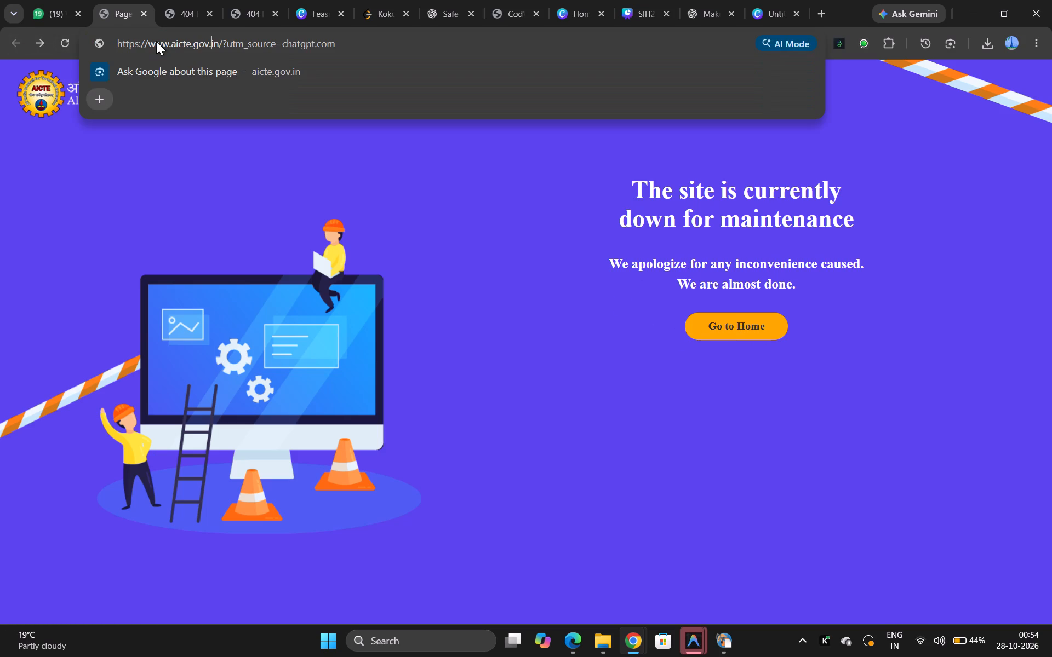
key("Right")
key("Right")
key("Right")
key("Right")
key("Right")
key("Left")
key("Left")
key("Left")
key("shift+Left")
key("shift+Left")
key("shift+Left")
key("shift+Left")
key("shift+Left")
key("shift+Left")
key("shift+Left")
key("shift+Left")
key("shift+Left")
key("shift+Left")
key("shift+Left")
key("shift+Left")
key("shift+Left")
key("shift+Left")
key("shift+Left")
key("shift+Left")
key("shift+Left")
key("shift+Left")
key("shift+Left")
key("shift+Left")
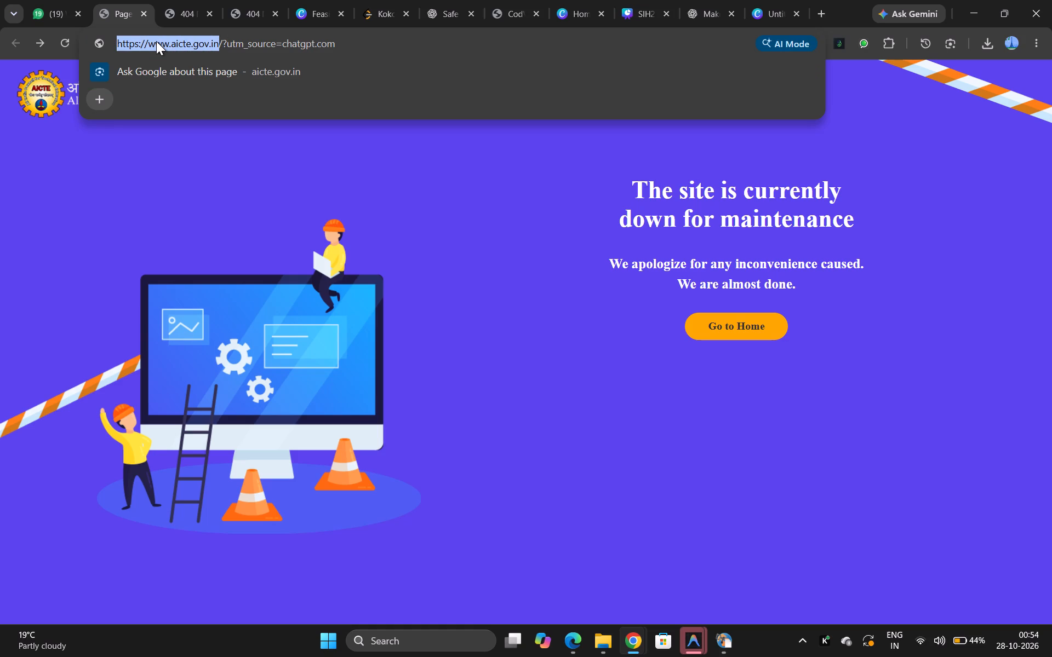
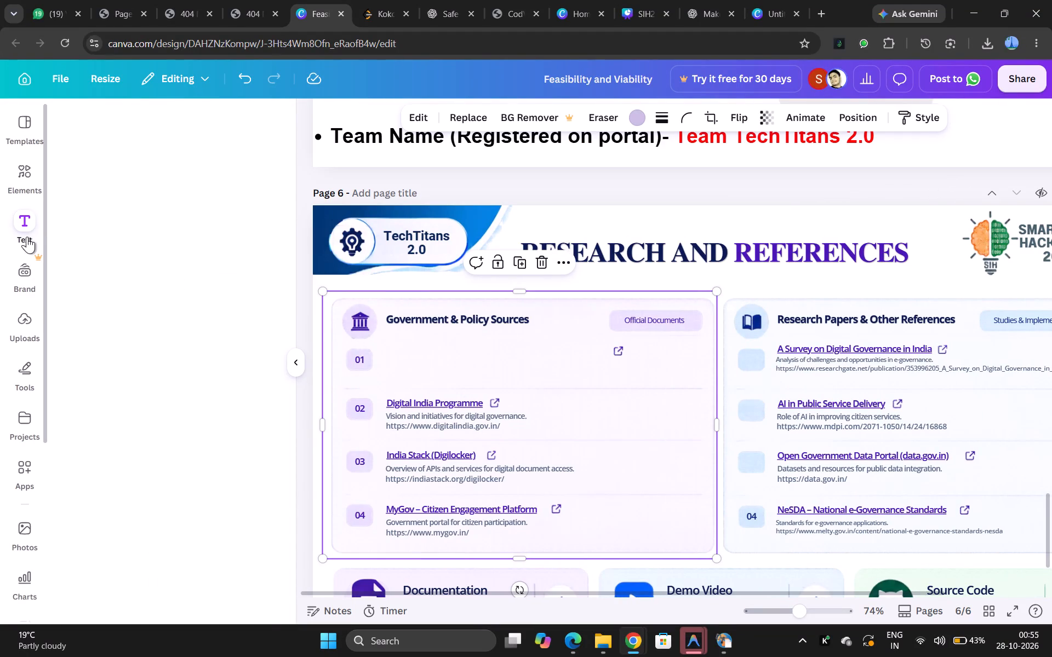
left_click(138, 382)
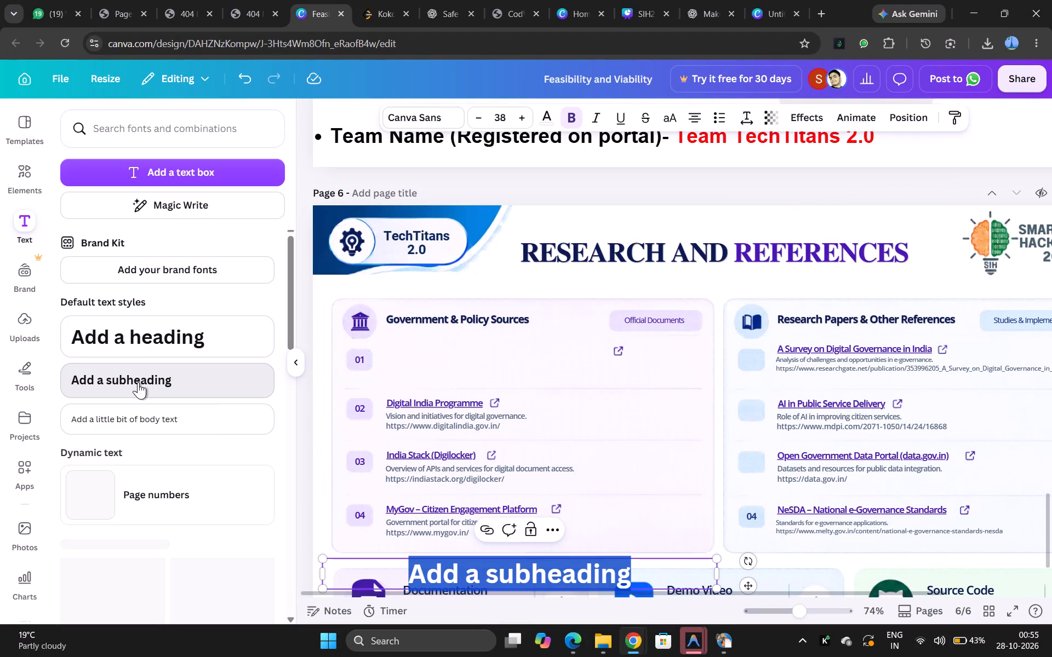
key("ctrl+v")
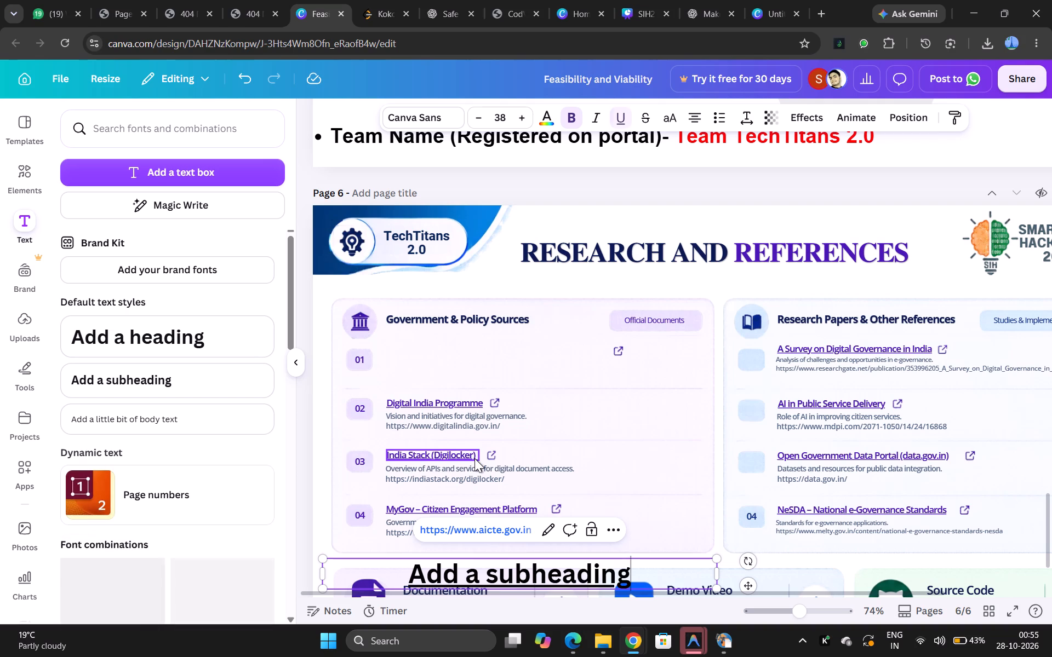
left_click(650, 520)
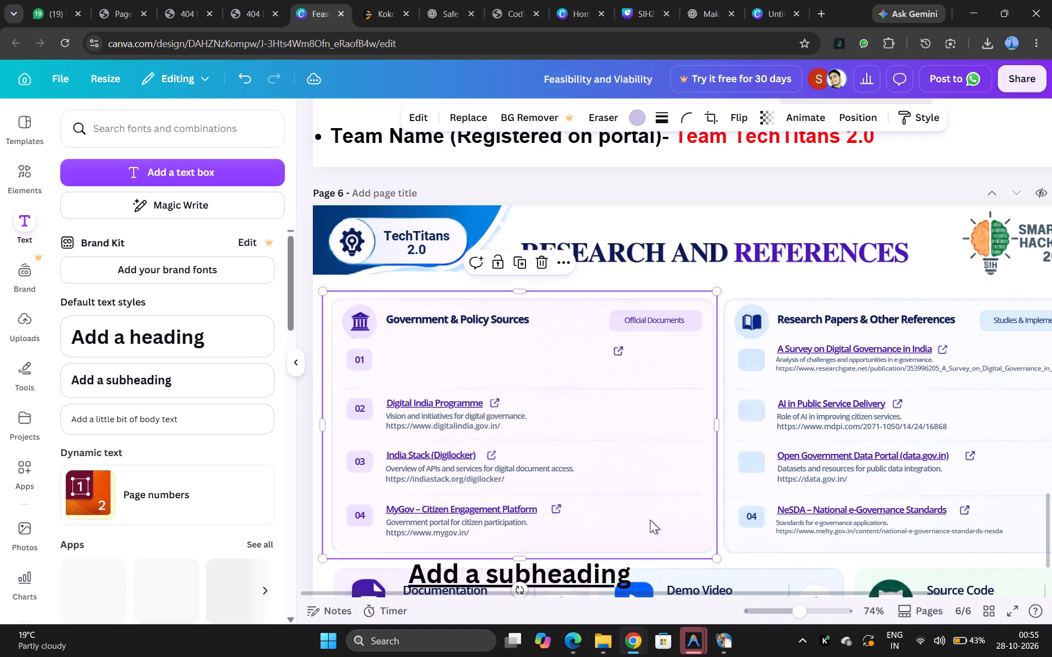
Move the "Add a subheading" text box up to the empty entry 01 of the Government & Policy Sources card on page 6.
left_click_drag(603, 571, 587, 335)
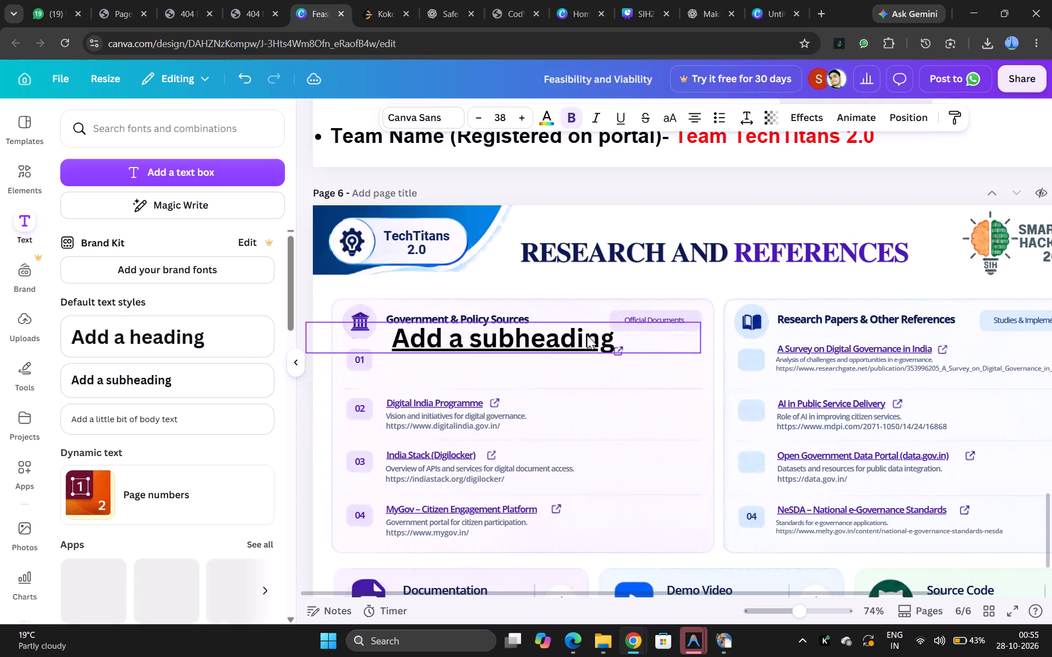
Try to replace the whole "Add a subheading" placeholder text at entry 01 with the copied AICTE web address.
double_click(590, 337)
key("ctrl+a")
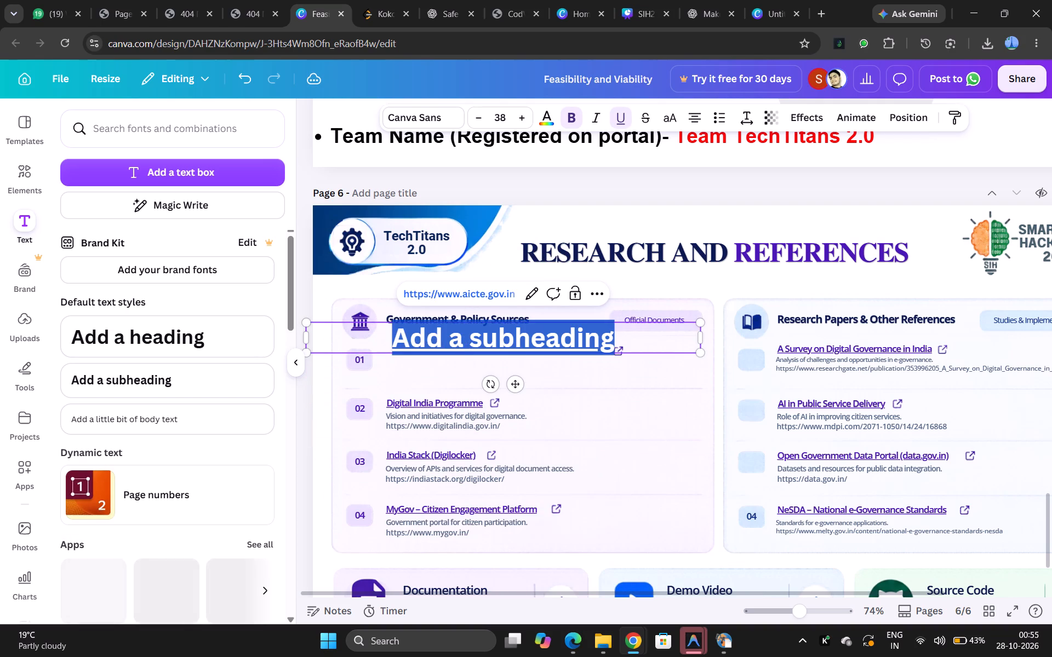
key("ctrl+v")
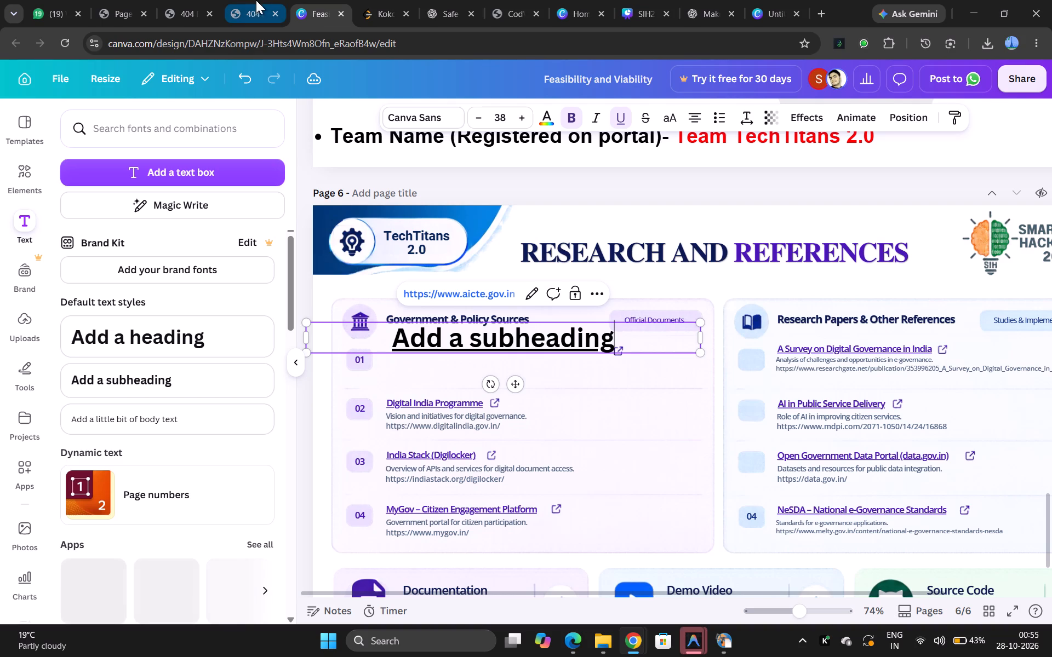
left_click(123, 0)
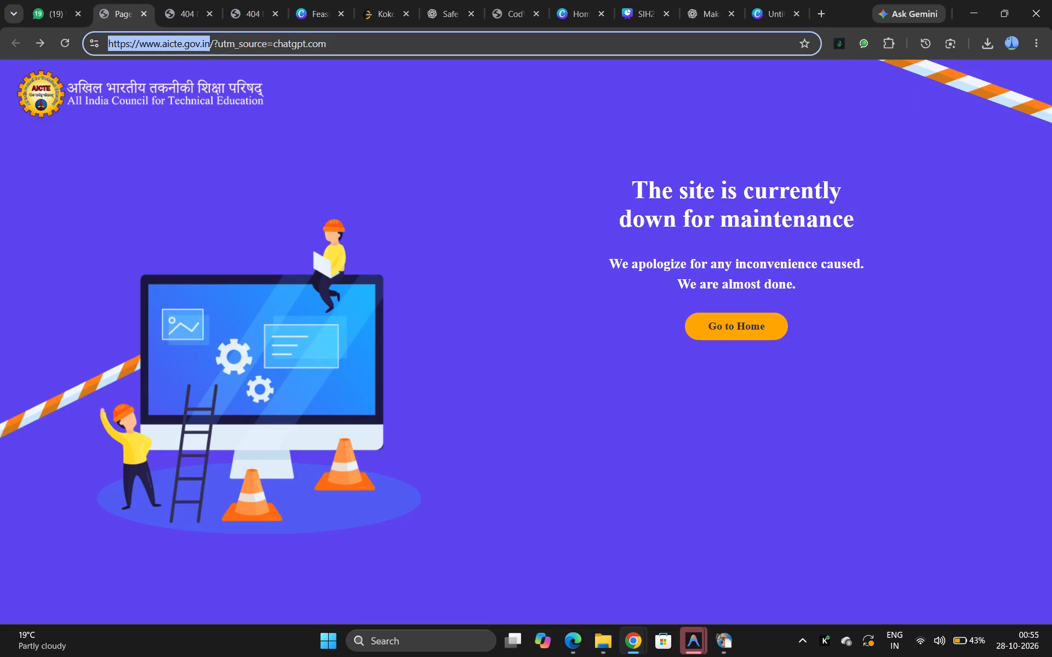
left_click(210, 43)
left_click_drag(210, 43, 102, 56)
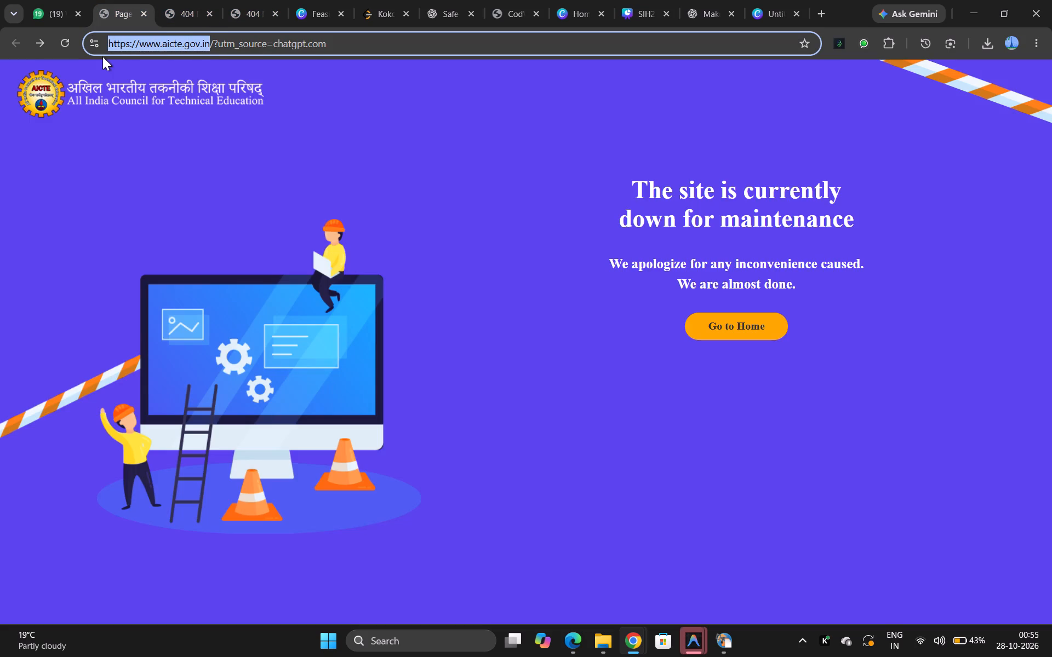
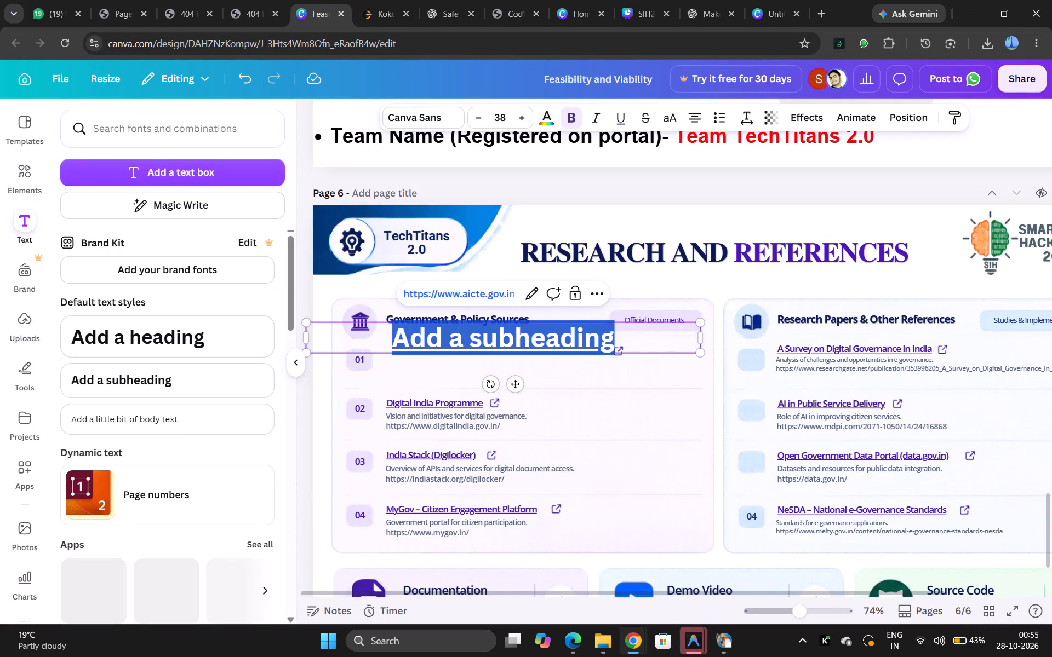
key("ctrl+v")
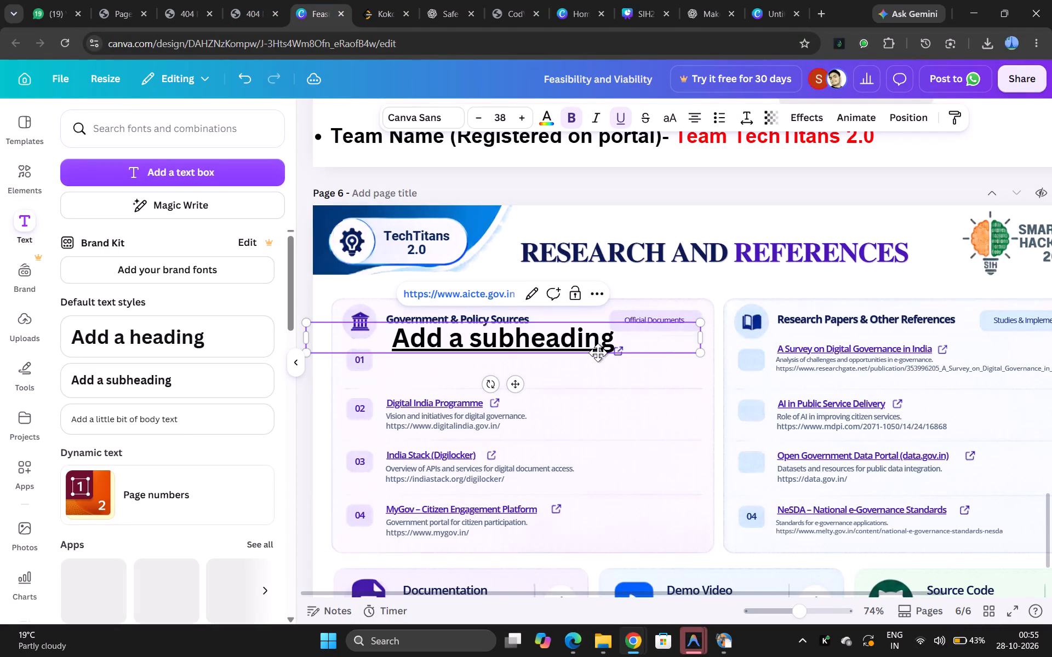
key("ctrl+BackSpace")
key("ctrl+BackSpace")
key("ctrl+BackSpace")
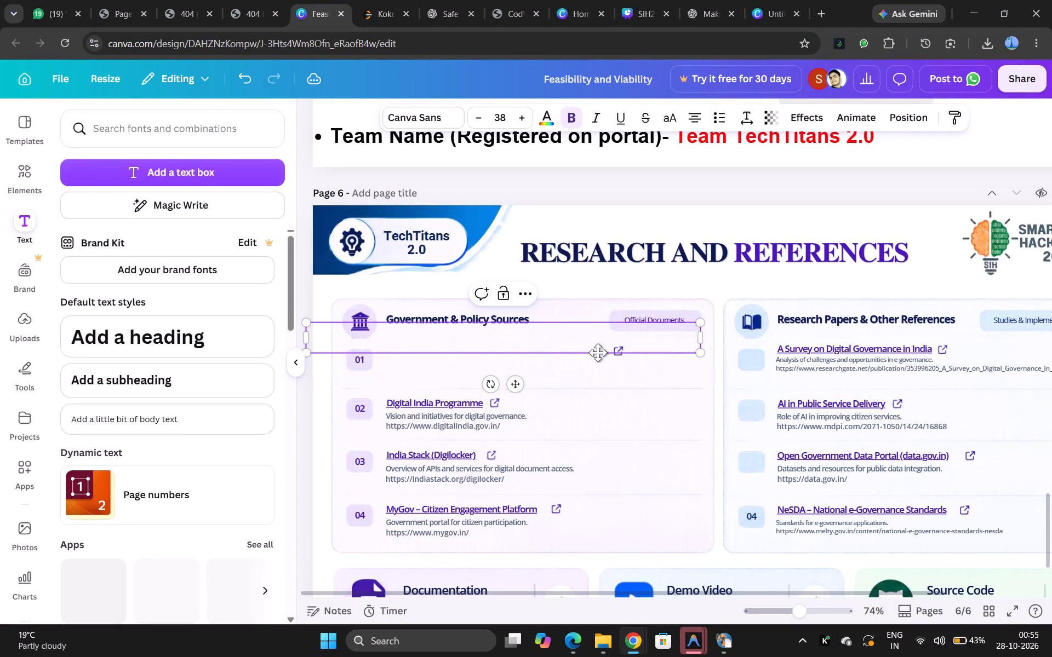
left_click(126, 0)
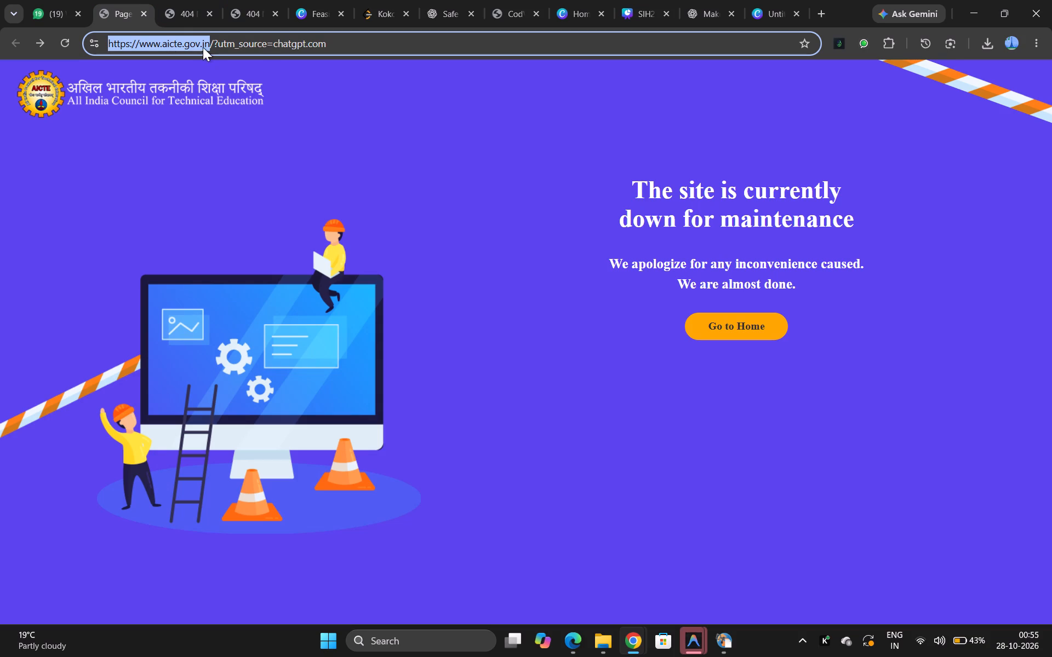
left_click(212, 45)
left_click_drag(212, 45, 82, 57)
key("ctrl+c")
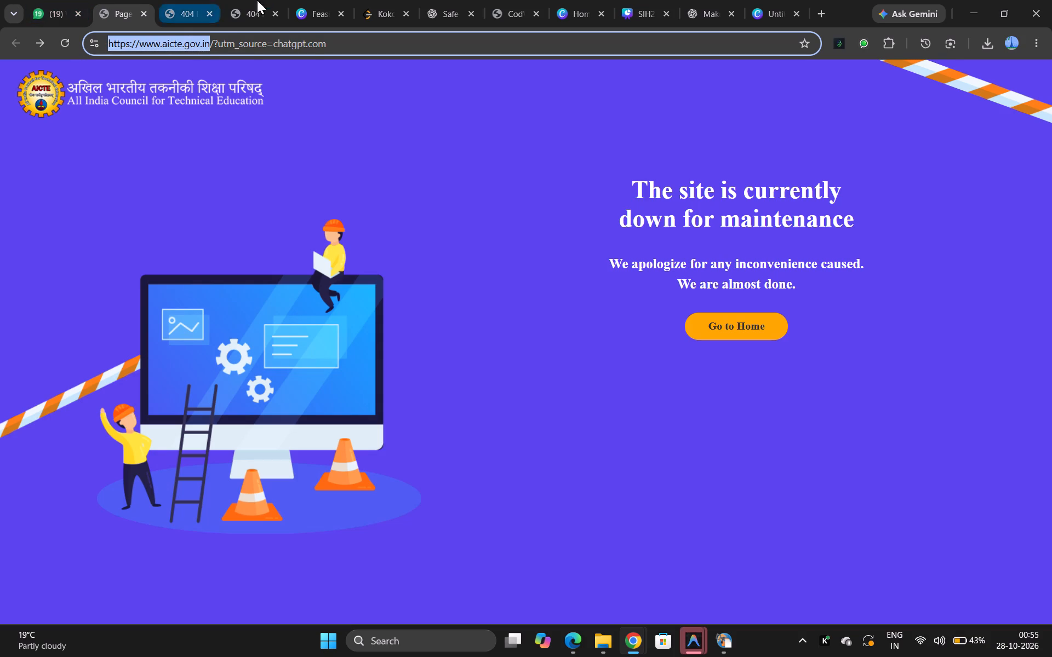
left_click(307, 0)
key("ctrl+v")
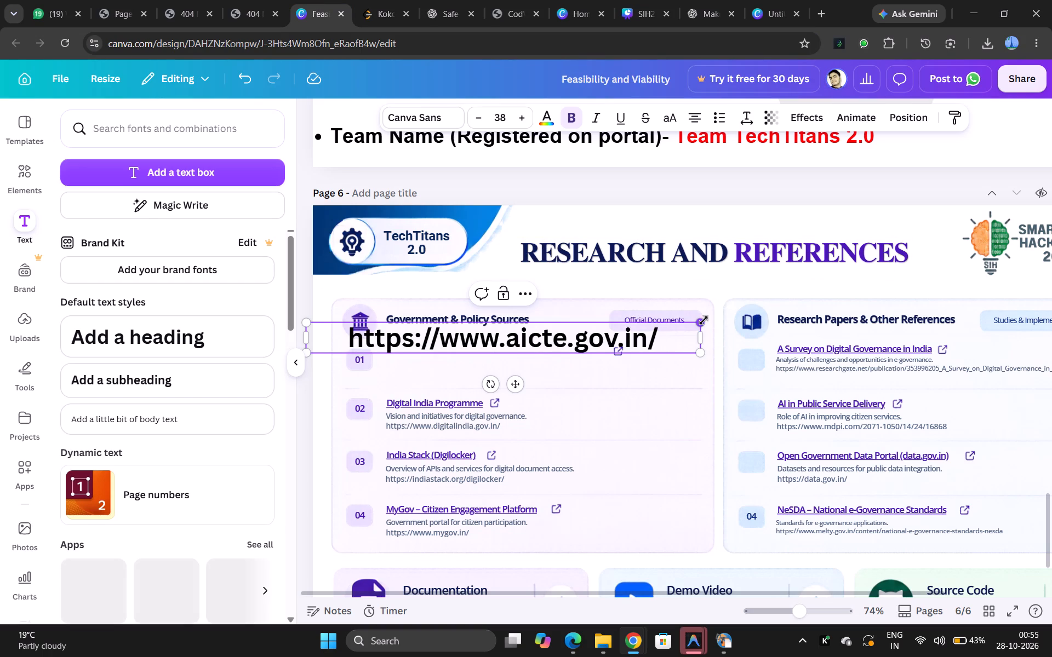
Shrink the AICTE address text to size 20.6 and place it beside number 01 in the Government & Policy Sources card.
left_click_drag(704, 320, 524, 371)
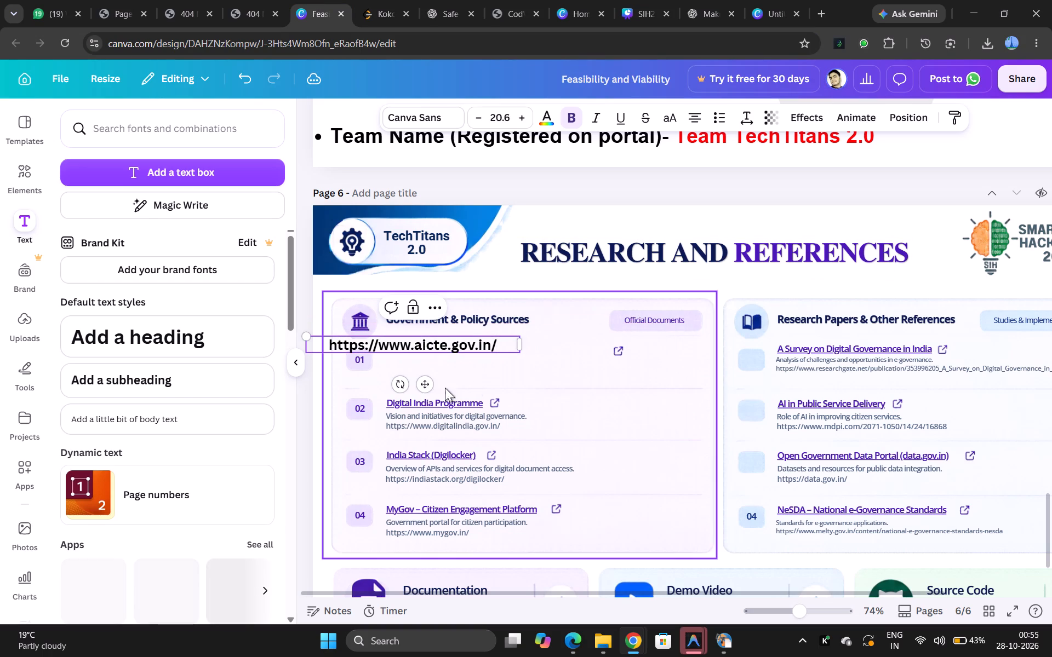
left_click_drag(422, 387, 481, 400)
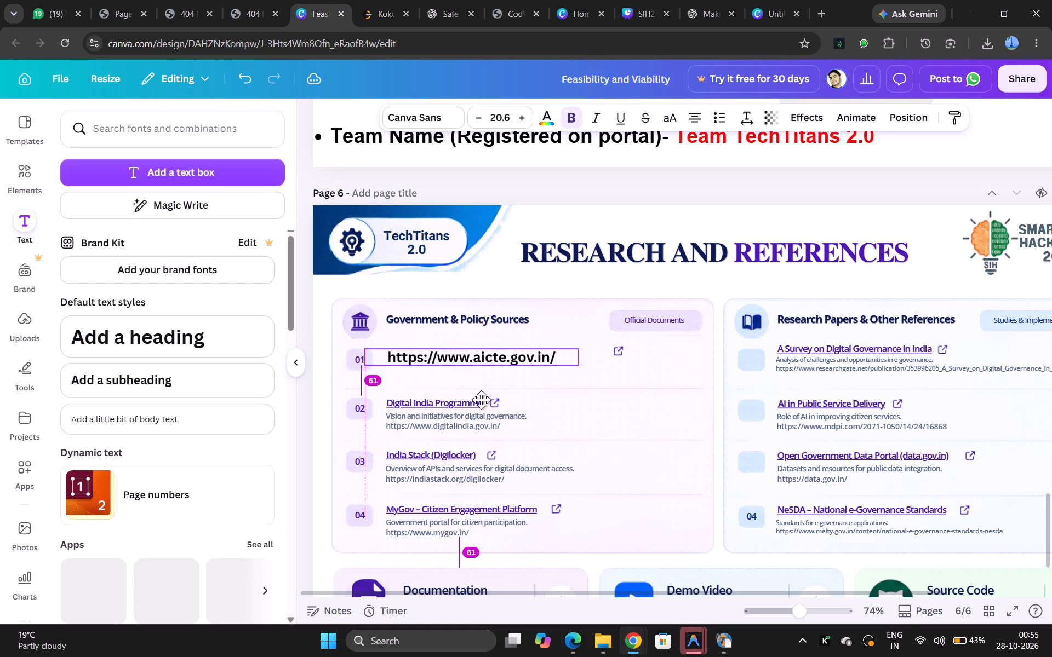
left_click_drag(481, 400, 481, 404)
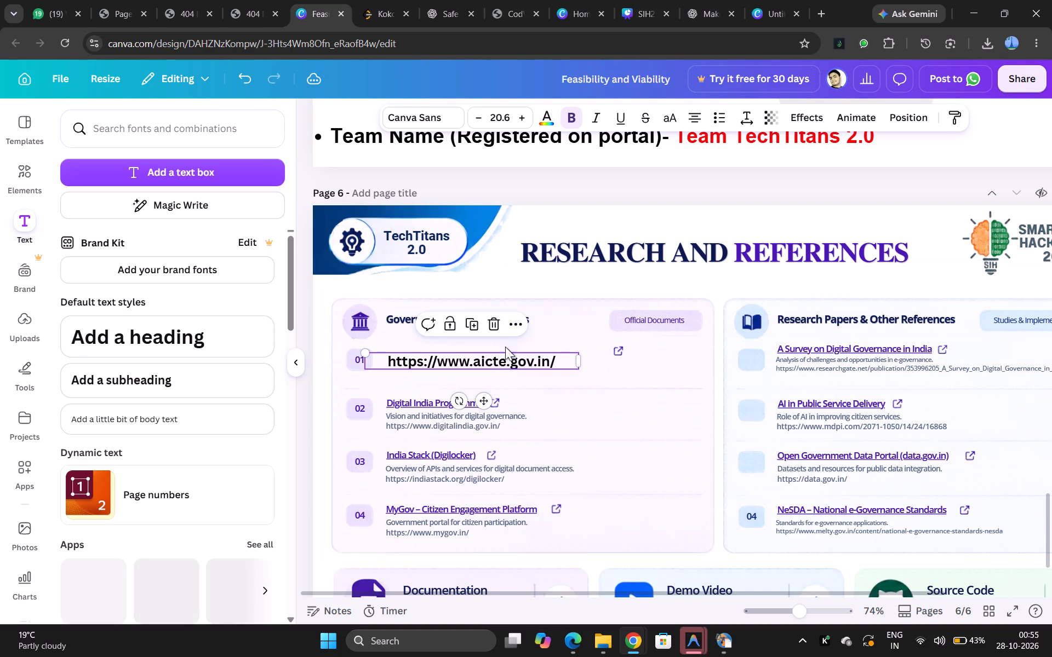
left_click(513, 321)
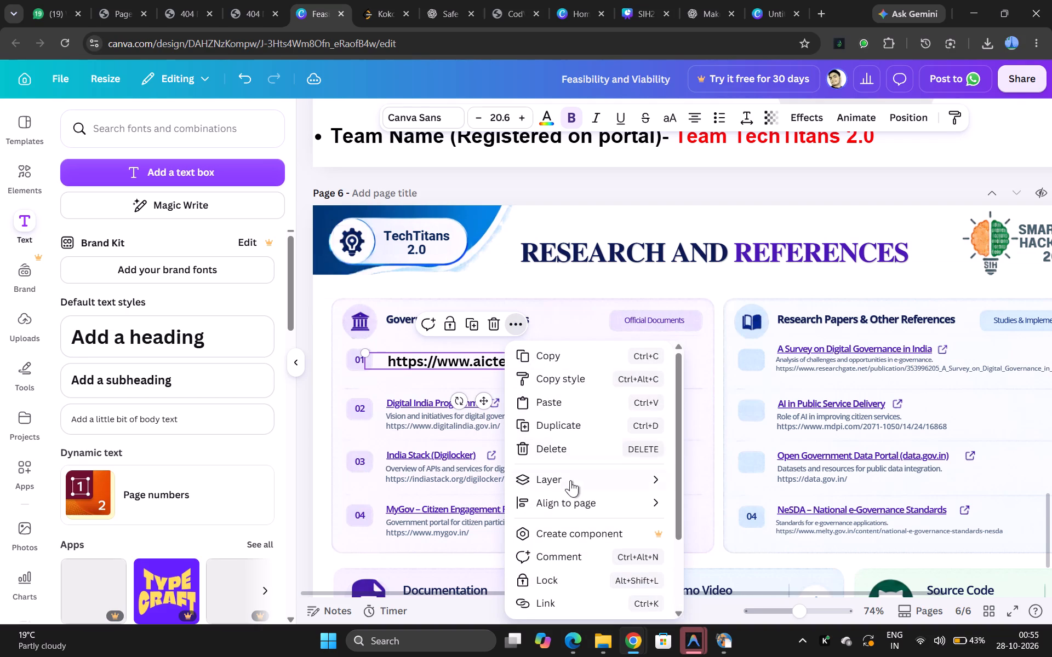
scroll(569, 494, "down", 2)
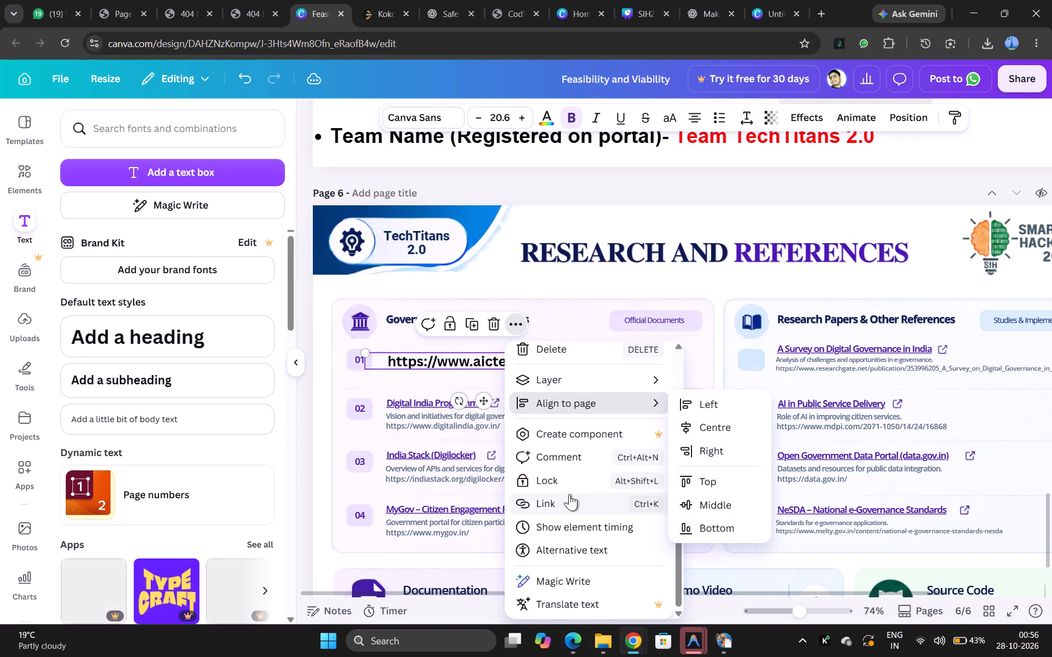
left_click(569, 494)
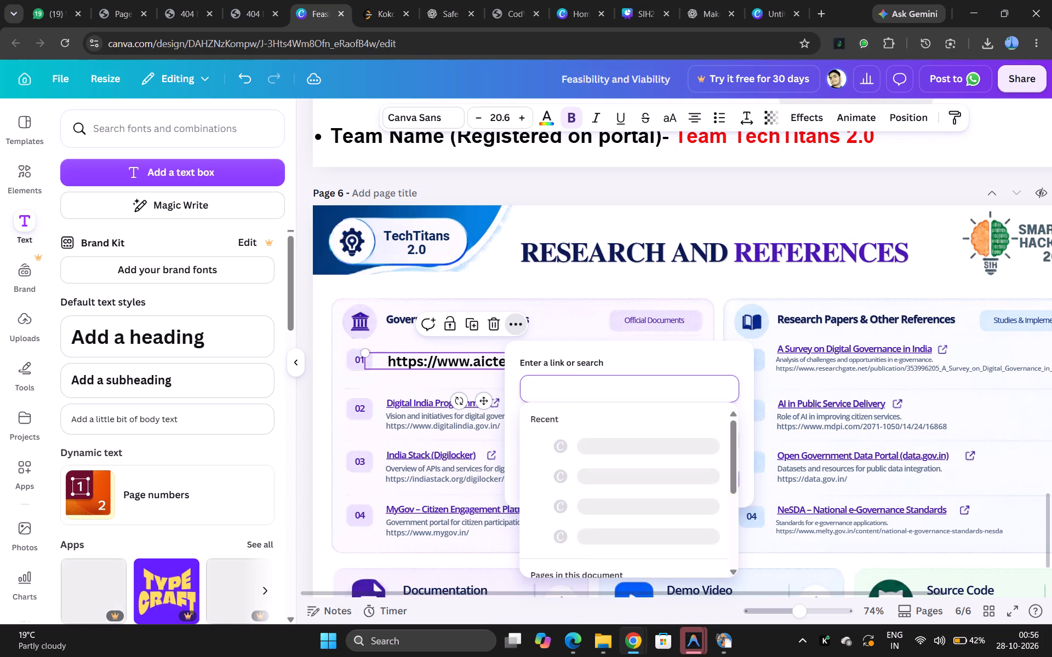
left_click(553, 385)
key("ctrl+v")
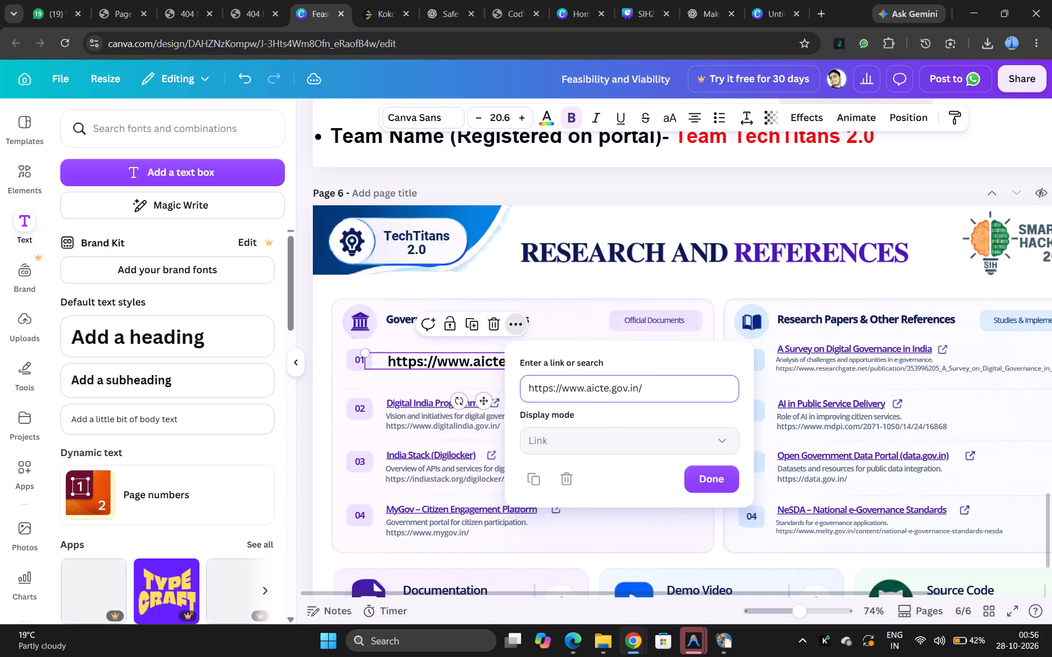
left_click(607, 439)
left_click(713, 476)
left_click(561, 469)
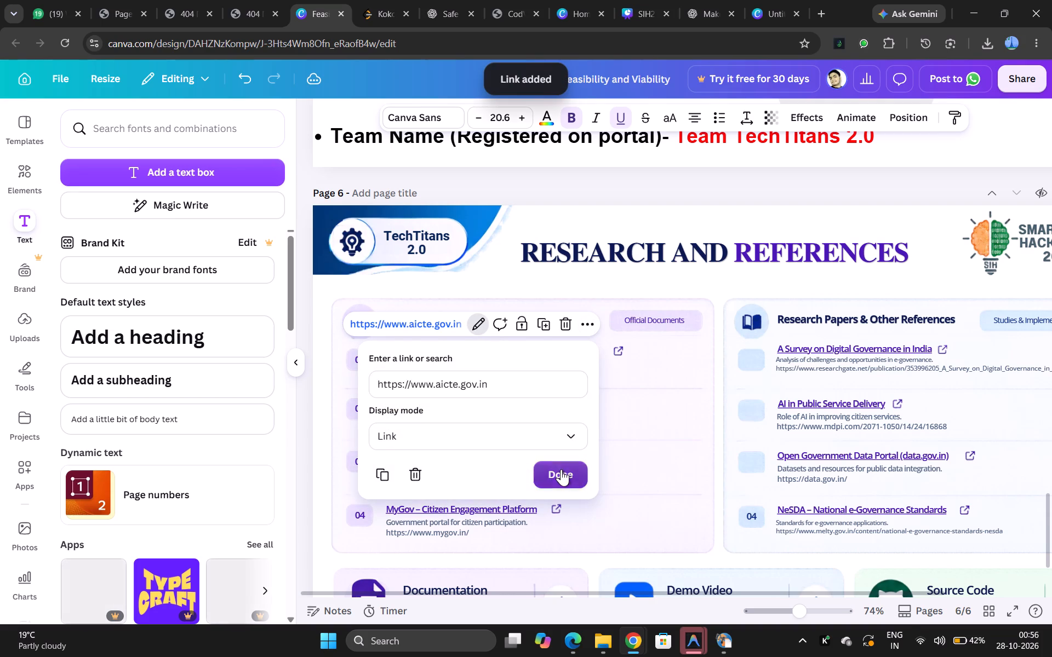
left_click(607, 414)
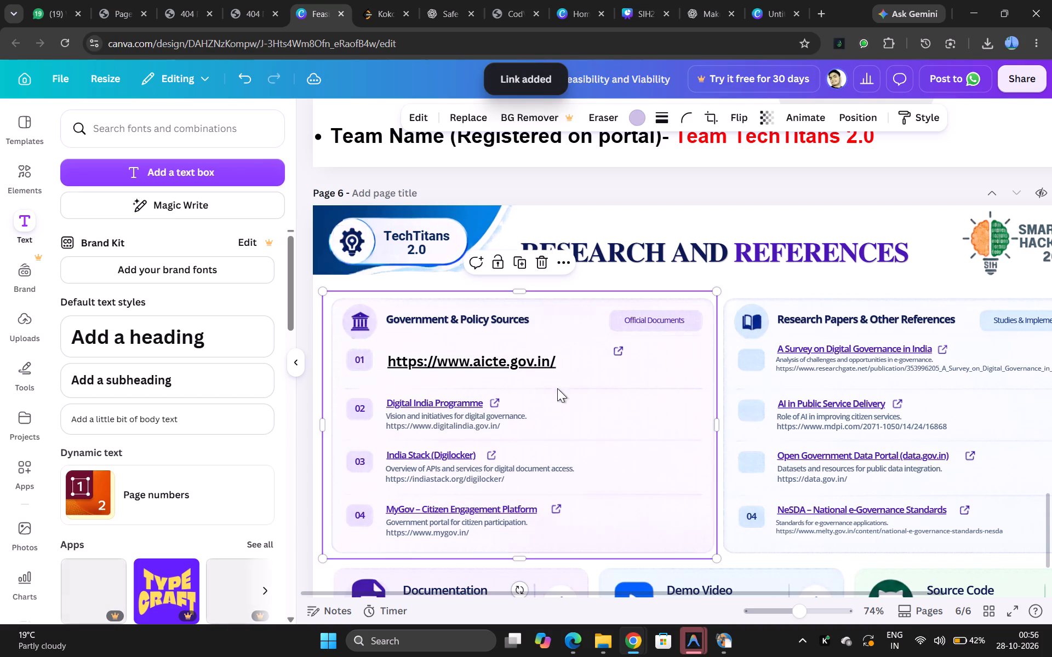
Delete the stray external-link icon in the entry 01 row of the Government & Policy Sources card.
left_click(616, 349)
key("Delete")
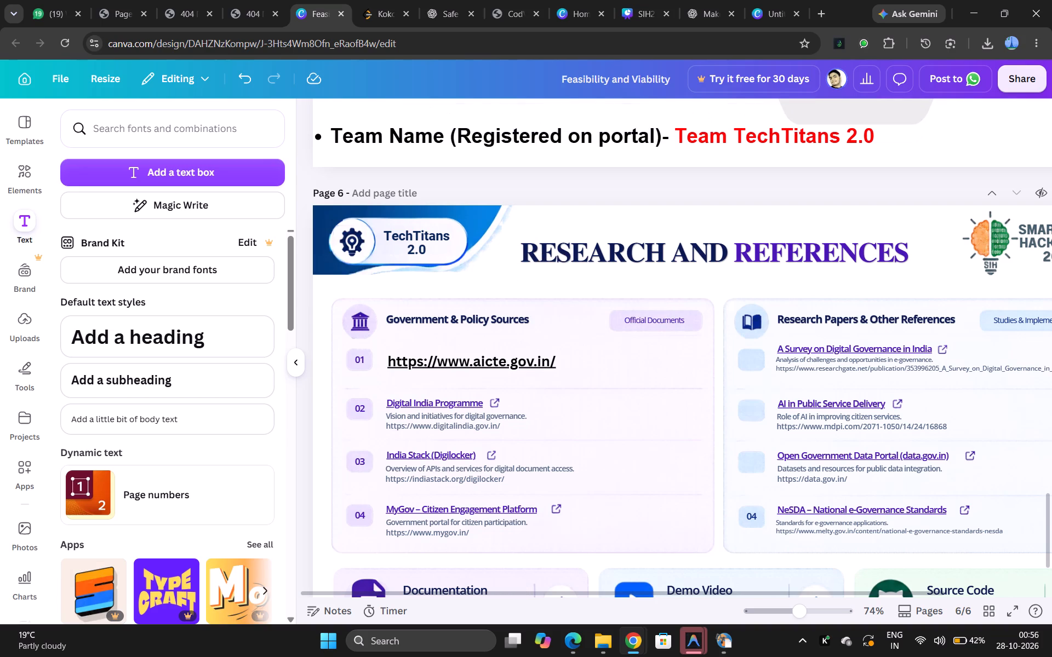
Shrink the AICTE web address text to size 17.4 and align it beside number 01 in the Government & Policy Sources card.
left_click(519, 365)
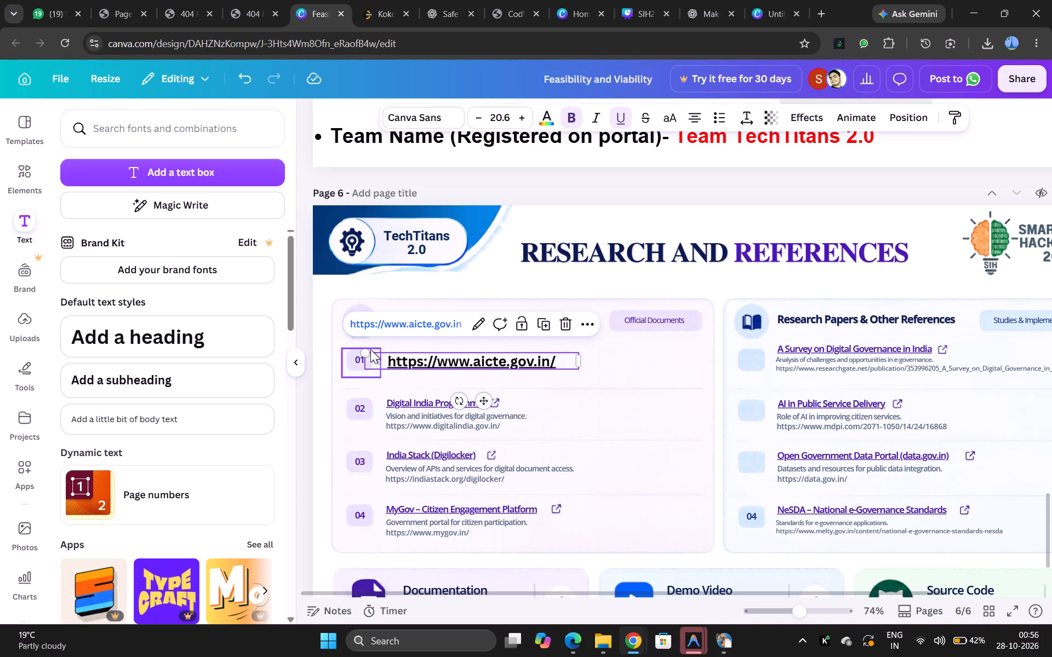
left_click_drag(364, 351, 398, 356)
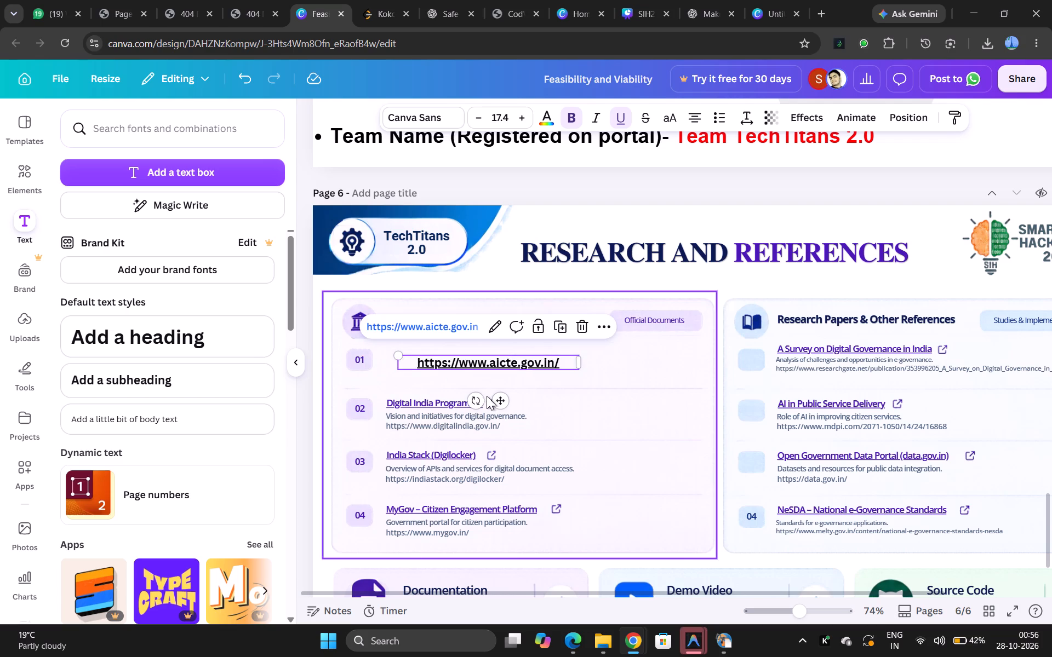
left_click_drag(498, 400, 474, 396)
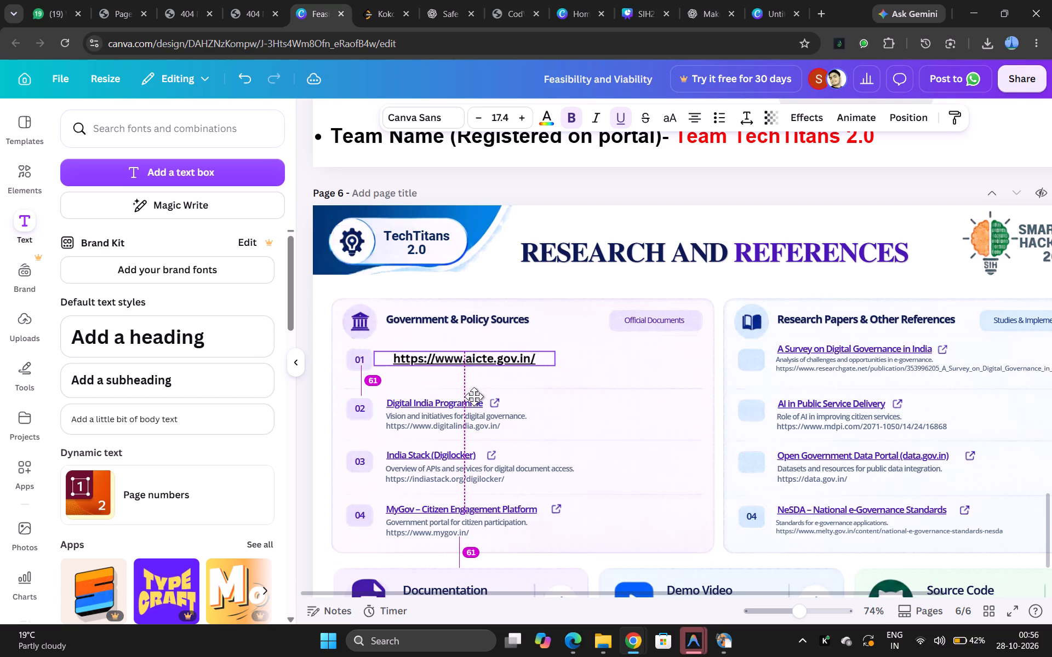
left_click_drag(474, 396, 471, 396)
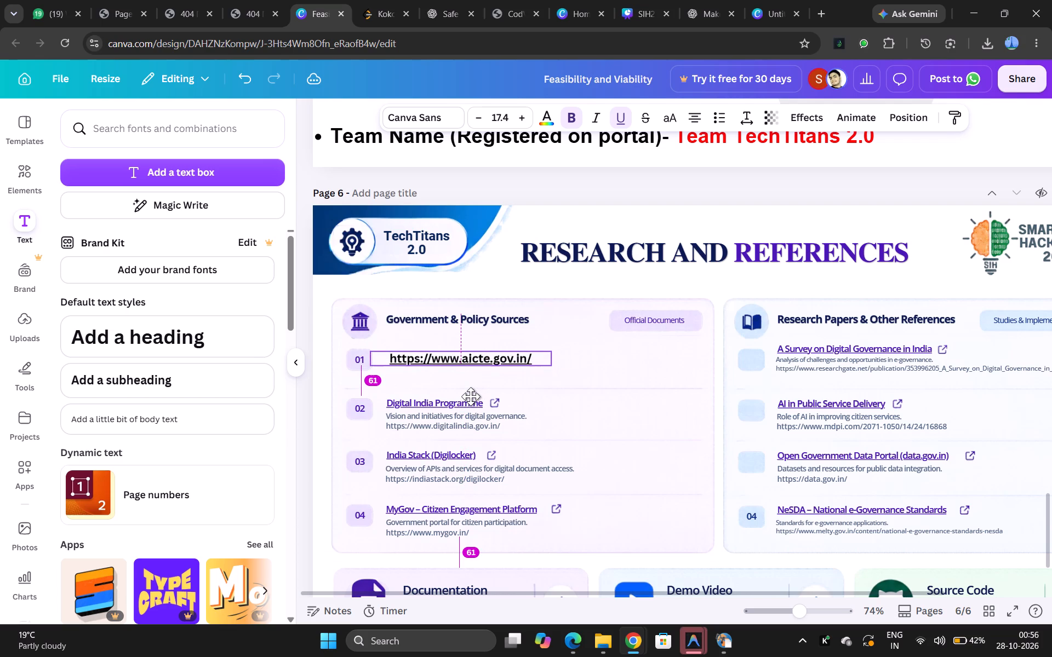
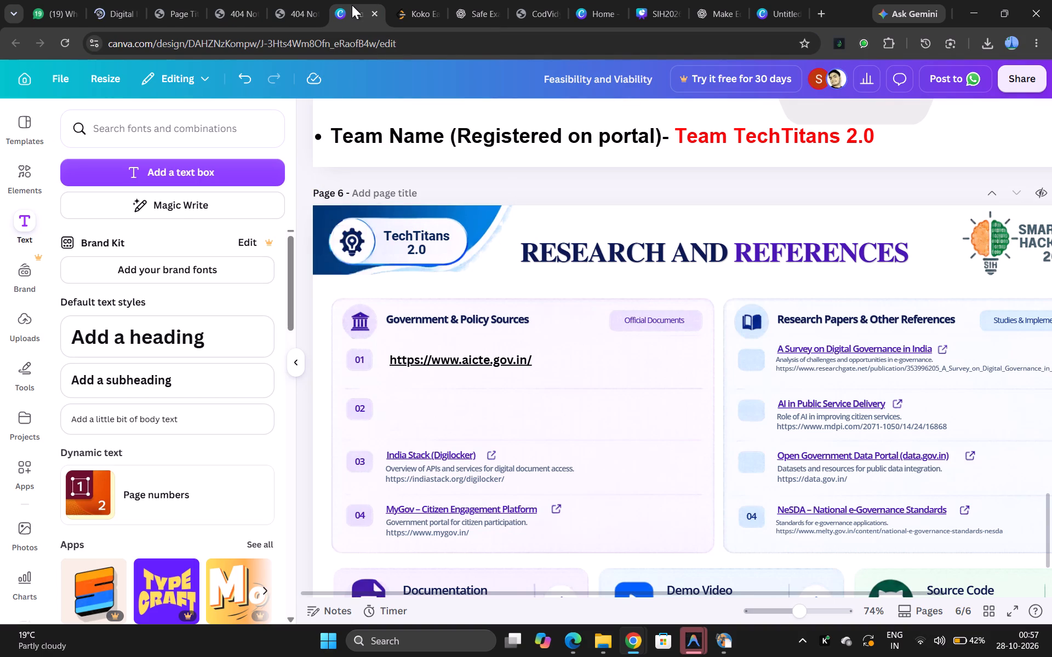
Duplicate the AICTE address text and place the copy beside number 02 in the Government & Policy Sources card.
left_click(458, 367)
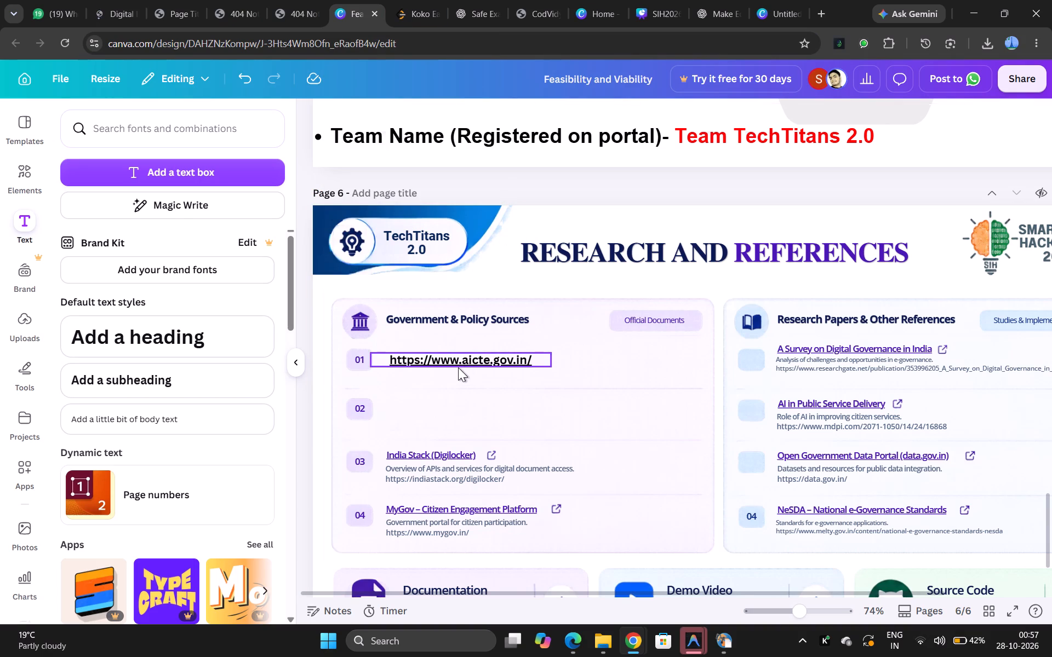
left_click(528, 324)
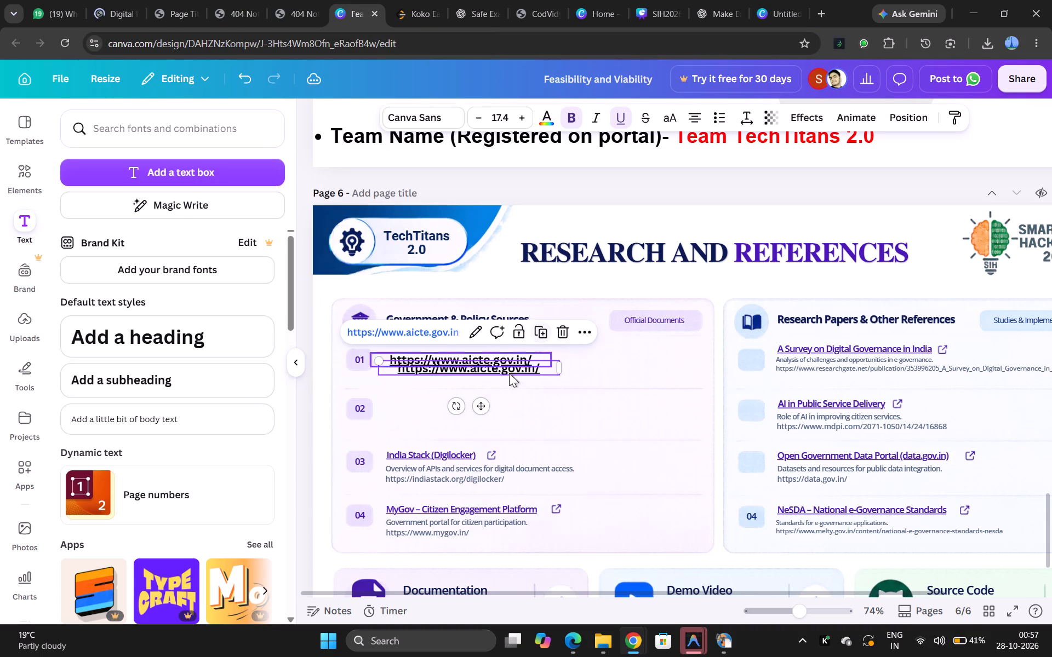
left_click_drag(483, 404, 484, 444)
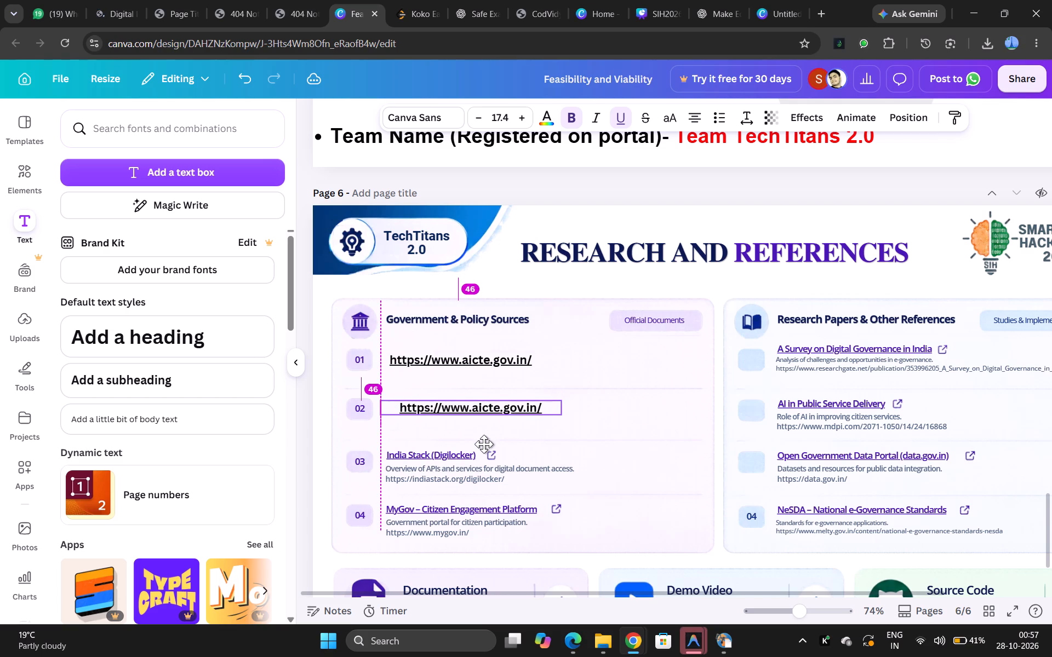
left_click_drag(484, 444, 480, 441)
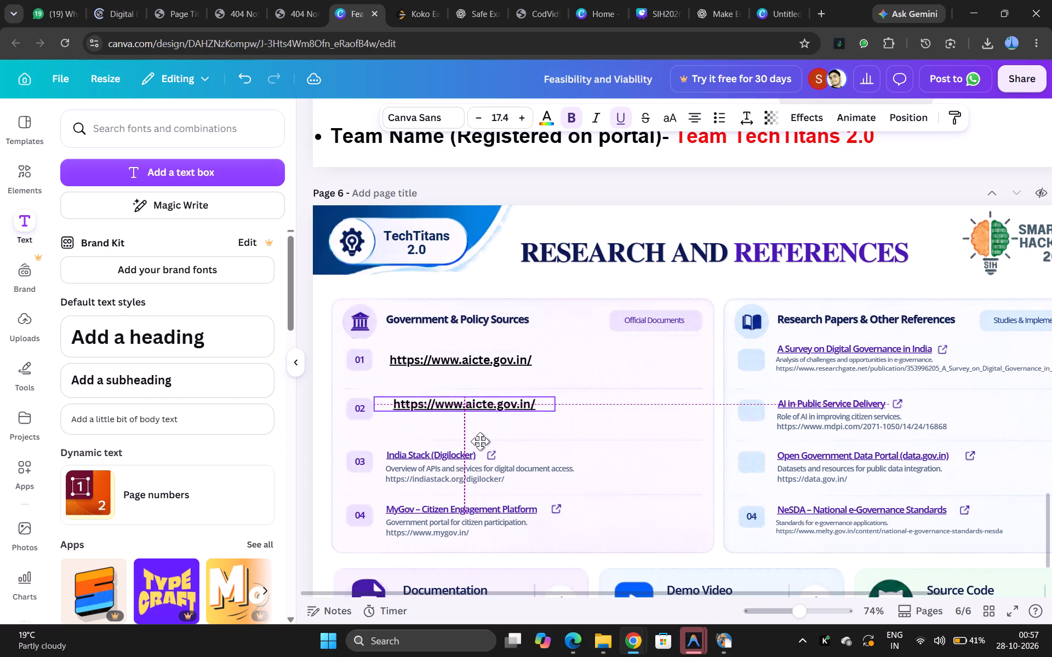
left_click_drag(480, 441, 481, 444)
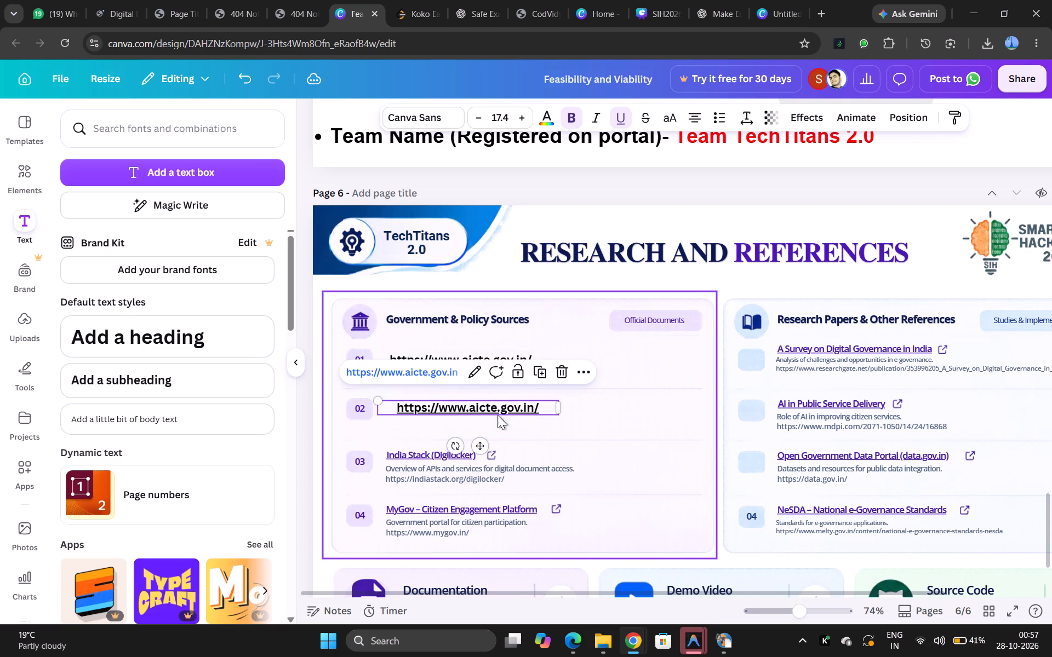
left_click(470, 380)
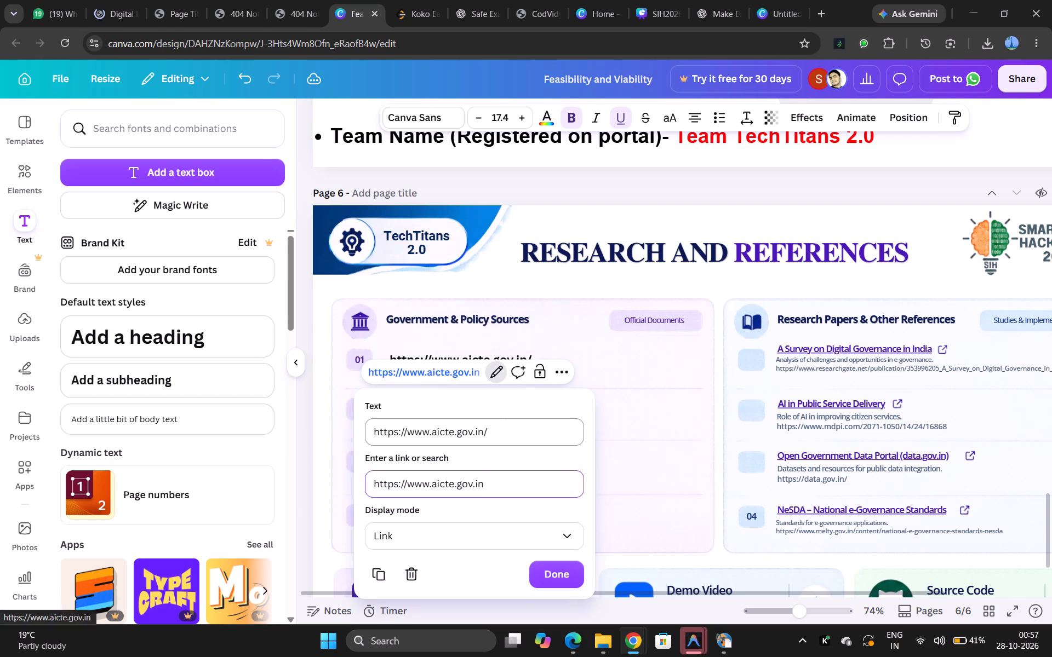
left_click(493, 431)
key("ctrl+a")
key("ctrl+v")
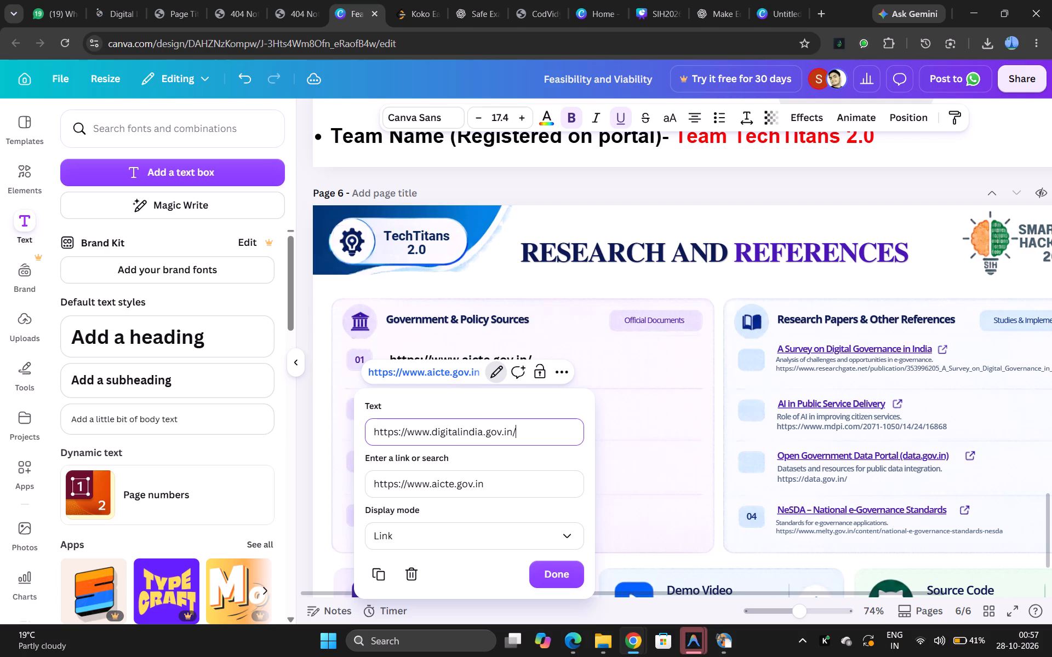
left_click(498, 483)
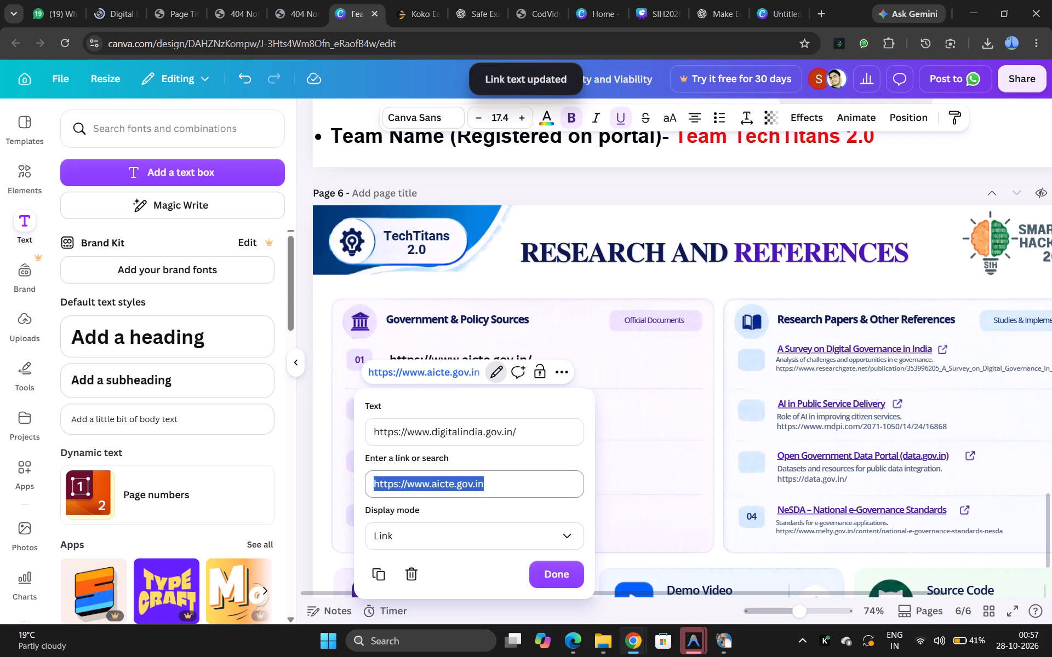
key("ctrl+a")
key("ctrl+v")
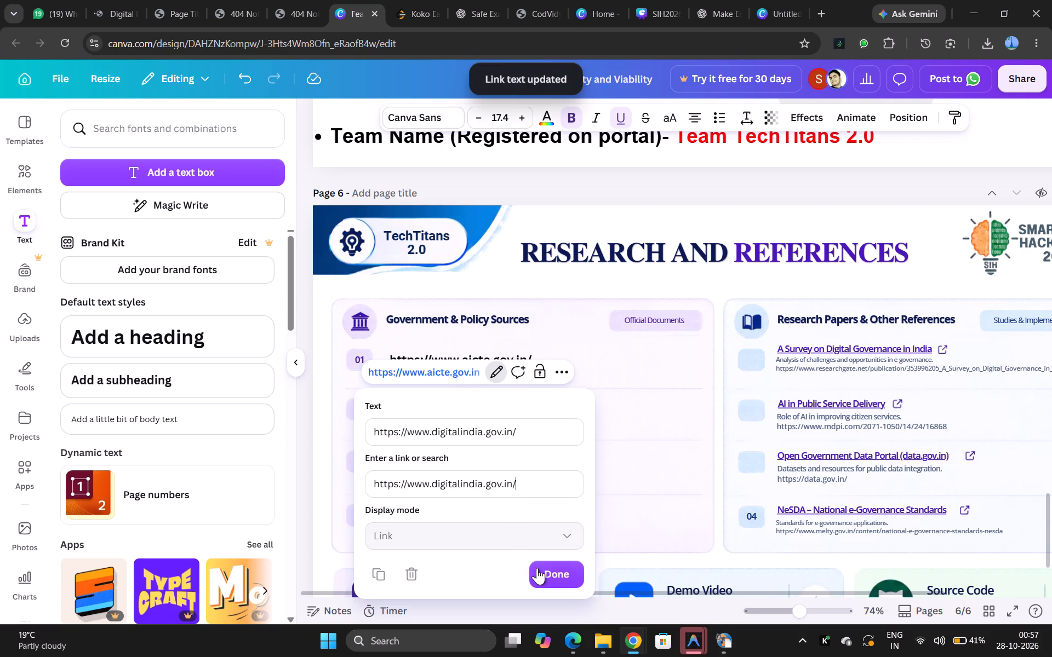
left_click(545, 570)
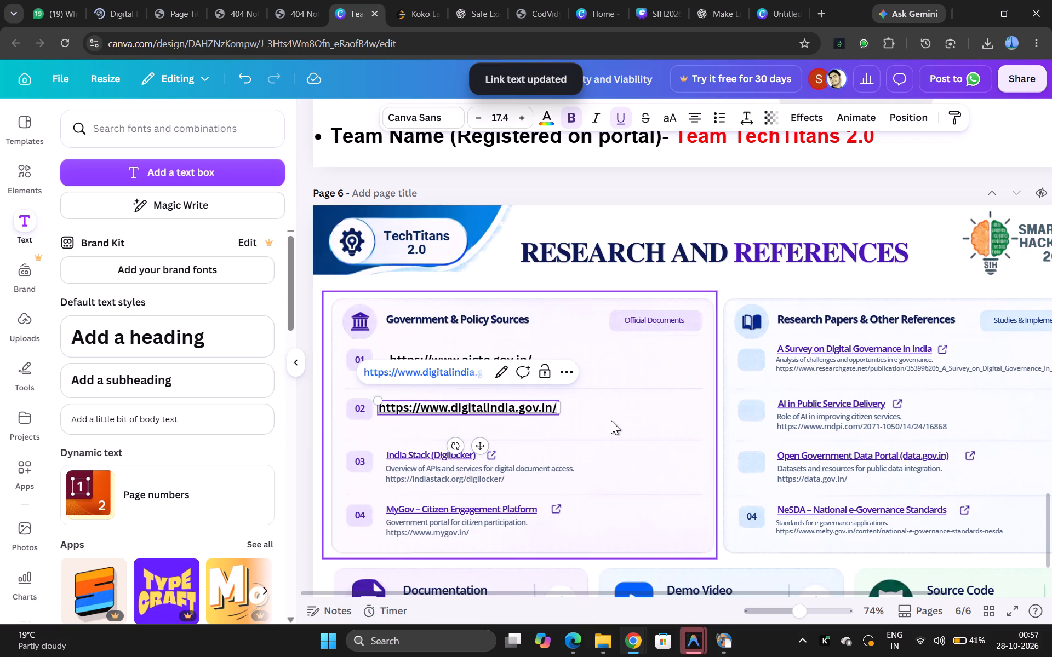
left_click(611, 420)
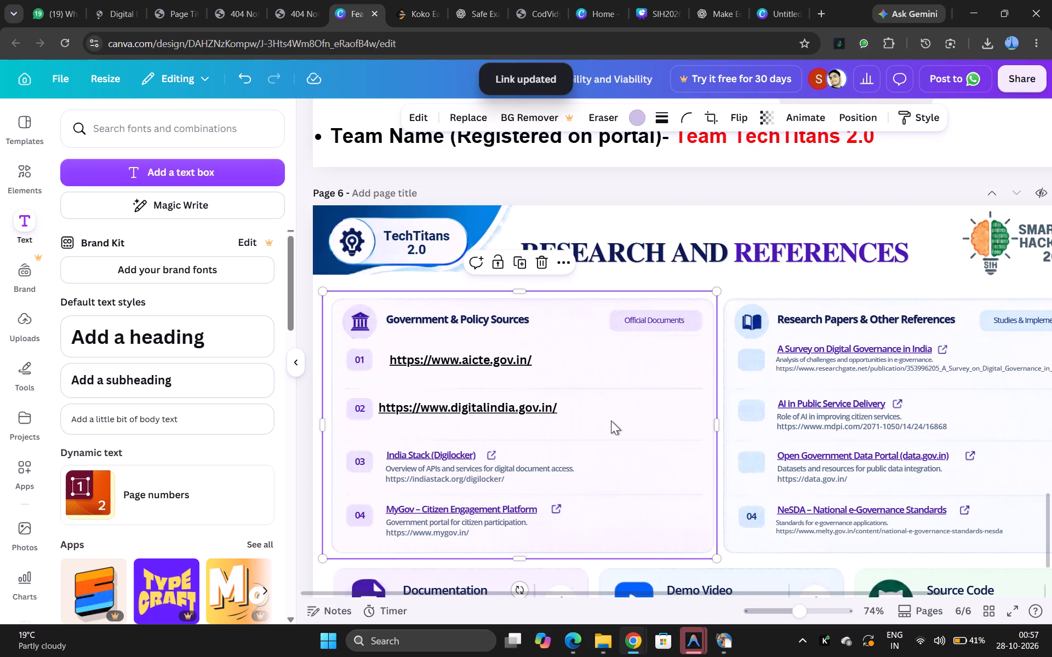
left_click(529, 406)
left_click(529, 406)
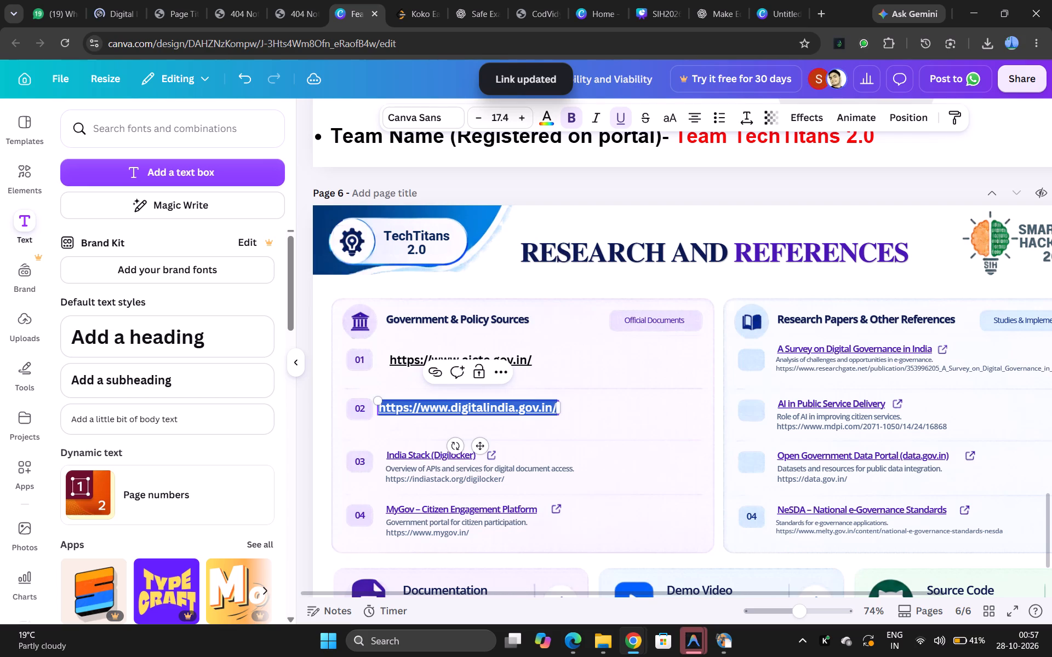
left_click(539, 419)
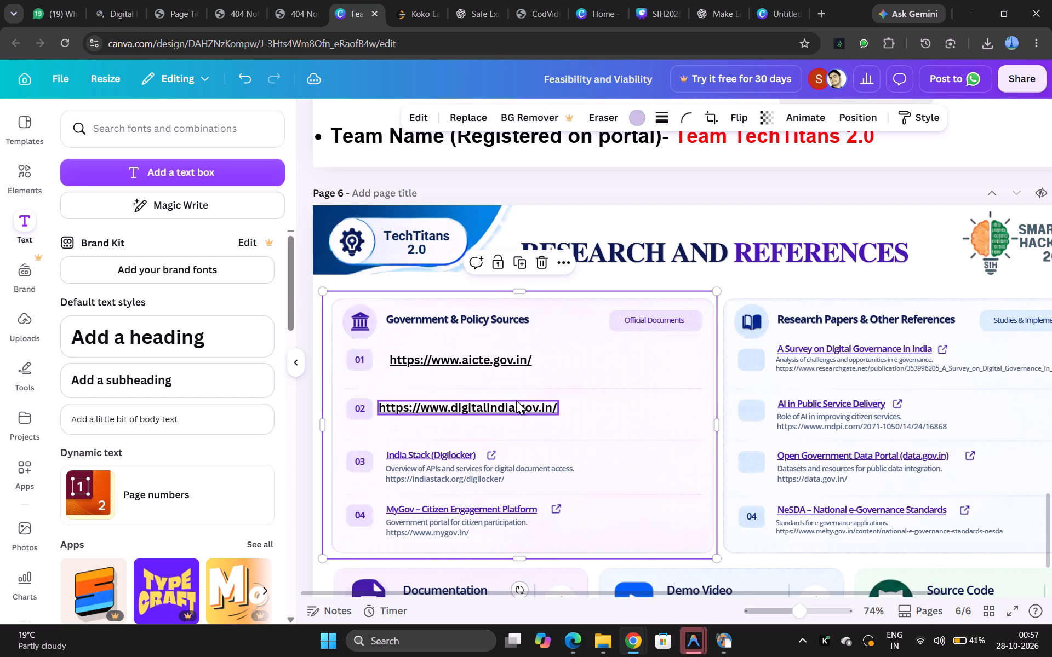
Shrink the Digital India web address to size 17 and position it beside number 02 in the Government & Policy Sources card.
left_click_drag(516, 400, 522, 399)
left_click(561, 431)
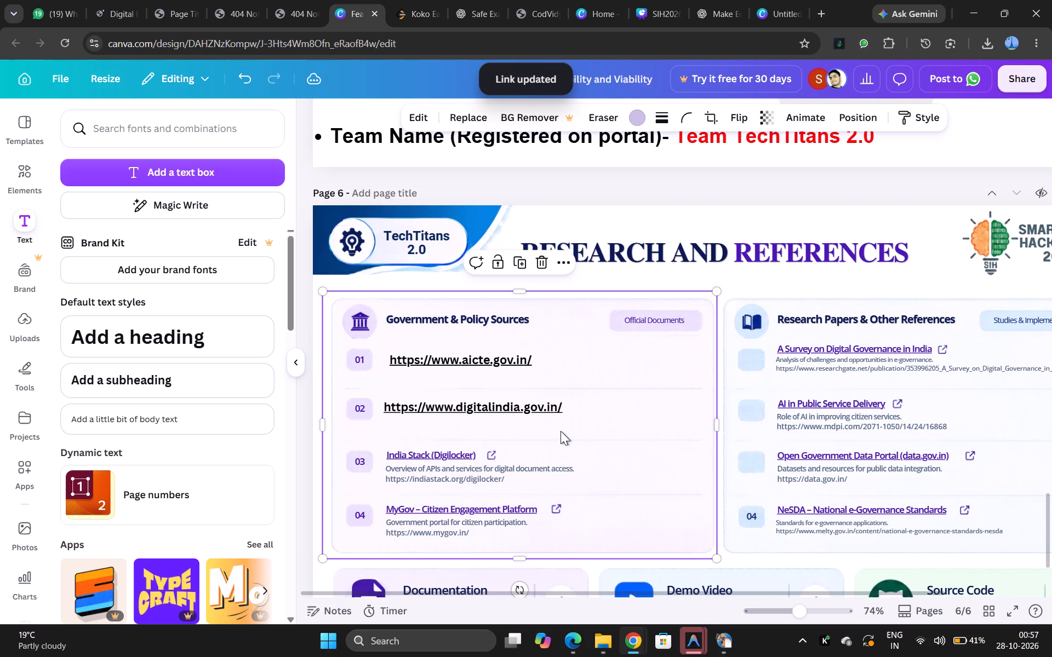
left_click(541, 411)
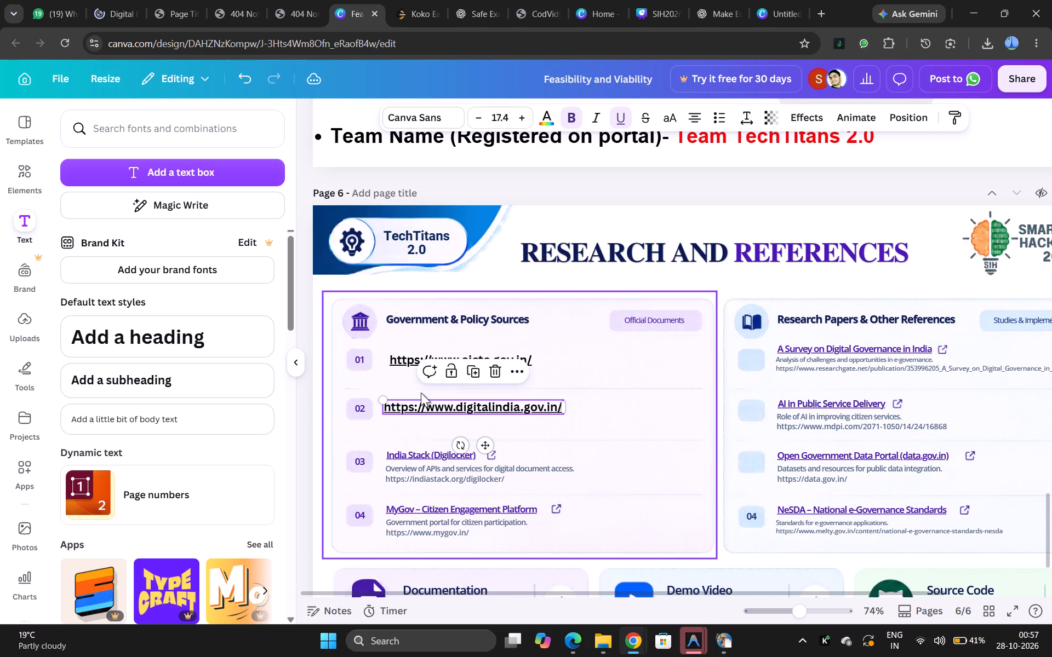
left_click(382, 395)
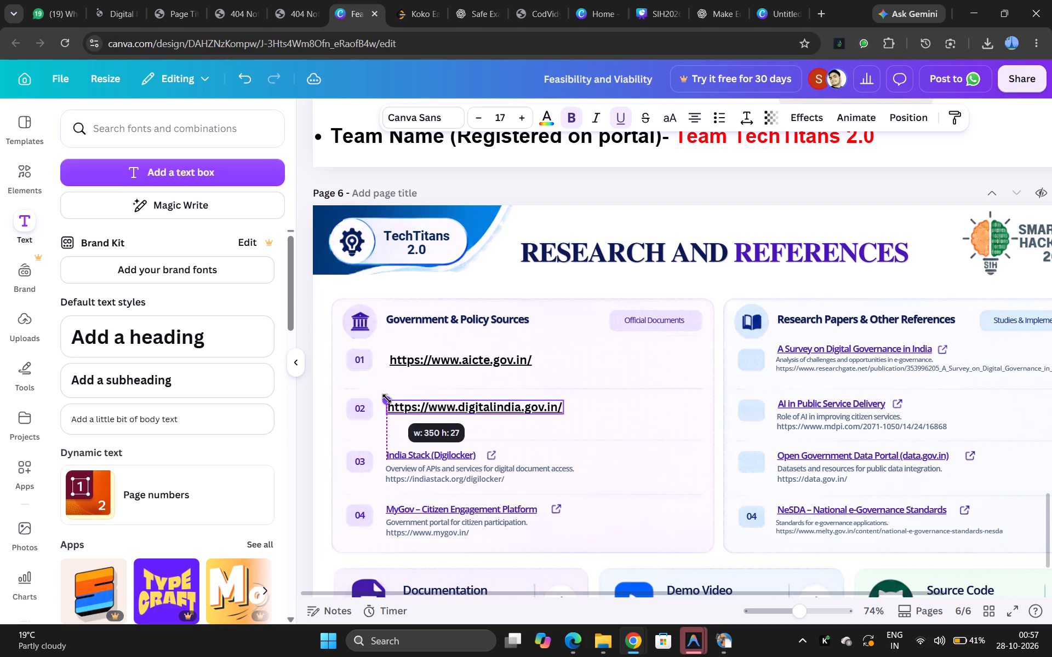
left_click(484, 442)
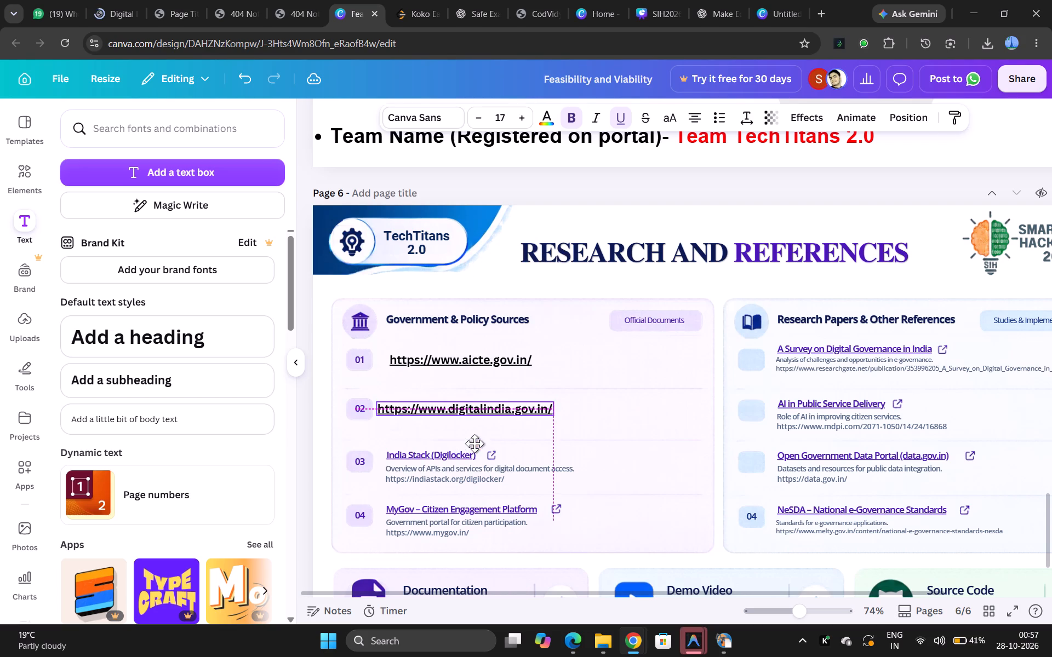
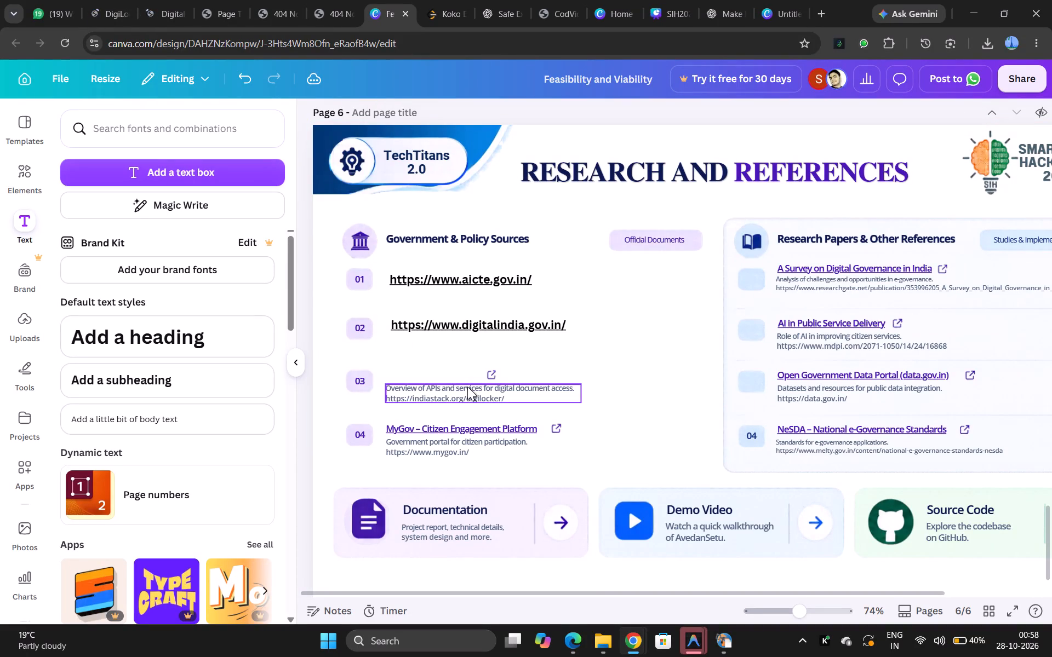
Delete the remaining API description text and external-link icon from entry 03 of the Government & Policy Sources card.
key("Delete")
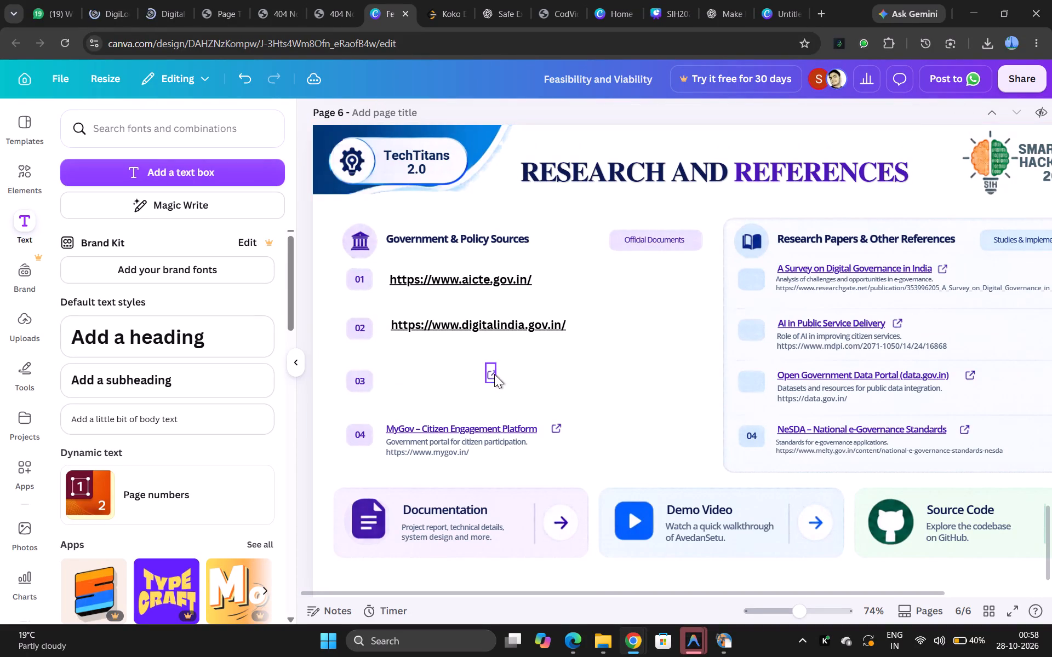
left_click(494, 374)
key("Delete")
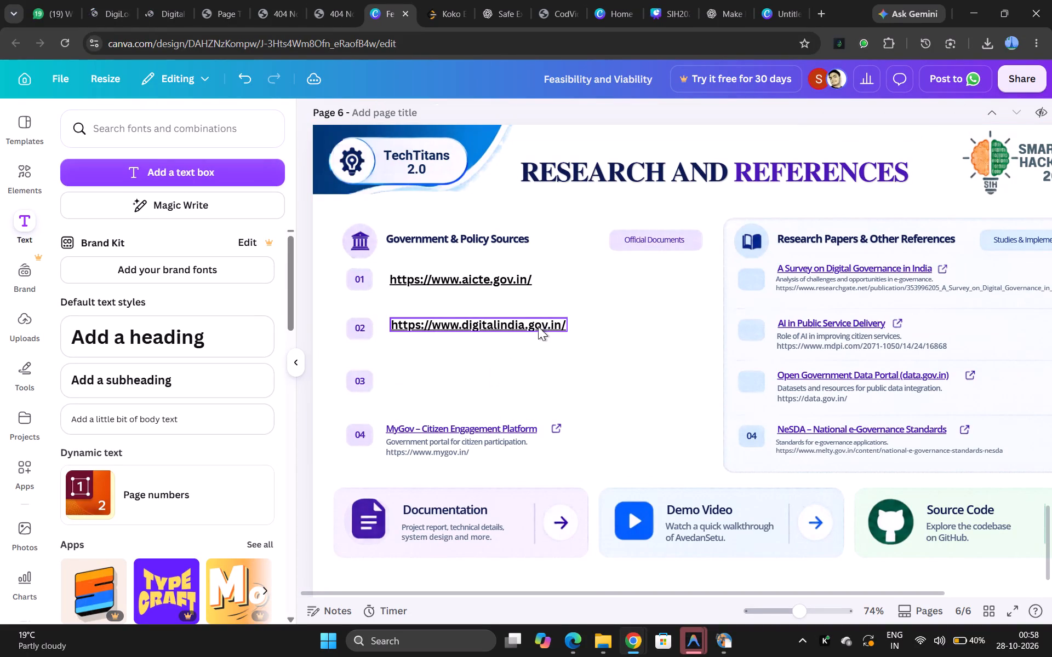
Duplicate the Digital India address text and place the copy beside number 03 in the Government & Policy Sources card.
left_click(540, 323)
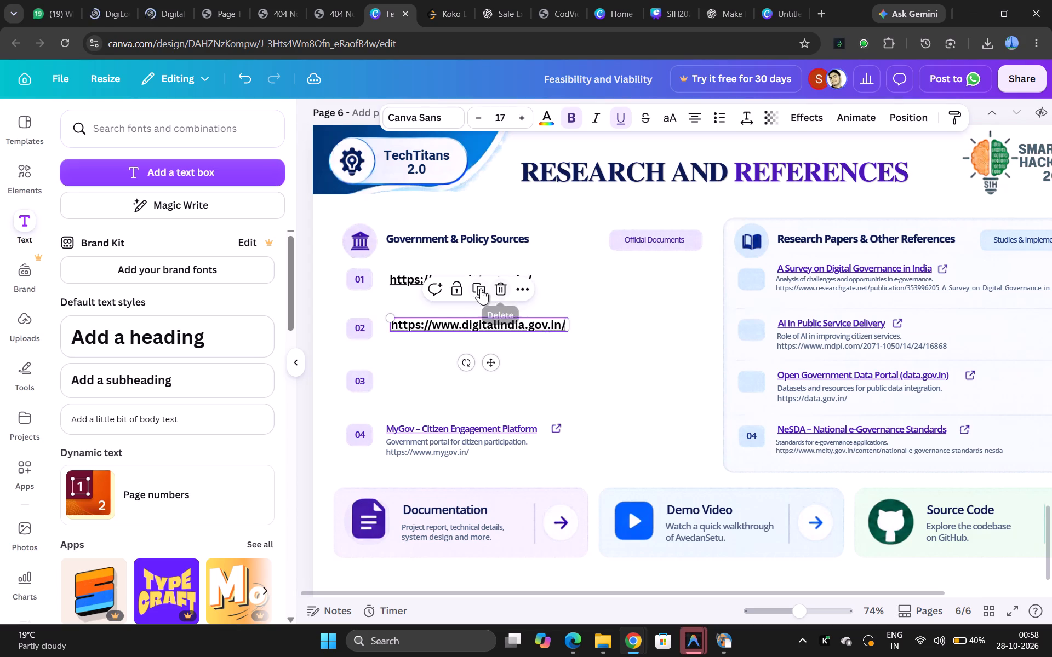
left_click(476, 291)
left_click_drag(509, 411, 489, 425)
double_click(482, 387)
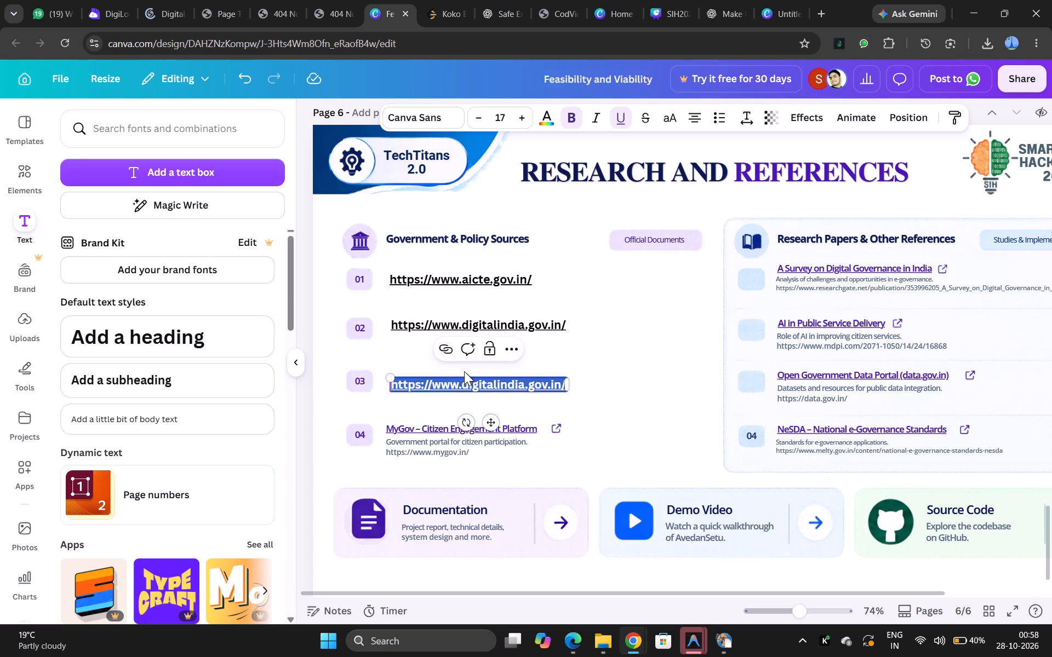
left_click(590, 394)
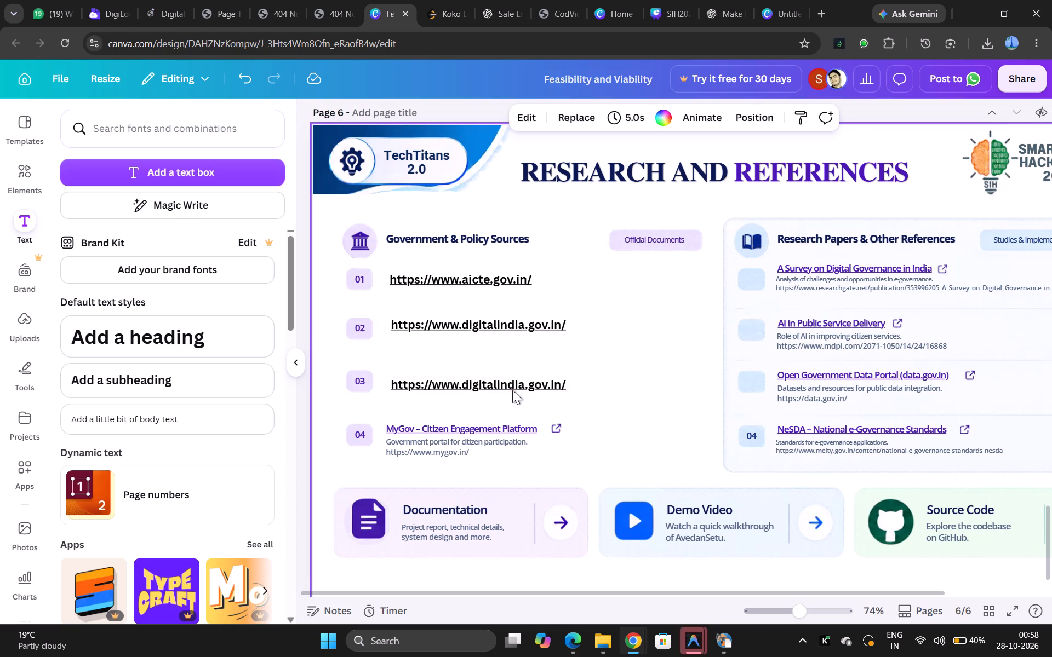
left_click(511, 385)
left_click(548, 384)
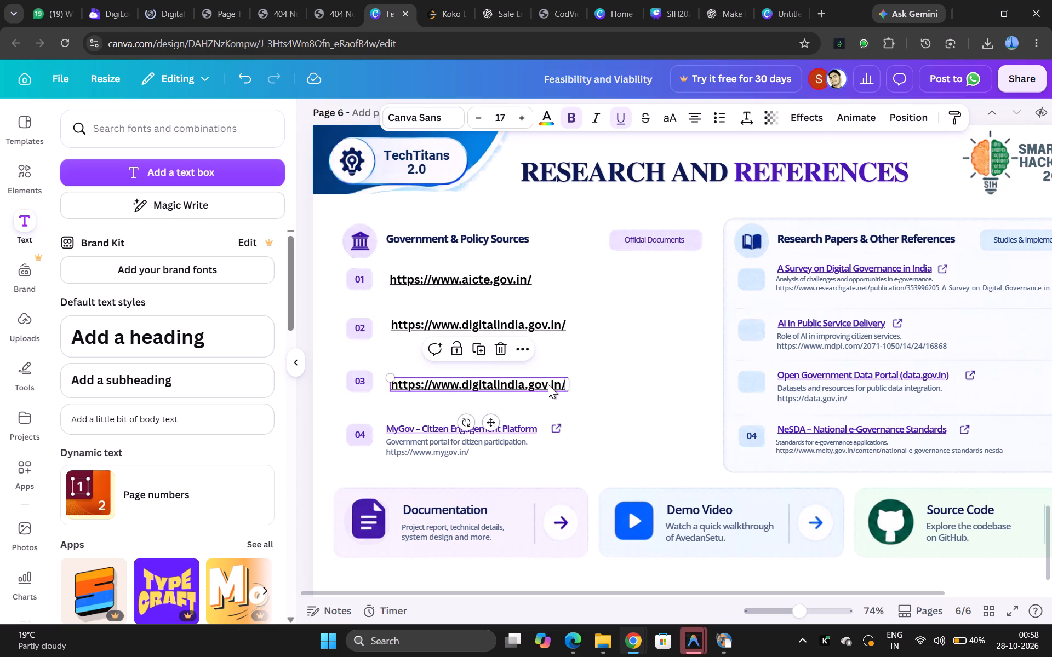
left_click(548, 384)
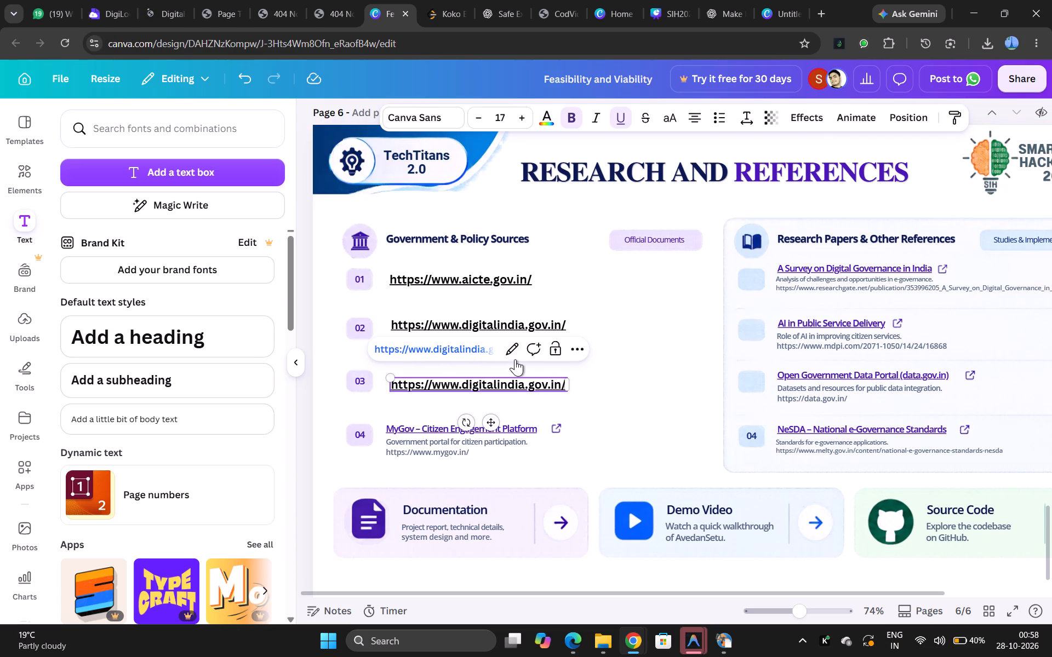
left_click(515, 356)
left_click(527, 412)
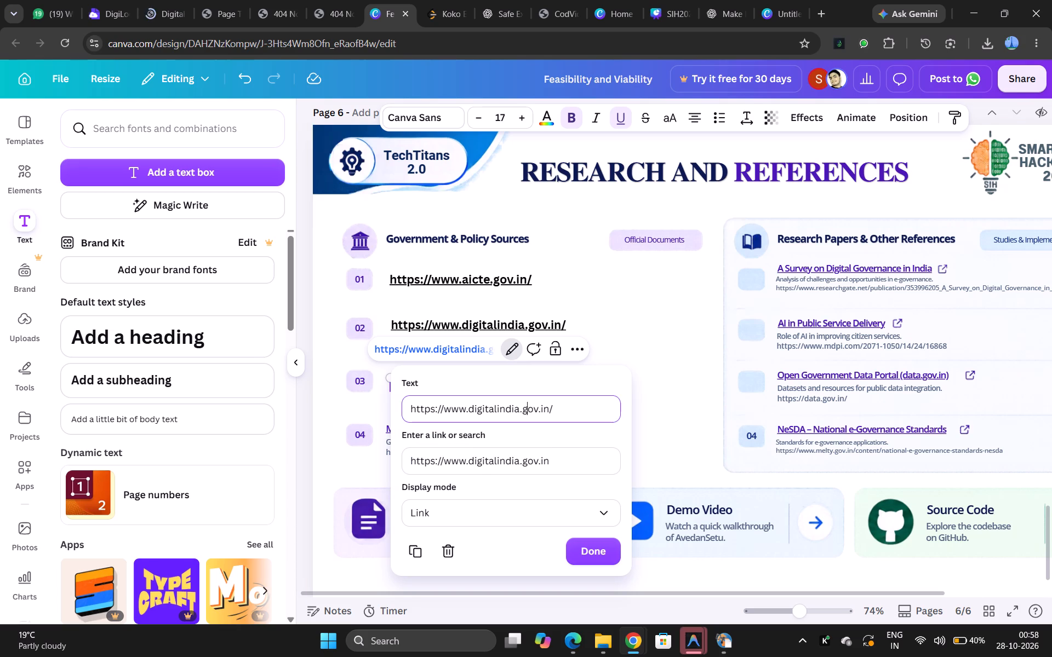
key("ctrl+a")
key("ctrl+v")
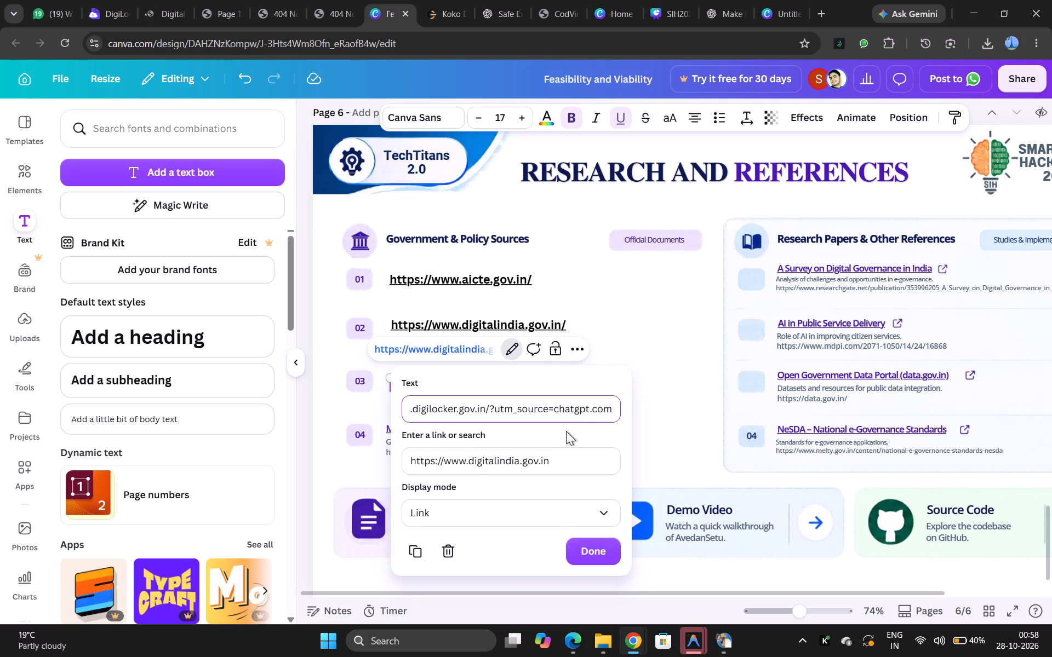
key("BackSpace")
key("BackSpace")
key("BackSpace")
key("BackSpace")
key("BackSpace")
key("BackSpace")
key("BackSpace")
key("BackSpace")
key("BackSpace")
key("BackSpace")
key("BackSpace")
key("BackSpace")
key("BackSpace")
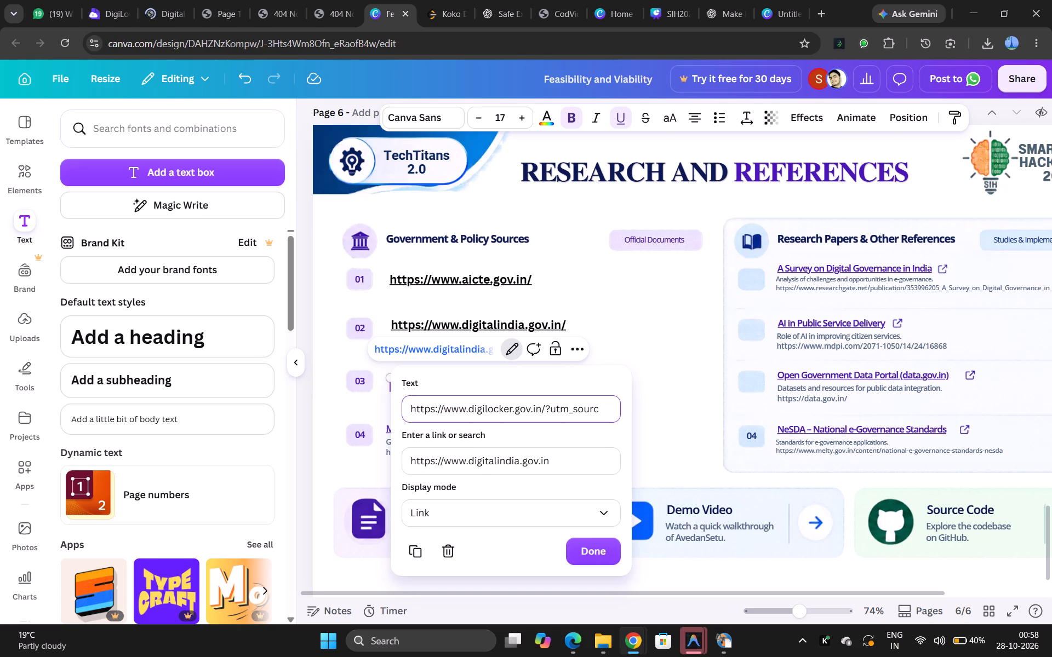
key("BackSpace")
key("BackSpace")
key("BackSpace")
key("BackSpace")
key("BackSpace")
key("BackSpace")
key("BackSpace")
key("BackSpace")
key("BackSpace")
key("BackSpace")
key("ctrl+a")
key("ctrl+c")
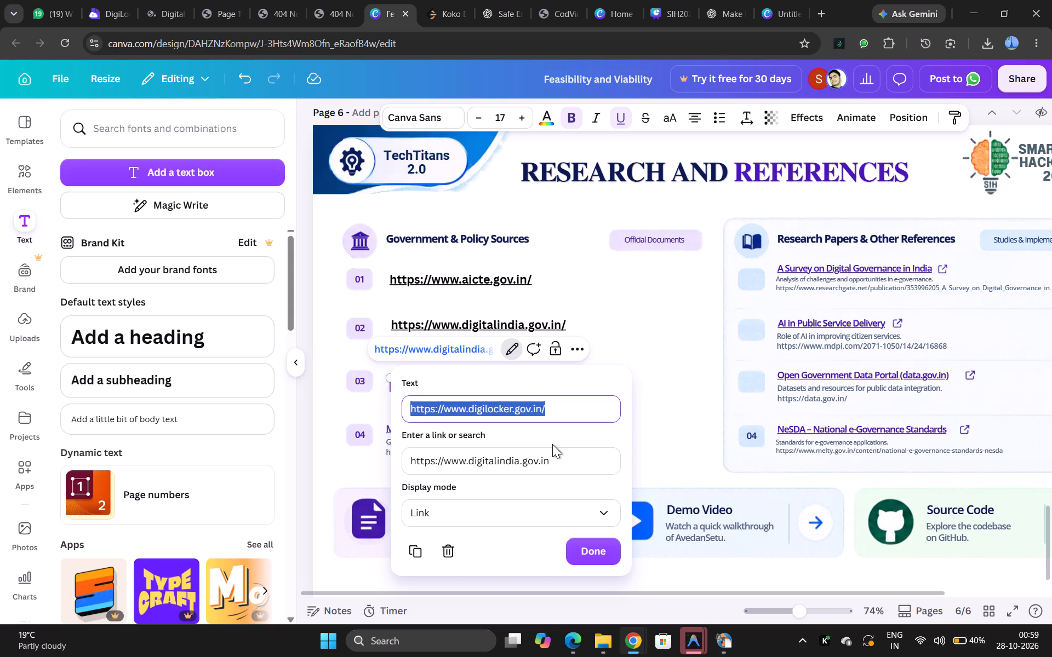
left_click(538, 466)
key("ctrl+a")
key("ctrl+v")
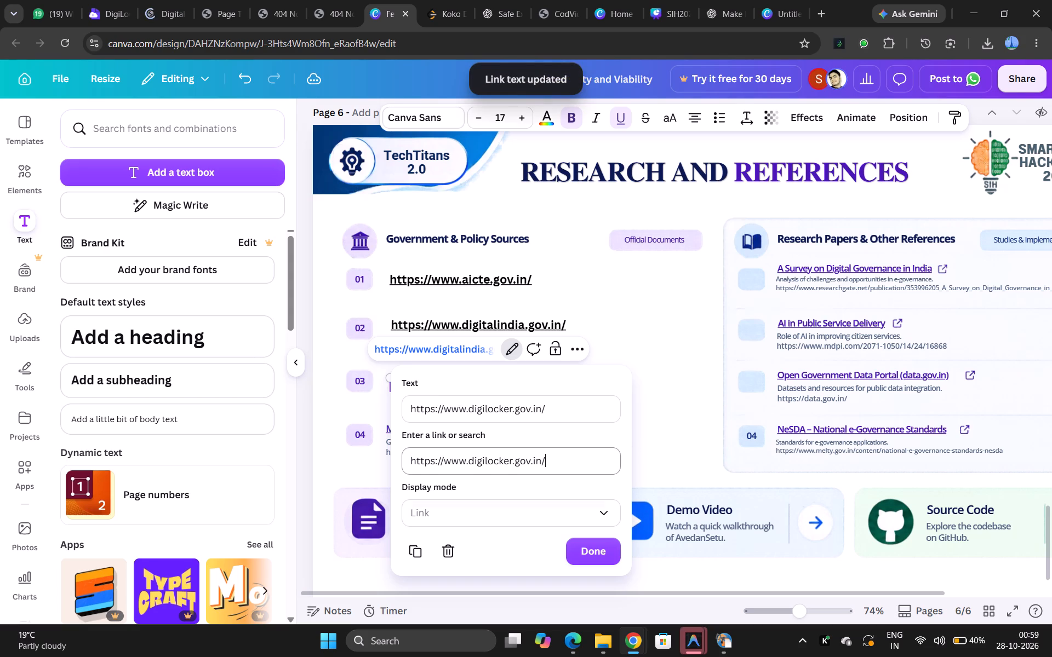
left_click(595, 546)
left_click(631, 413)
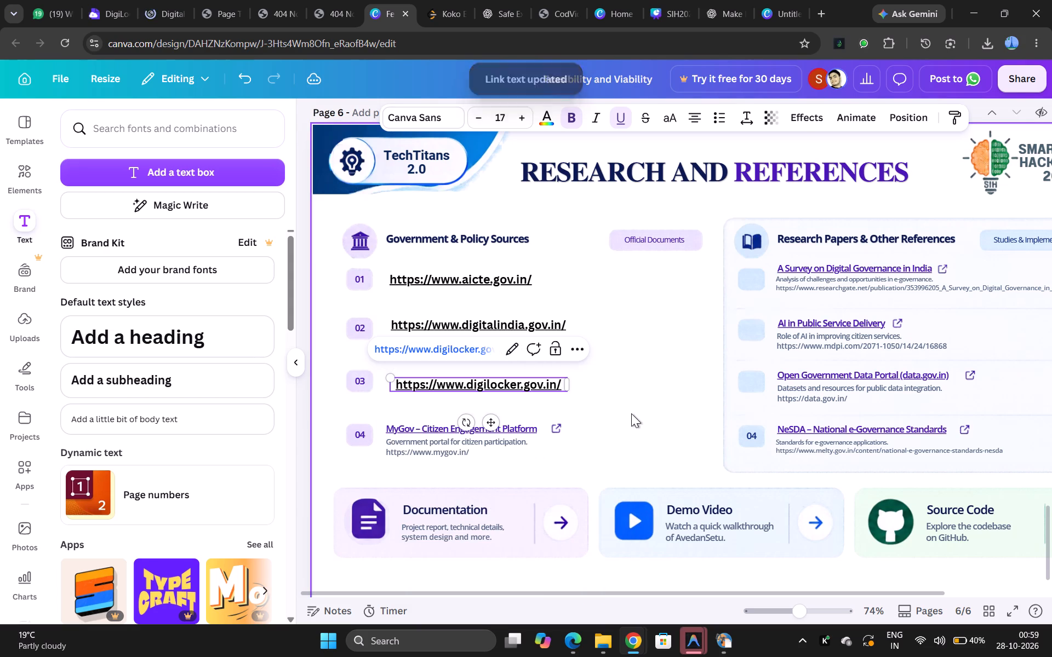
Nudge the DigiLocker address slightly up and left to line it up with number 03 and the addresses above.
left_click(484, 383)
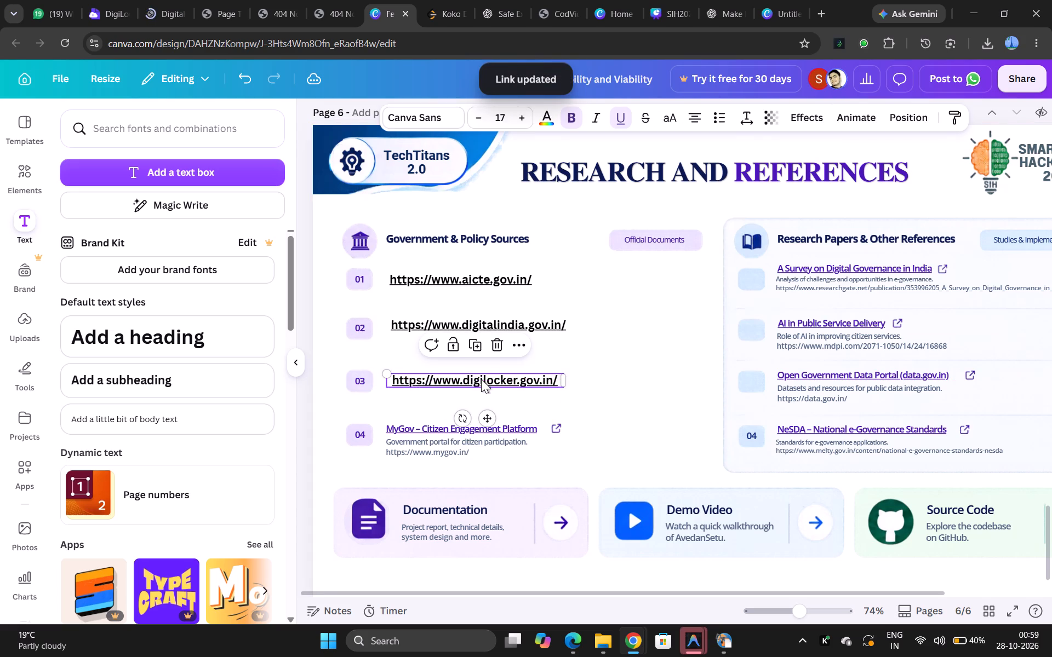
Nudge the Digital India address slightly down to line it up with number 02 in the Government & Policy Sources card.
left_click_drag(476, 328, 476, 333)
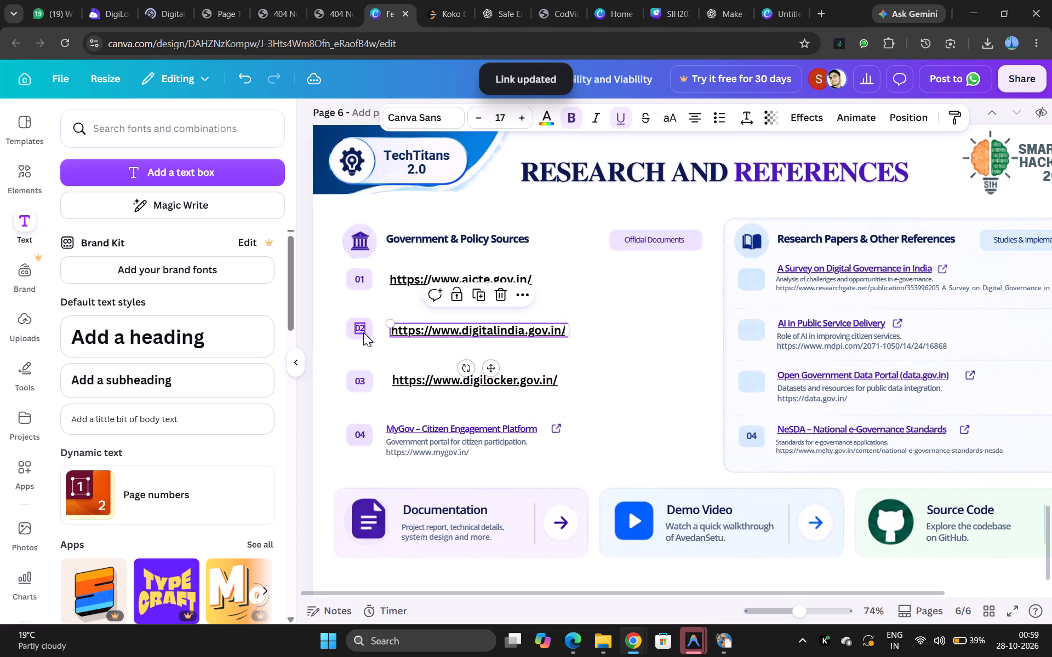
Shift the badge background behind number 02 slightly down in the Government & Policy Sources card.
left_click(367, 334)
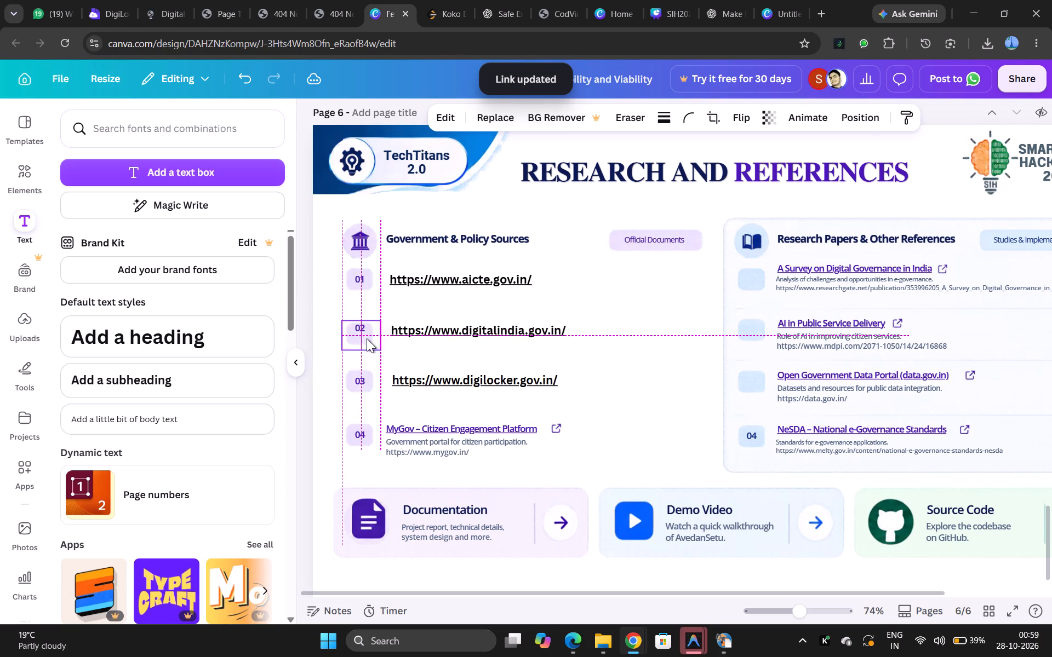
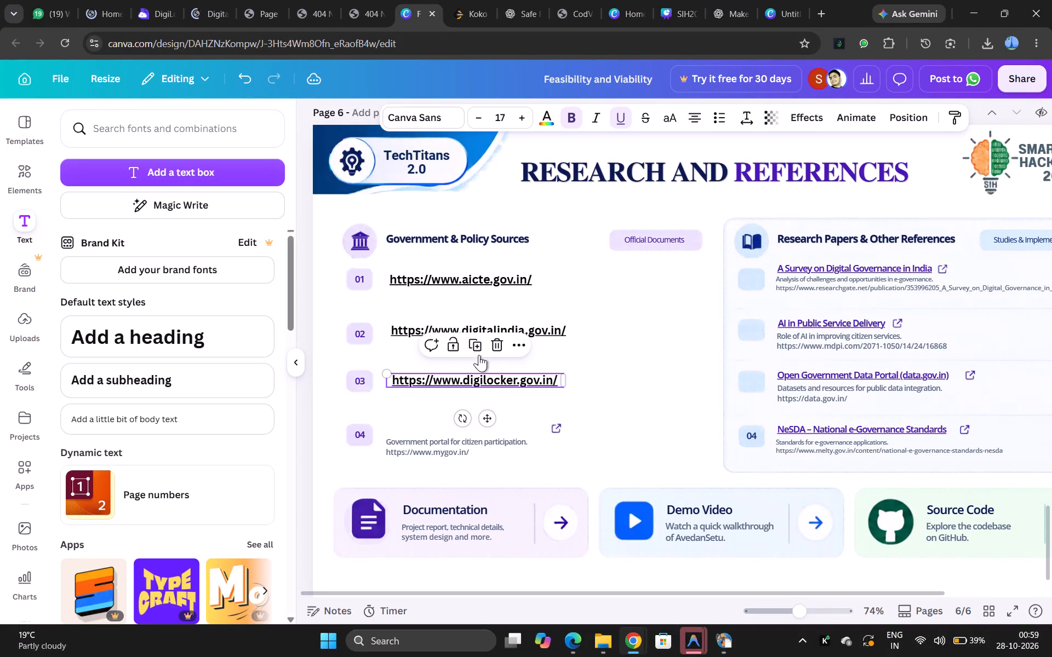
Duplicate the DigiLocker address text into the number 04 row of the Government & Policy Sources card.
left_click(479, 353)
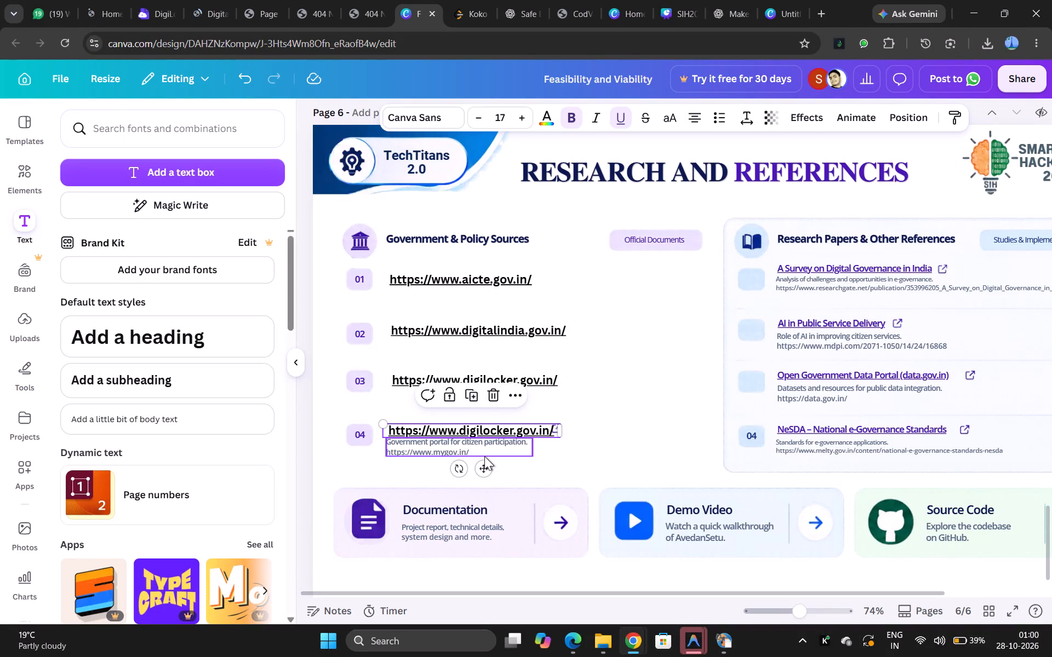
Delete the old citizen-participation description with its mygov.in link and the external-link icon from the entry 04 row.
left_click(484, 456)
key("Delete")
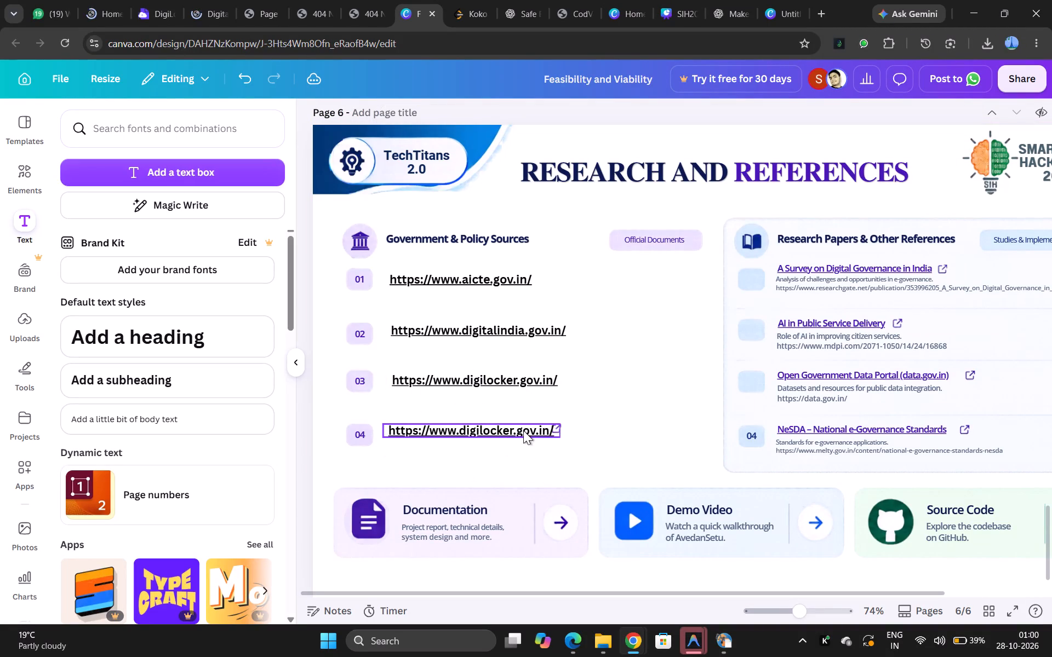
left_click(563, 427)
key("Delete")
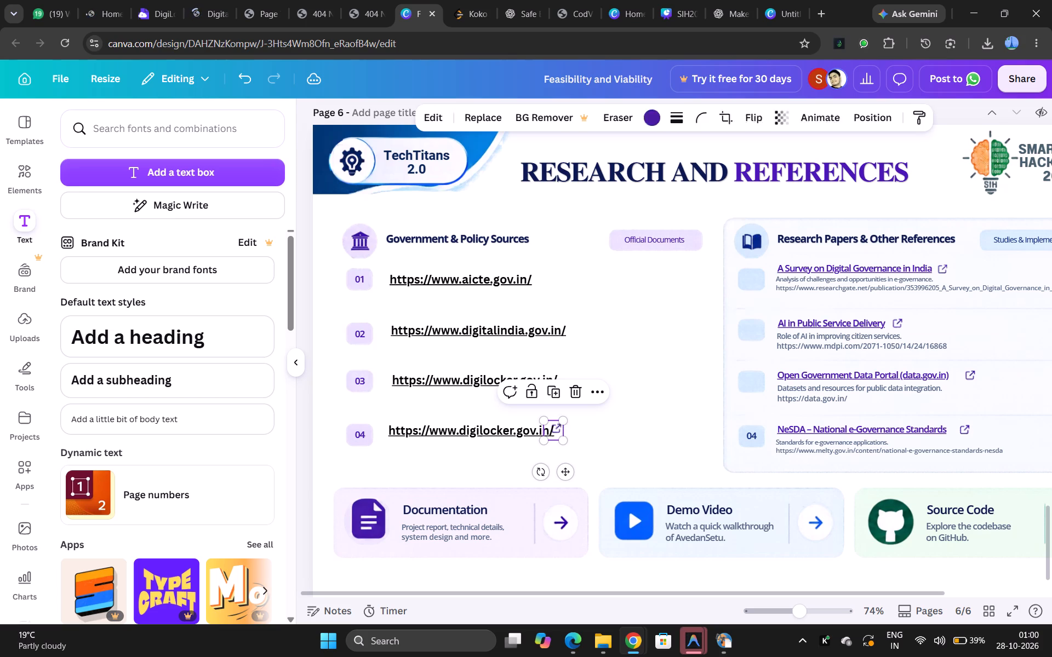
Select the duplicated DigiLocker address beside number 04 in the Government & Policy Sources card.
left_click(501, 426)
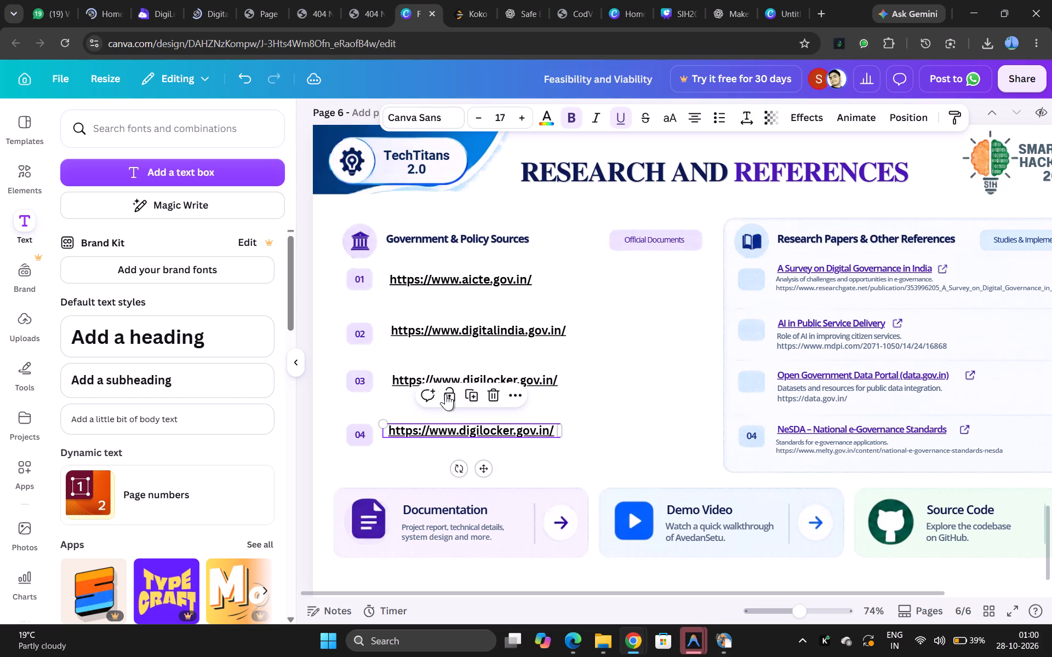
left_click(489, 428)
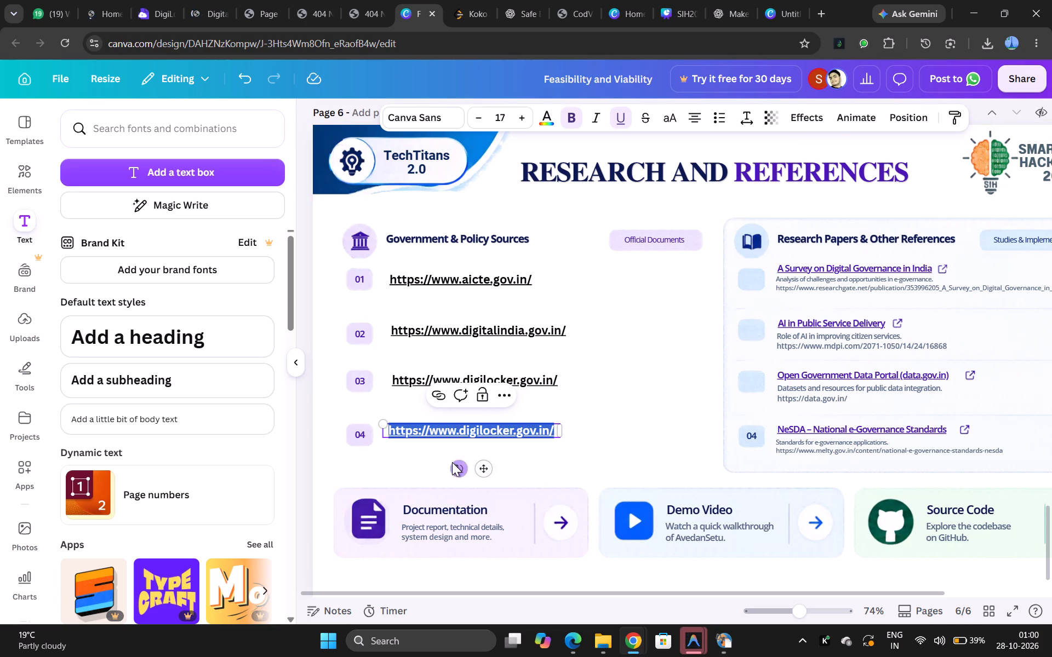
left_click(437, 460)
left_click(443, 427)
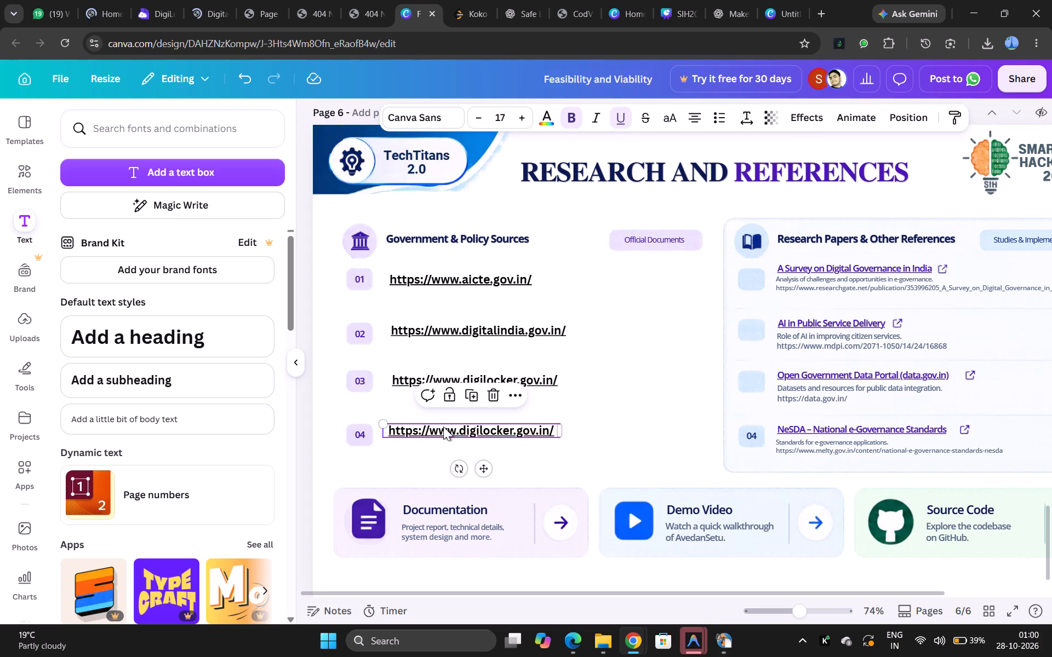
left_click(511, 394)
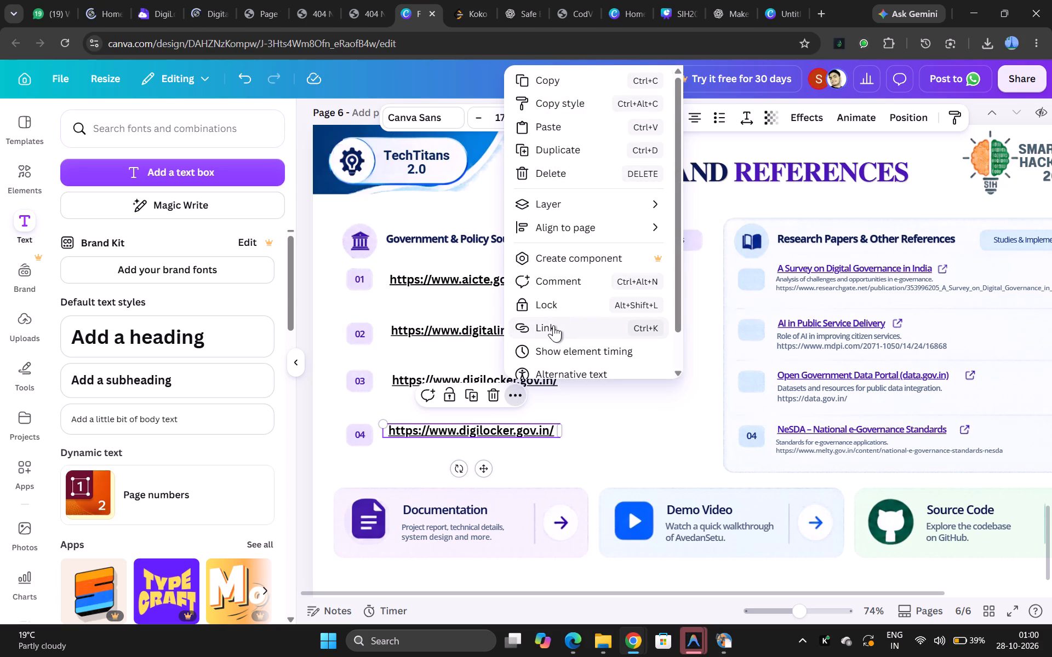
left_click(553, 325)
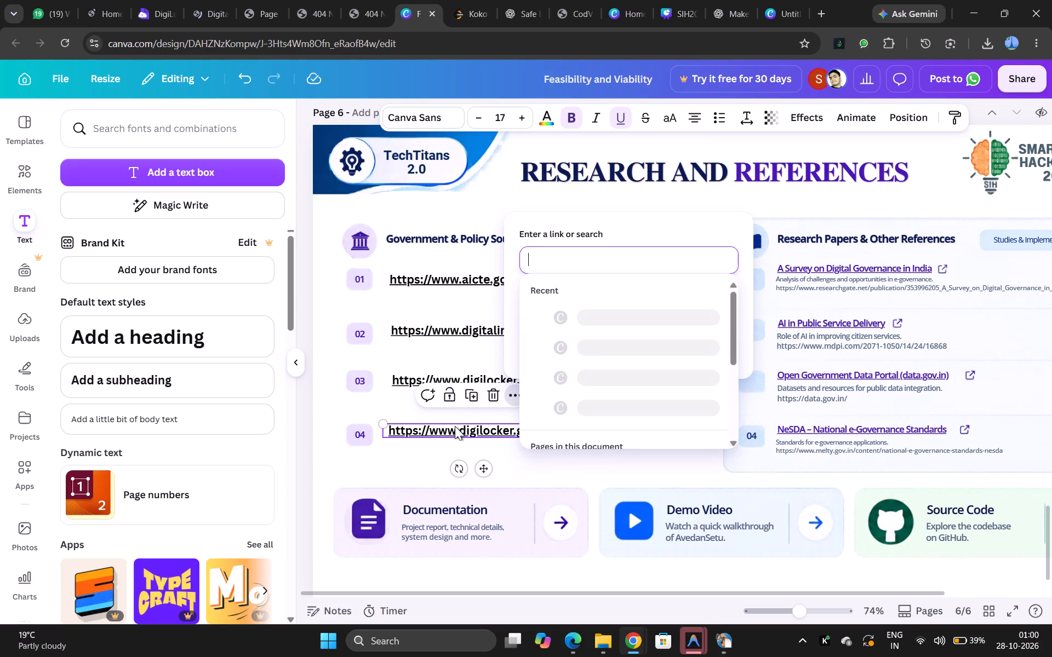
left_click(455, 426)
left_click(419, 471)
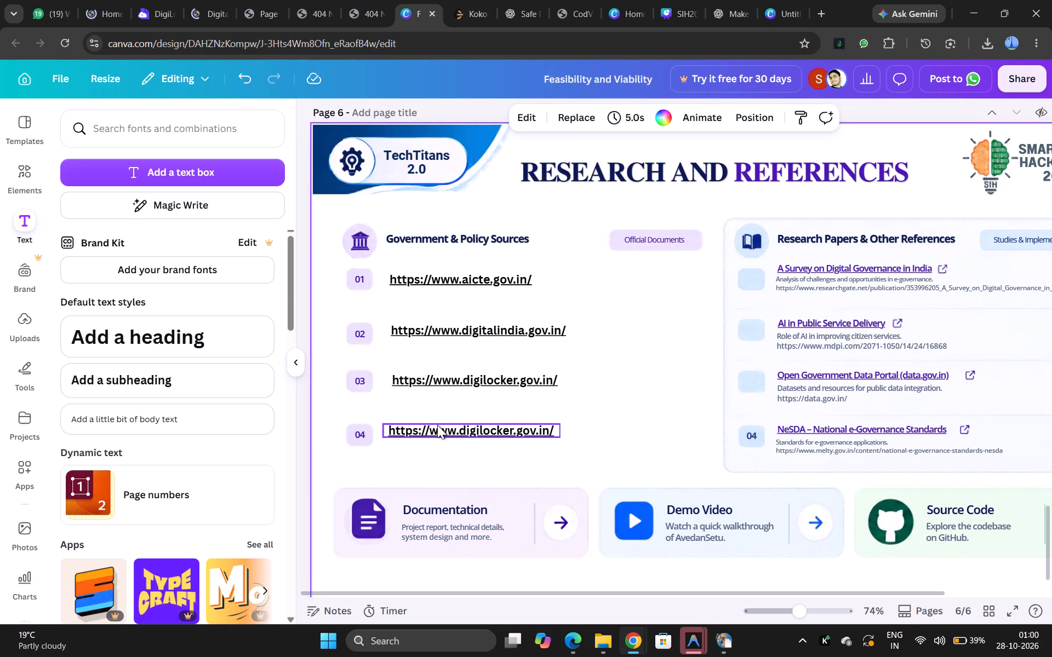
Nudge the copied DigiLocker address slightly down so it lines up with number 04.
left_click(437, 425)
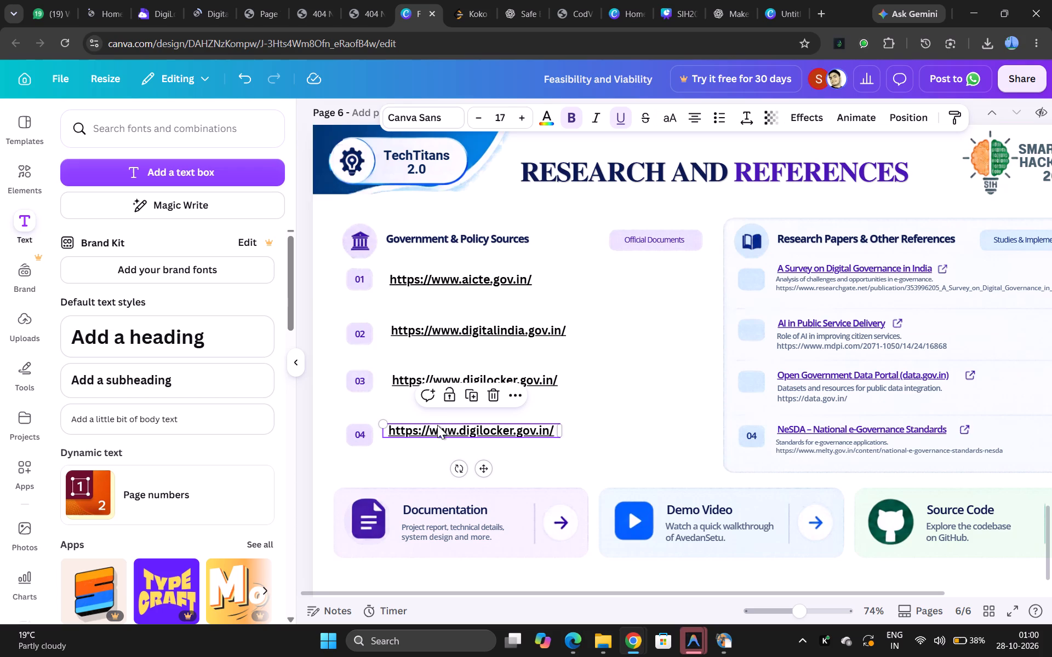
left_click(483, 472)
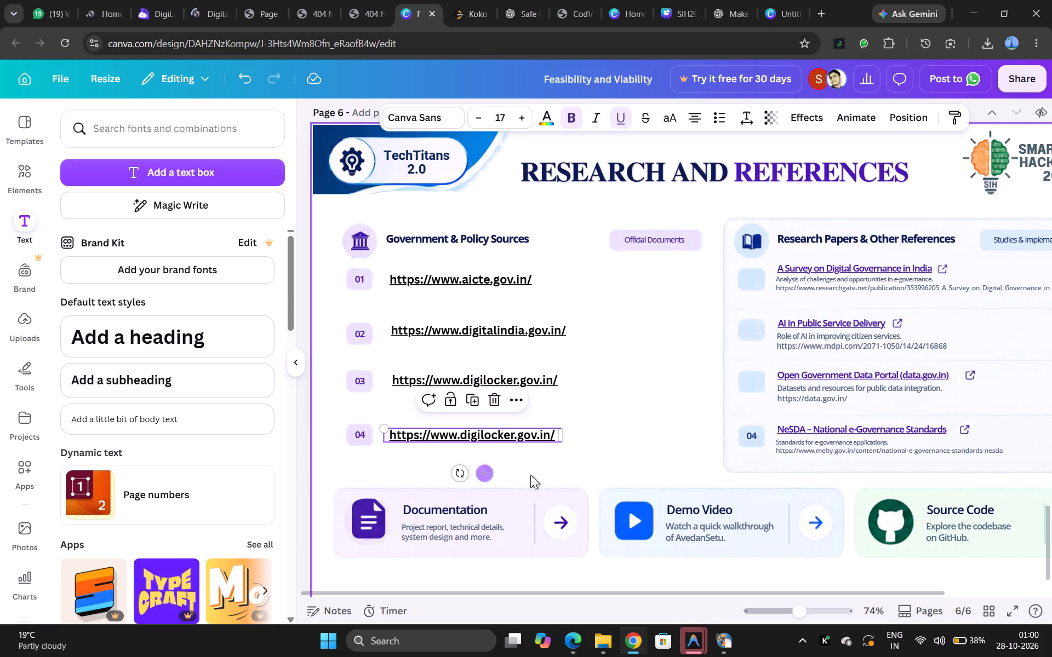
left_click(574, 458)
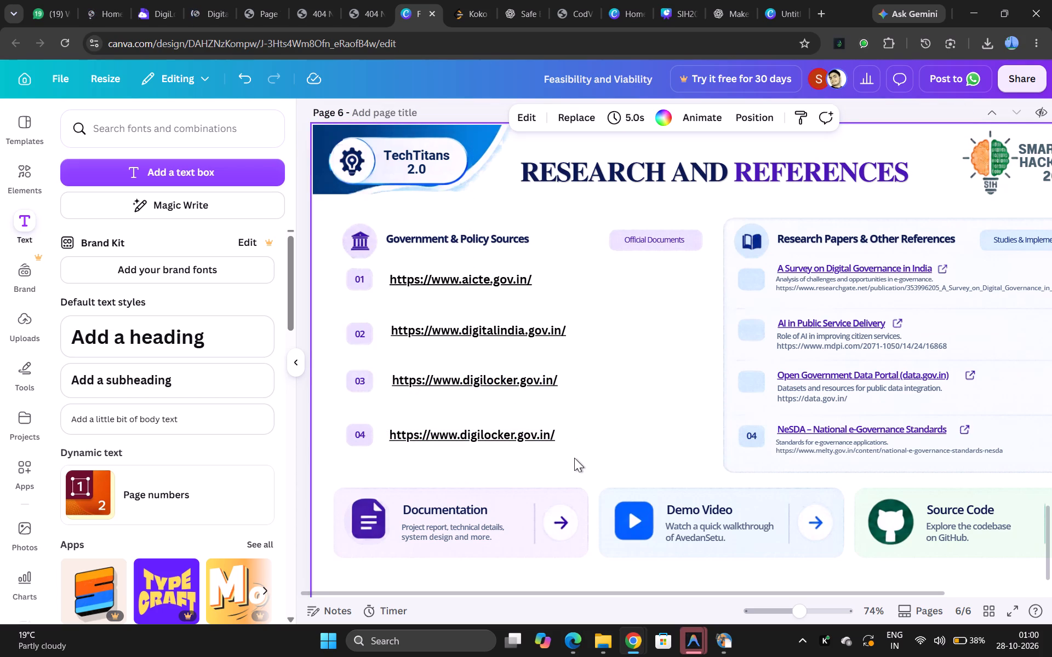
left_click(514, 432)
left_click(511, 398)
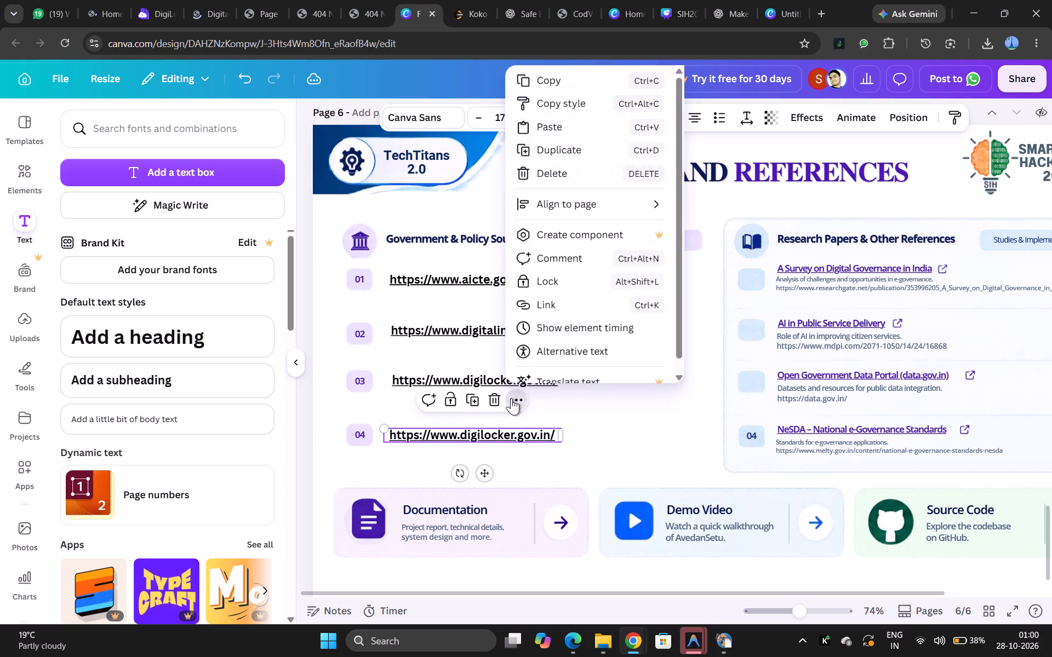
left_click(550, 307)
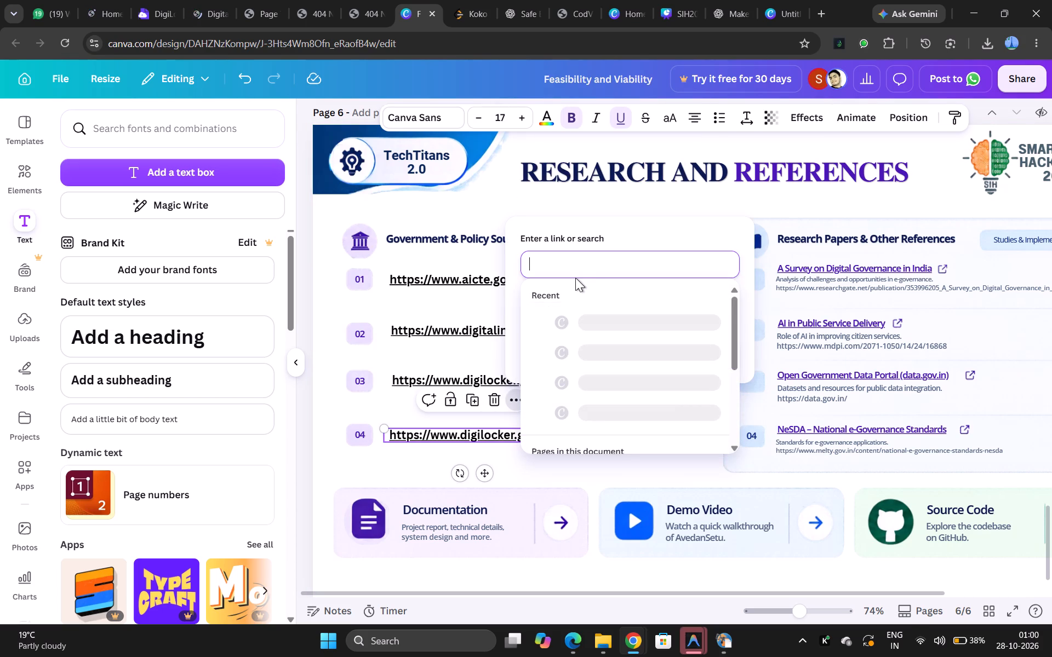
left_click(603, 272)
key("ctrl+v")
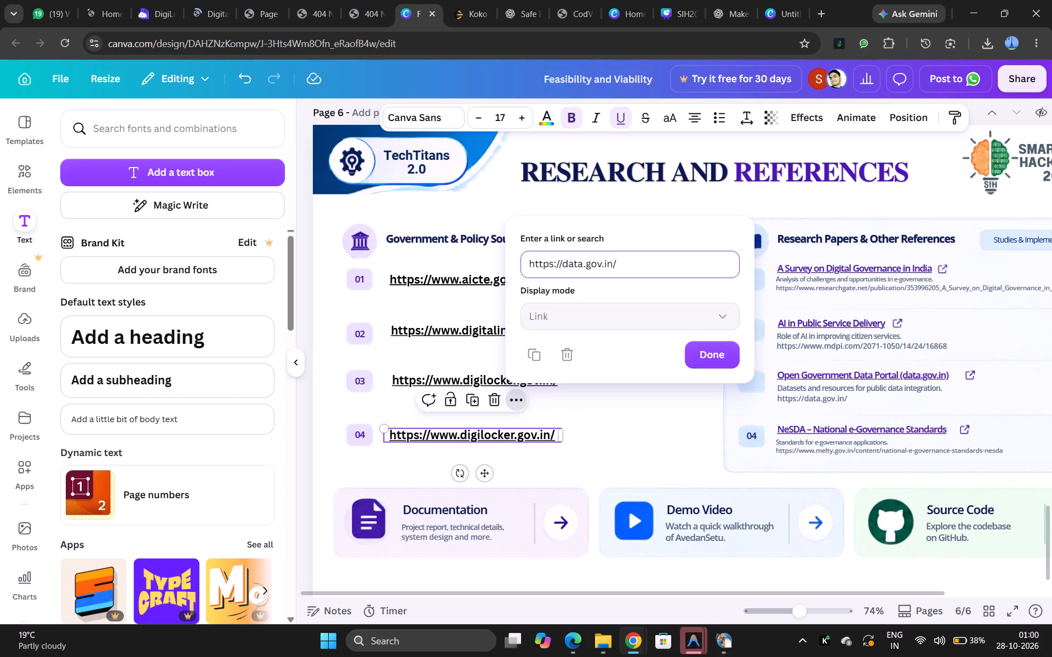
left_click(709, 355)
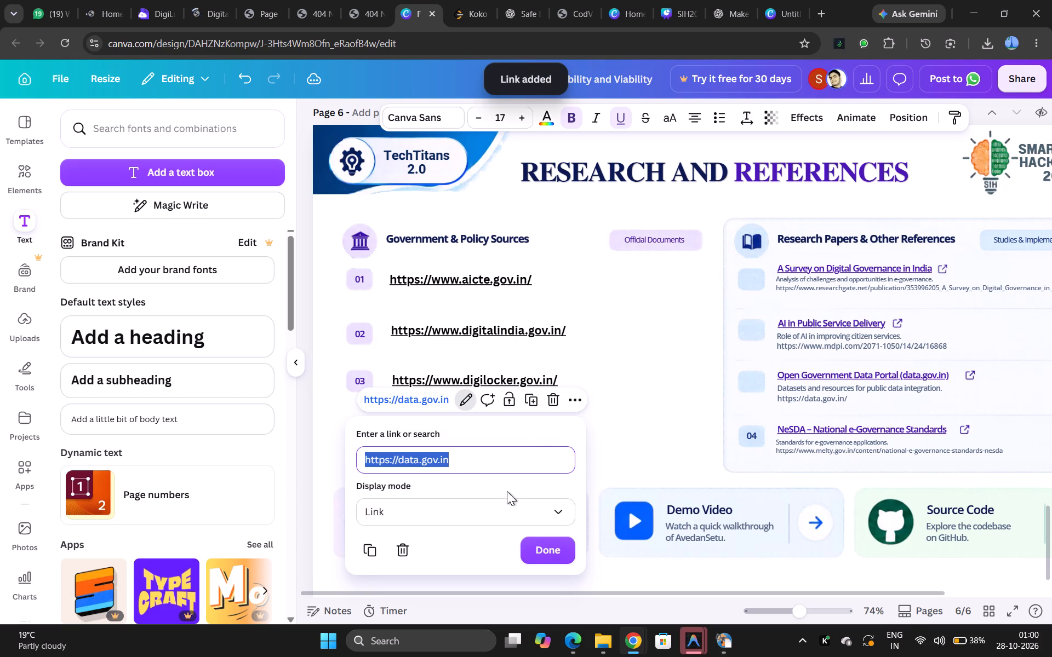
left_click(548, 544)
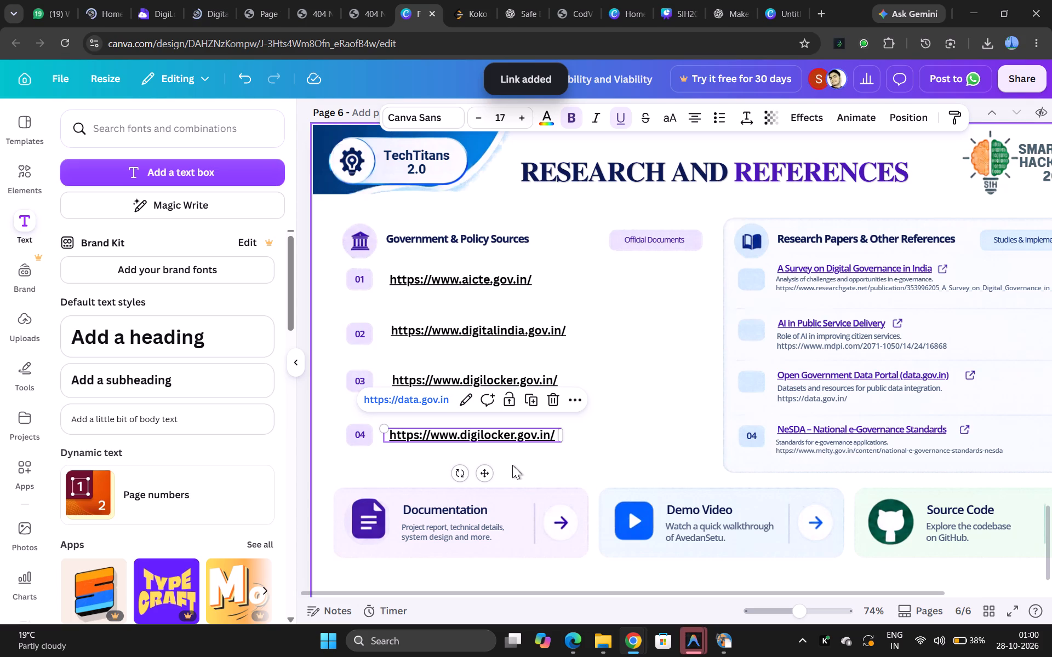
left_click(466, 408)
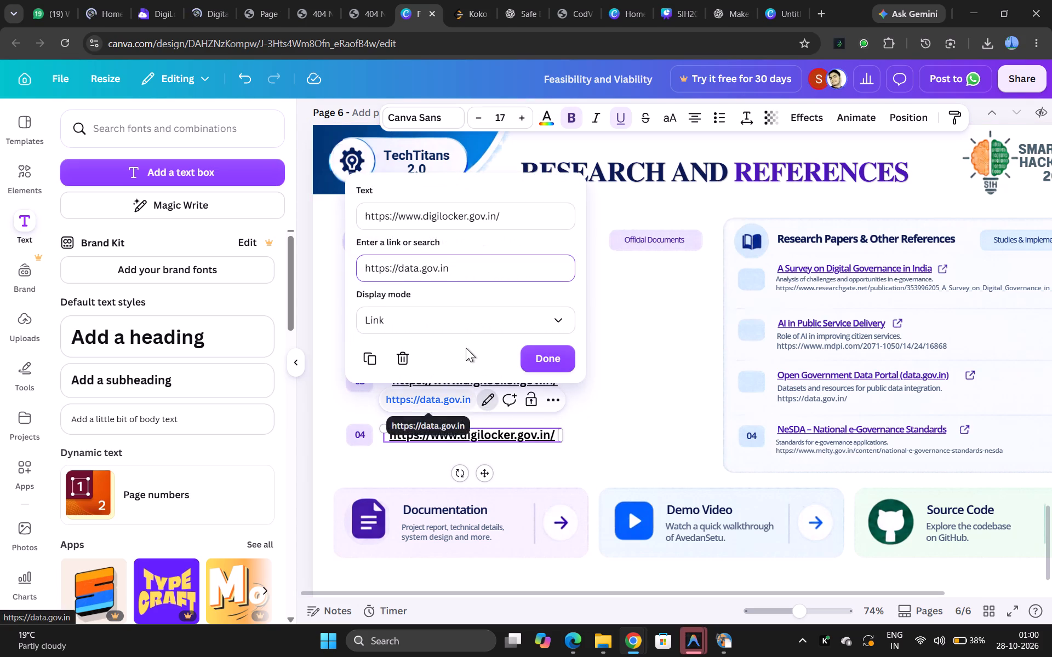
left_click(506, 223)
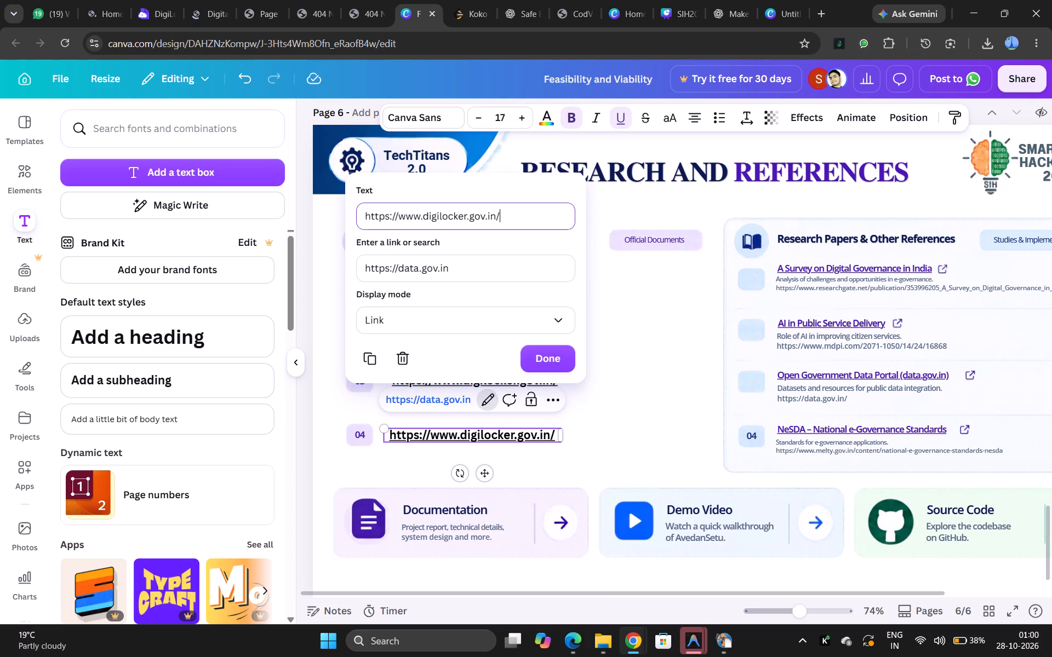
key("ctrl+a")
key("ctrl+v")
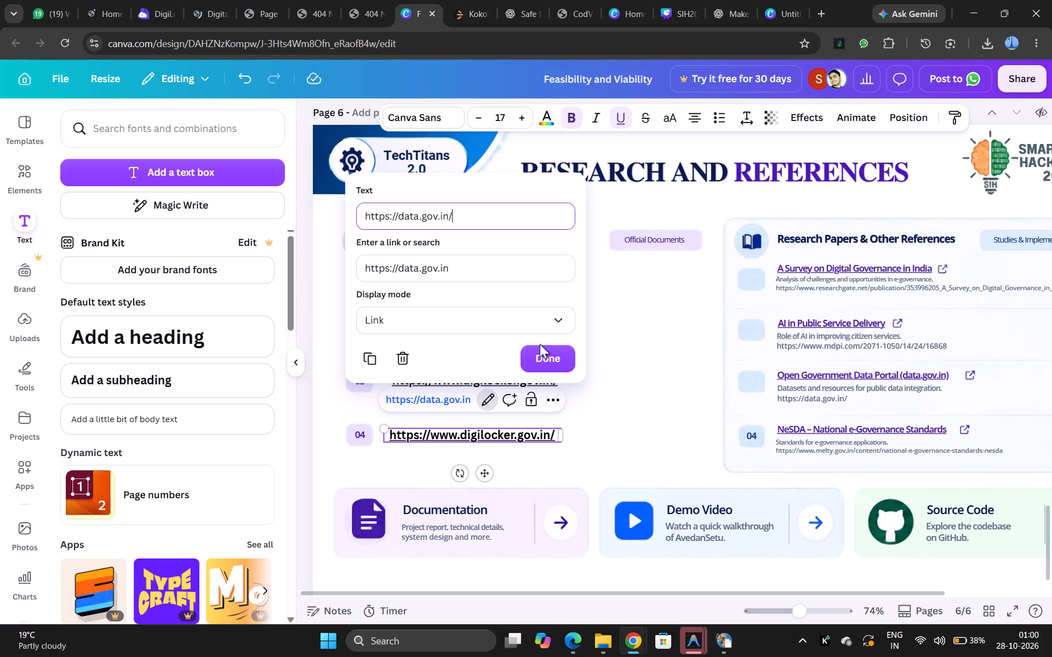
left_click(554, 351)
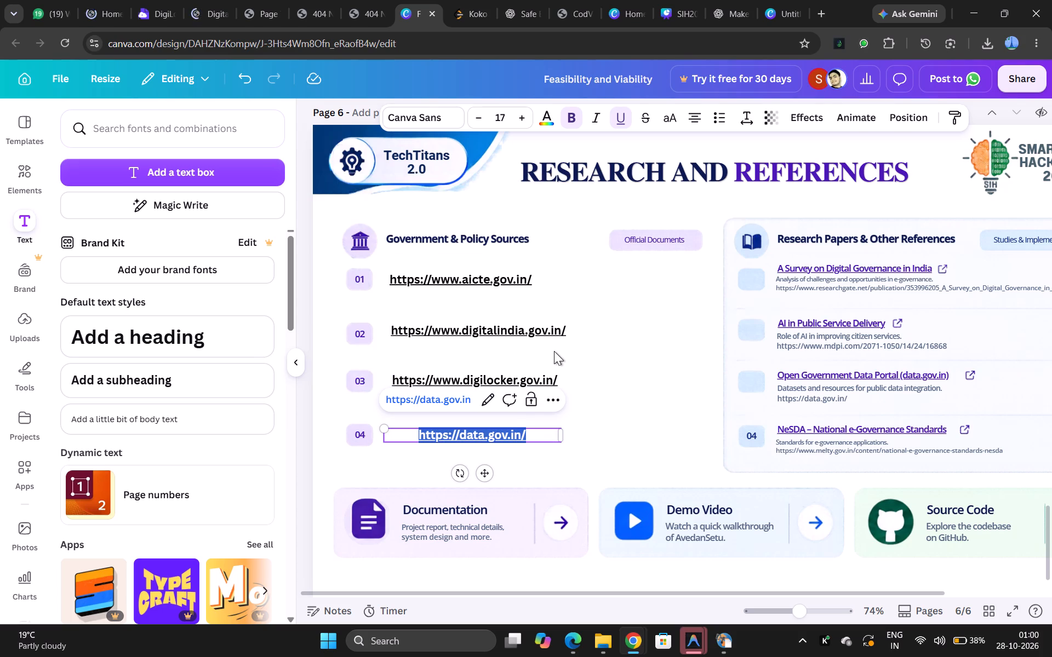
left_click(618, 429)
Shift the data.gov.in address left and slightly up beside number 04, fine-tuning its size to match the addresses above.
left_click(503, 441)
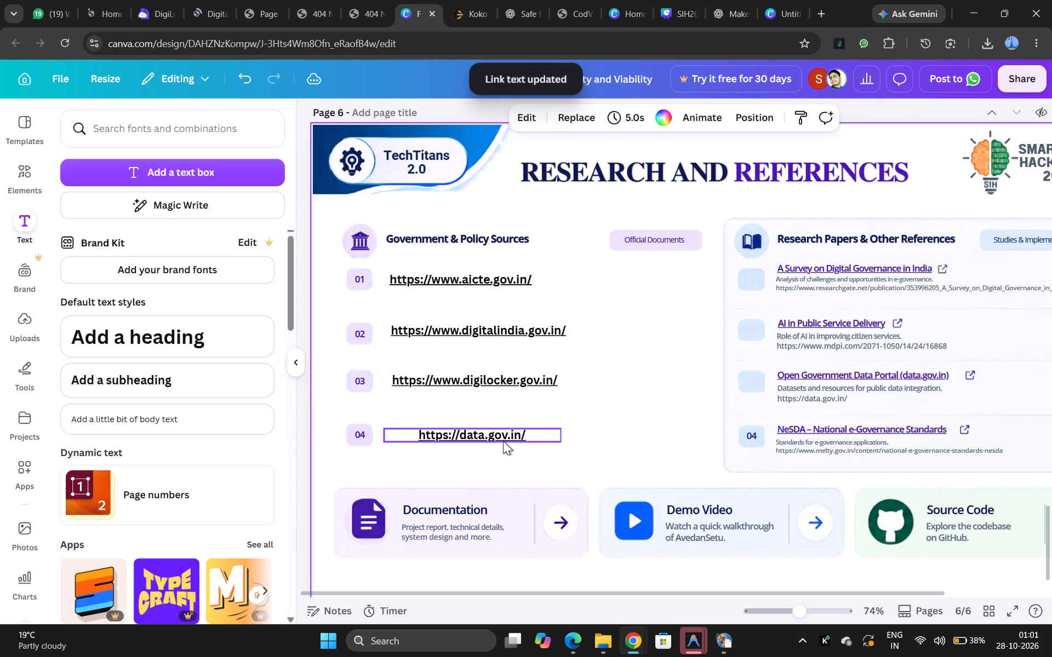
left_click_drag(486, 468, 468, 468)
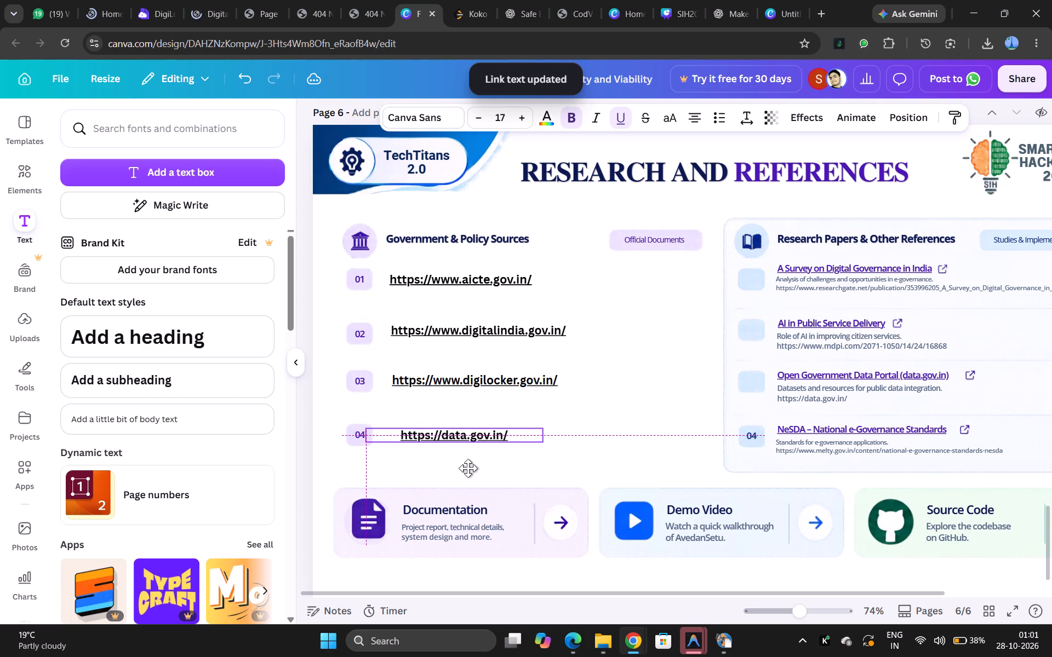
left_click_drag(468, 468, 460, 466)
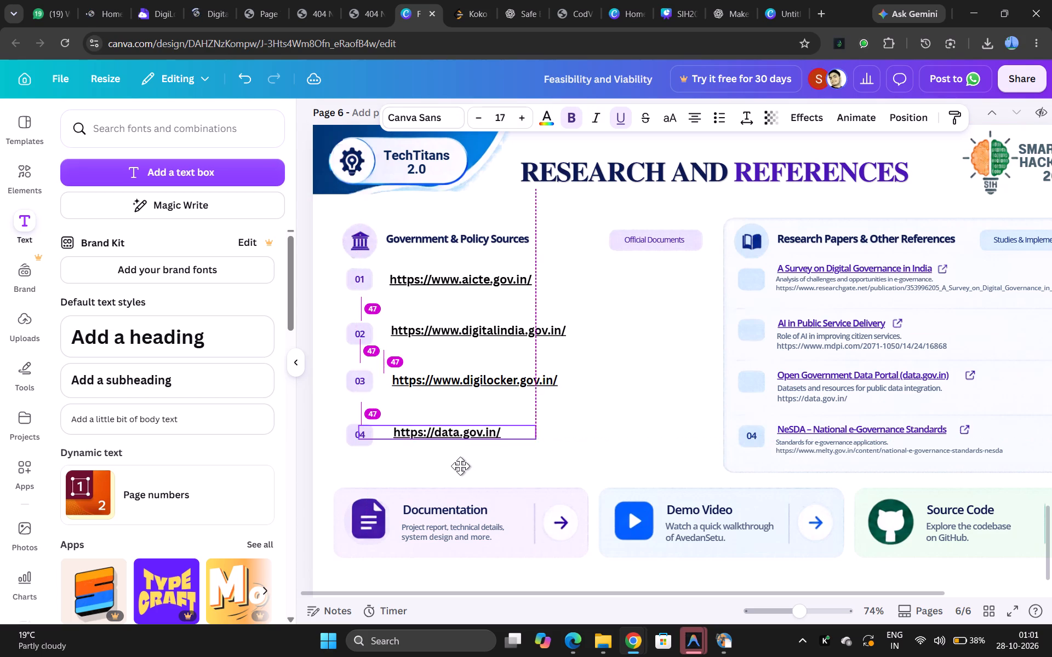
left_click_drag(460, 466, 460, 465)
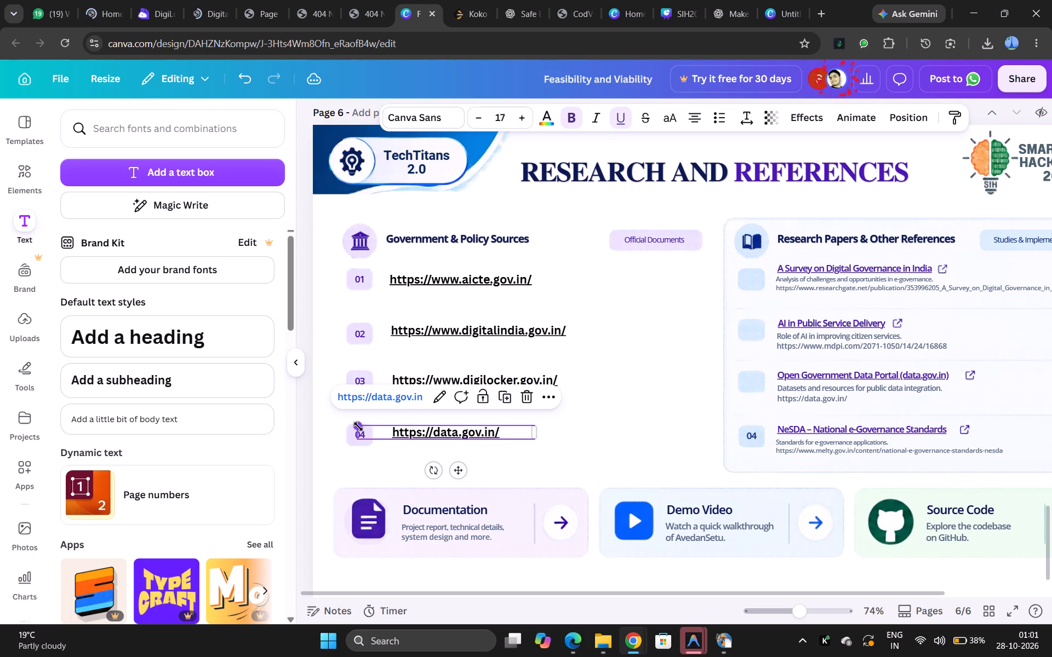
left_click_drag(358, 427, 379, 425)
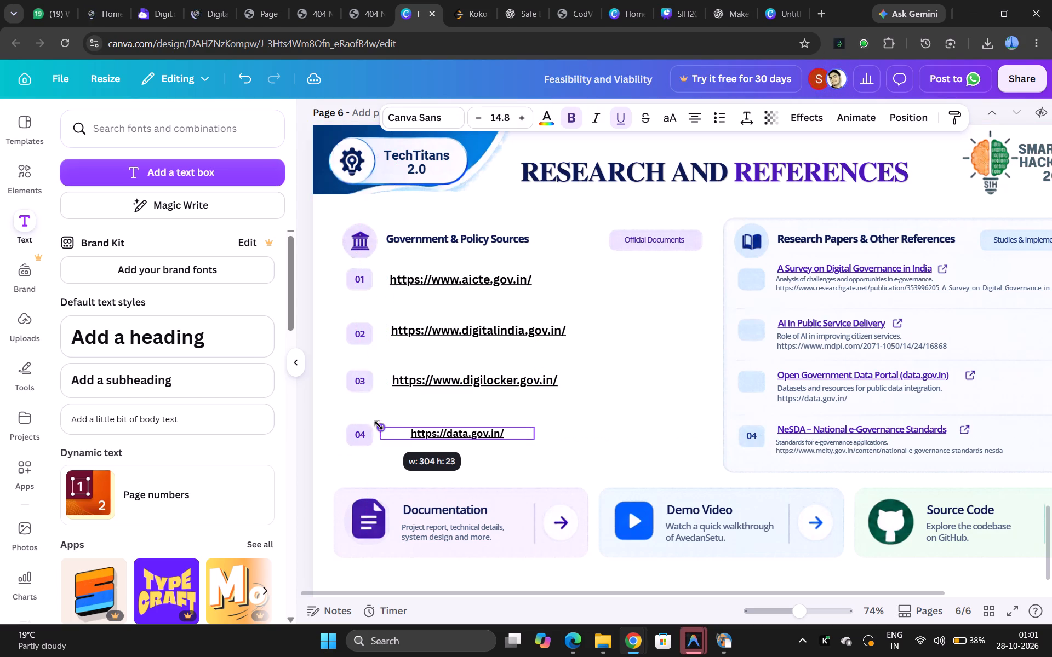
left_click_drag(379, 425, 357, 419)
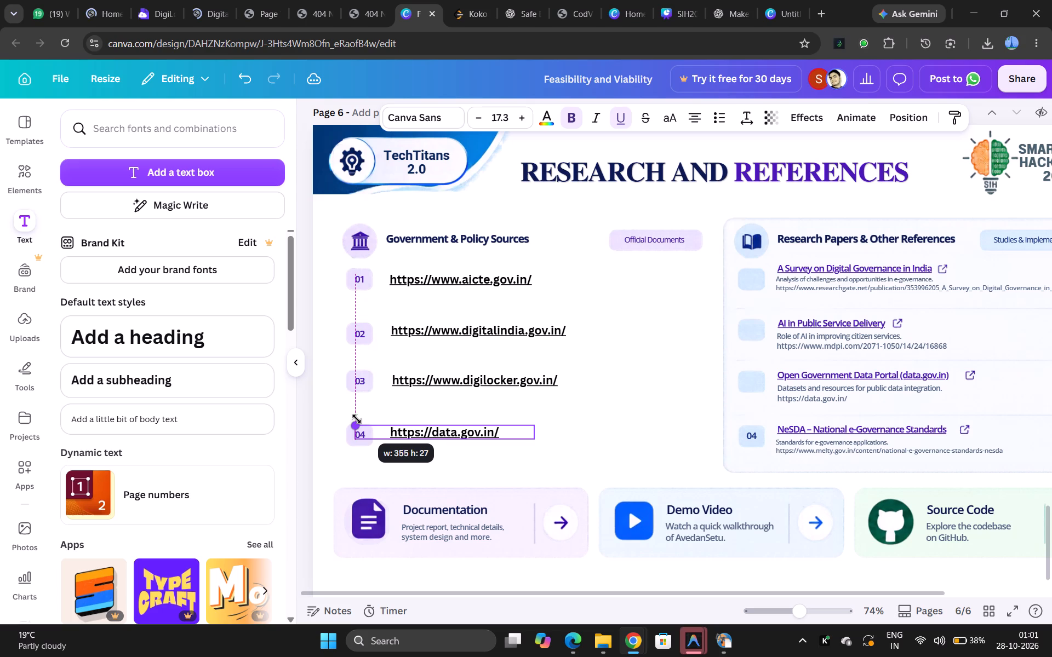
left_click_drag(357, 419, 360, 419)
left_click(601, 460)
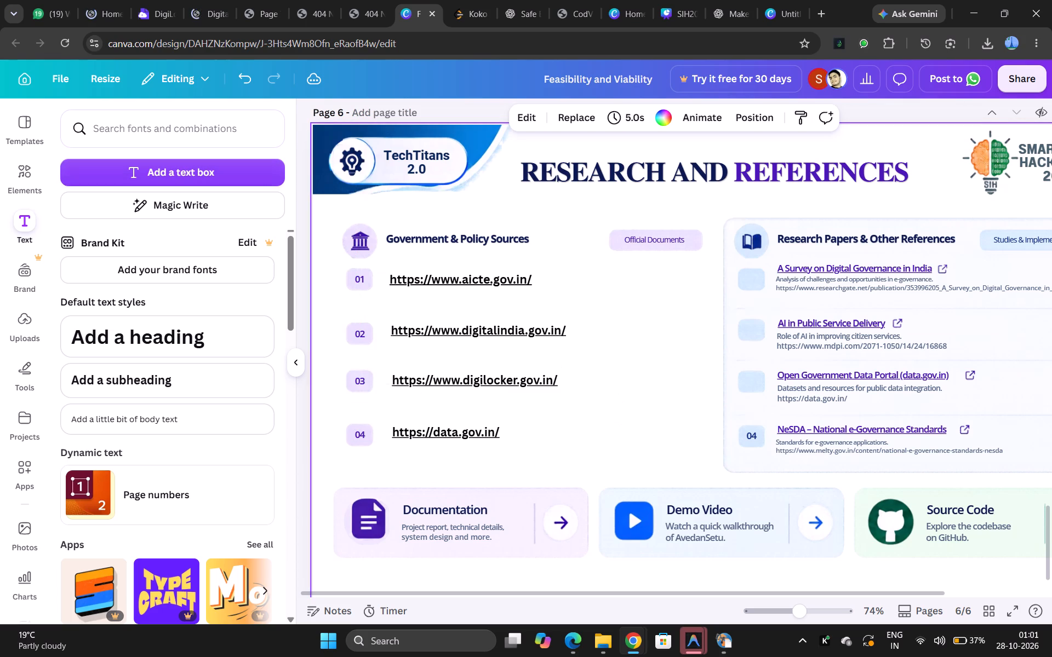
Stretch the Research Papers card background leftwards so it also spans the Government & Policy Sources column.
left_click(298, 362)
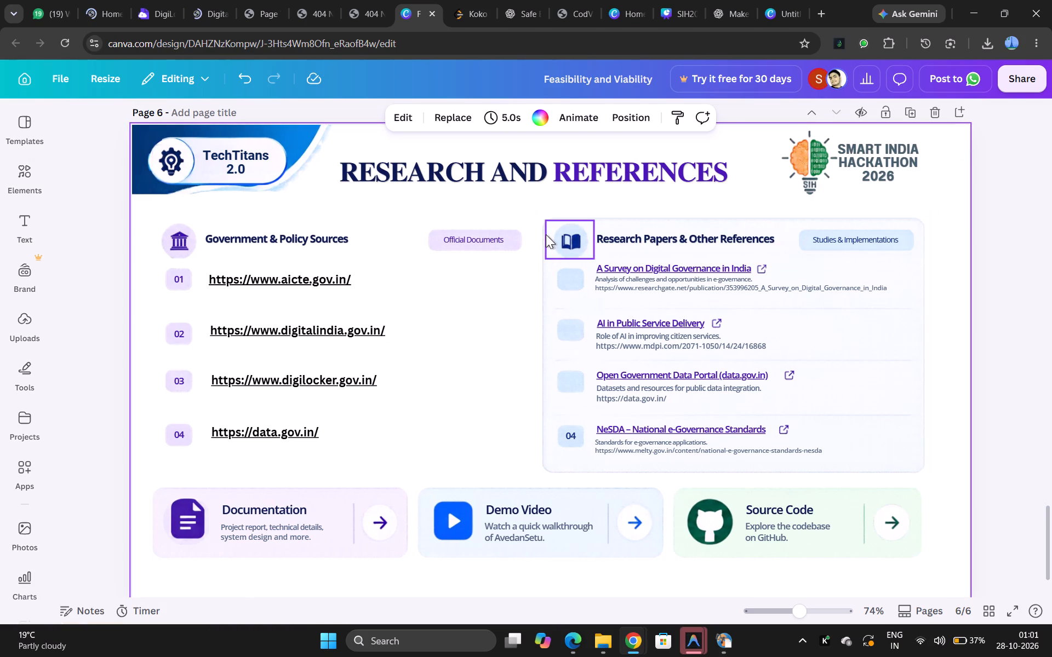
left_click(541, 251)
left_click_drag(541, 251, 472, 255)
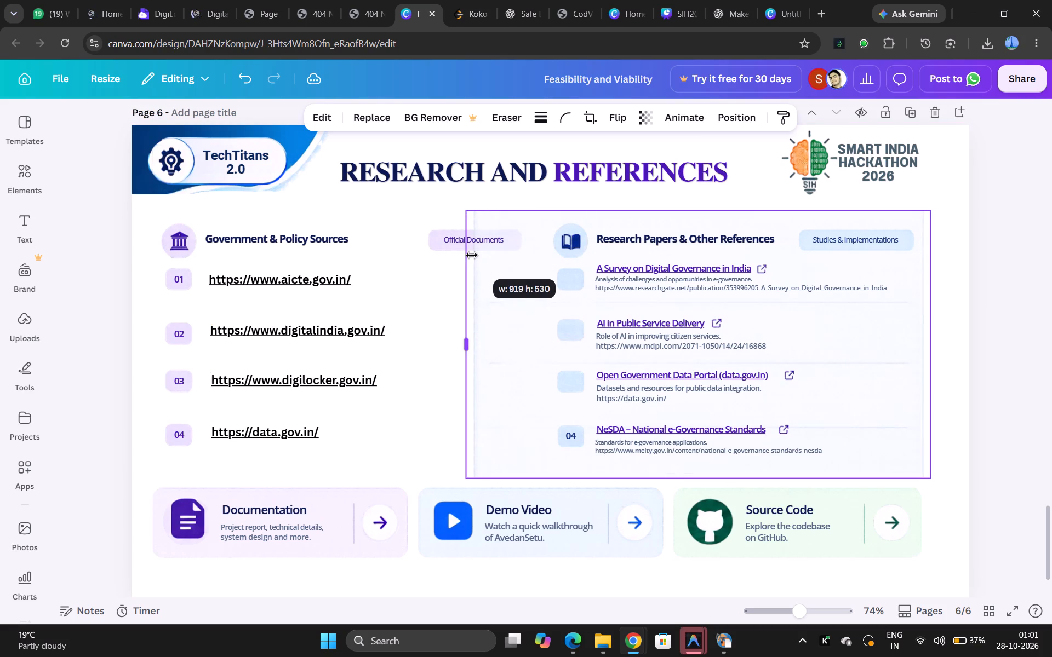
left_click_drag(472, 255, 147, 267)
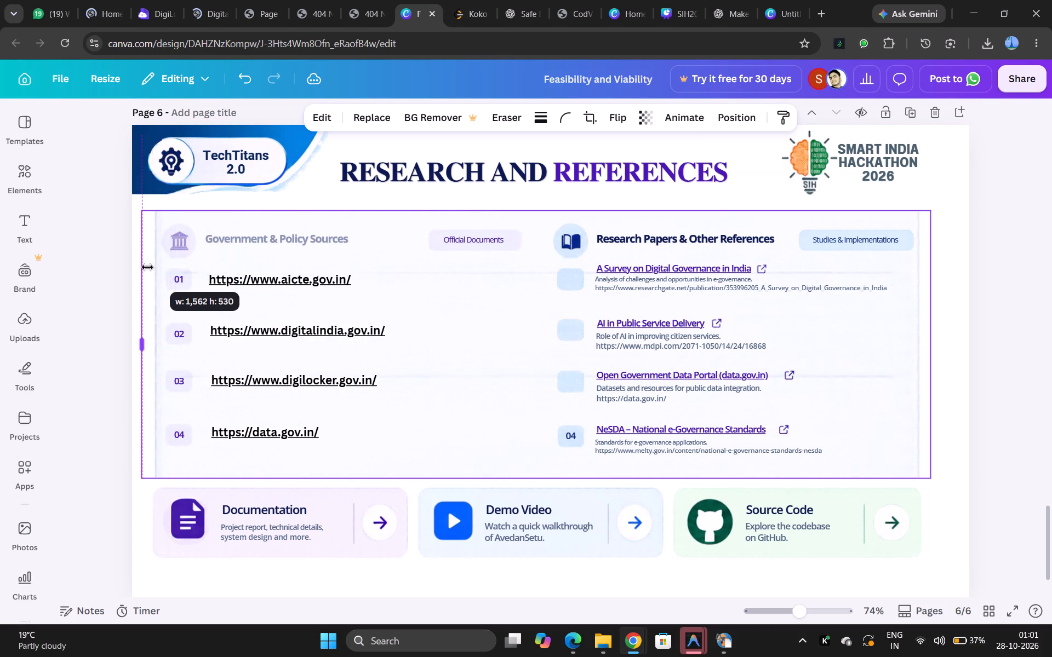
left_click_drag(147, 267, 141, 267)
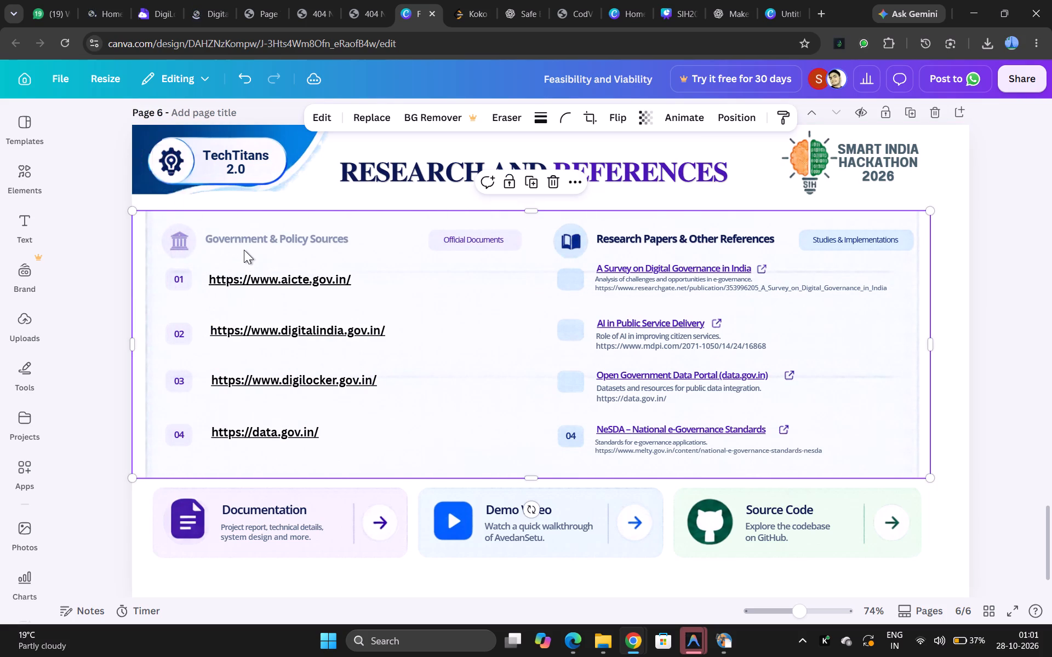
Send the widened card background to the back, behind the Government & Policy Sources content.
right_click(153, 241)
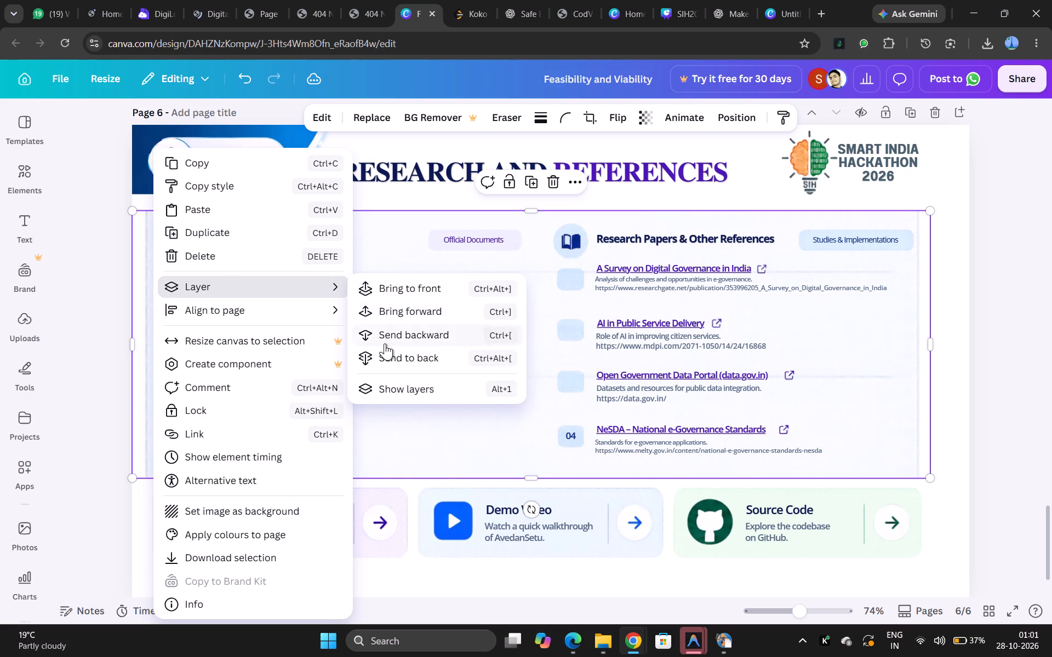
left_click(399, 353)
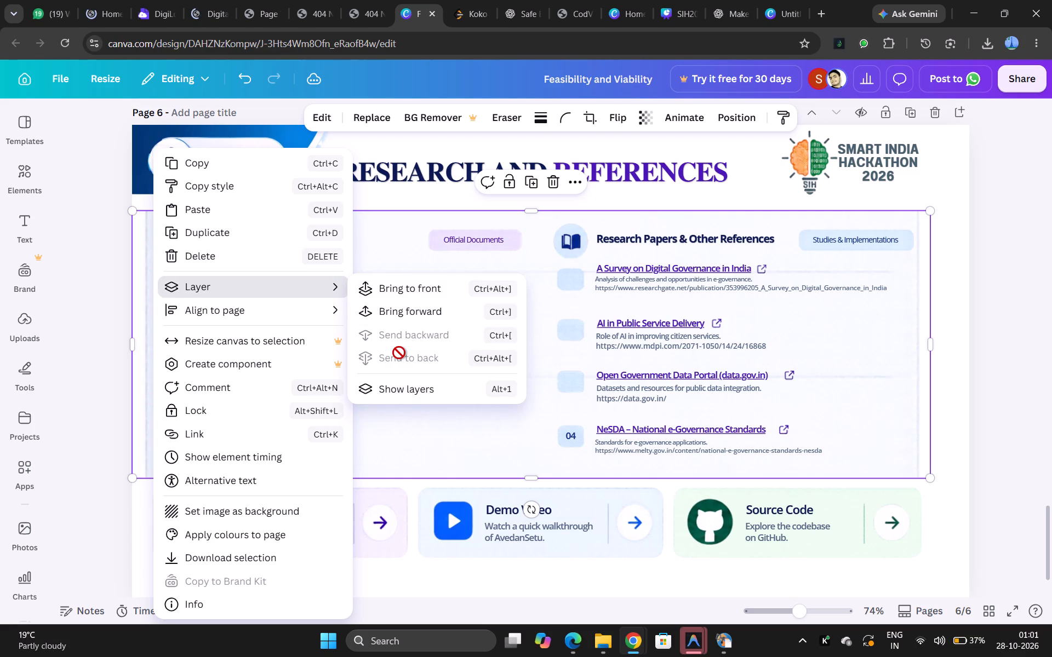
left_click(642, 194)
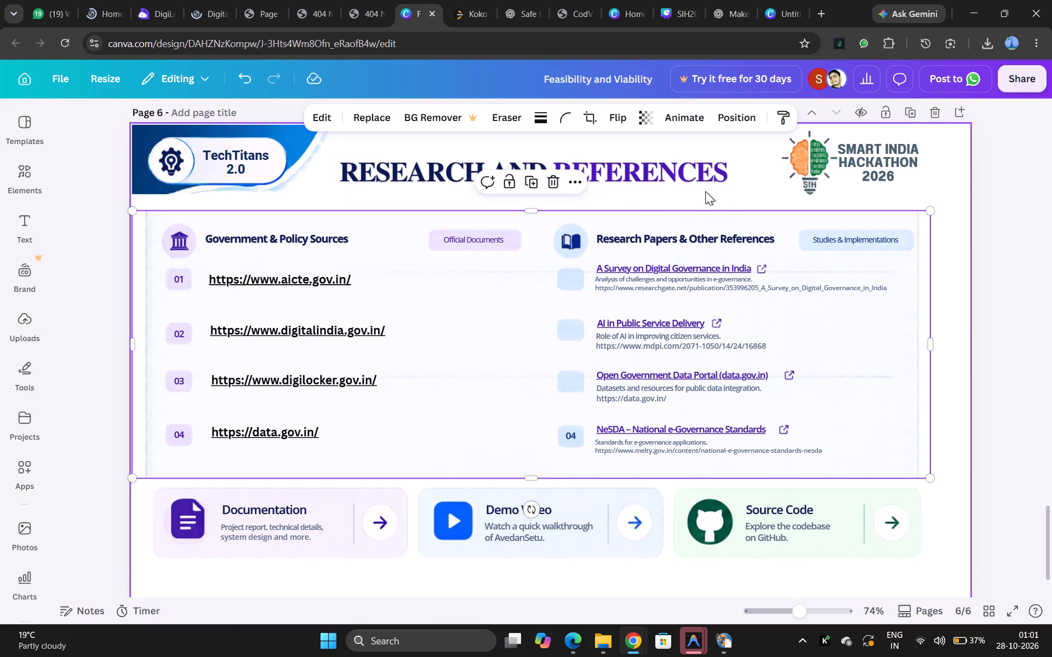
left_click(954, 264)
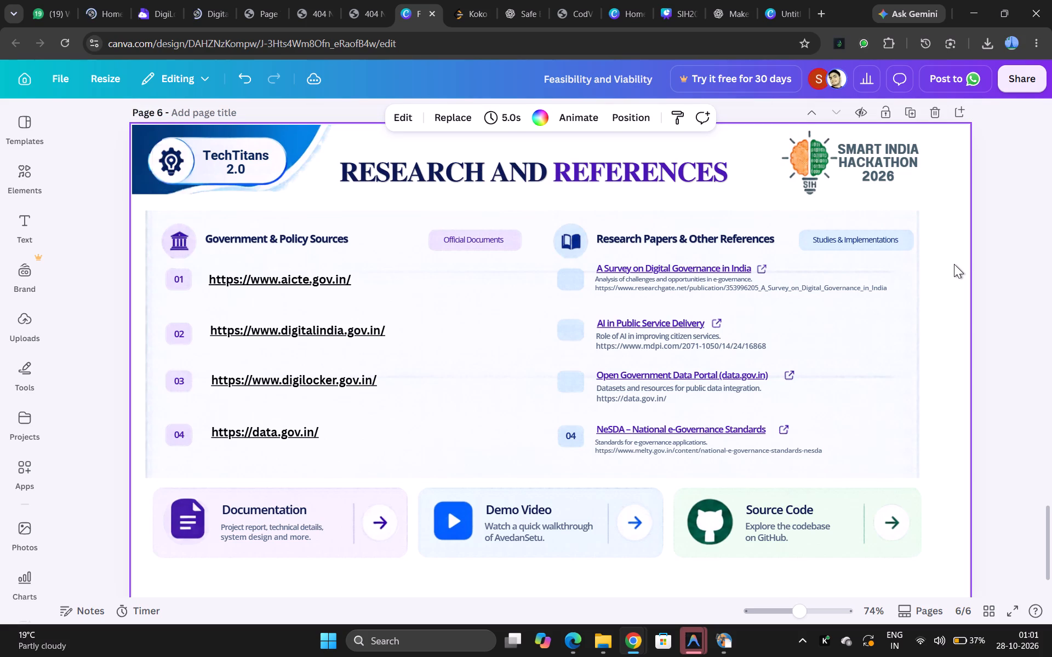
Delete the "Studies & Implementations" label text from the Research Papers & Other References heading row.
left_click(874, 238)
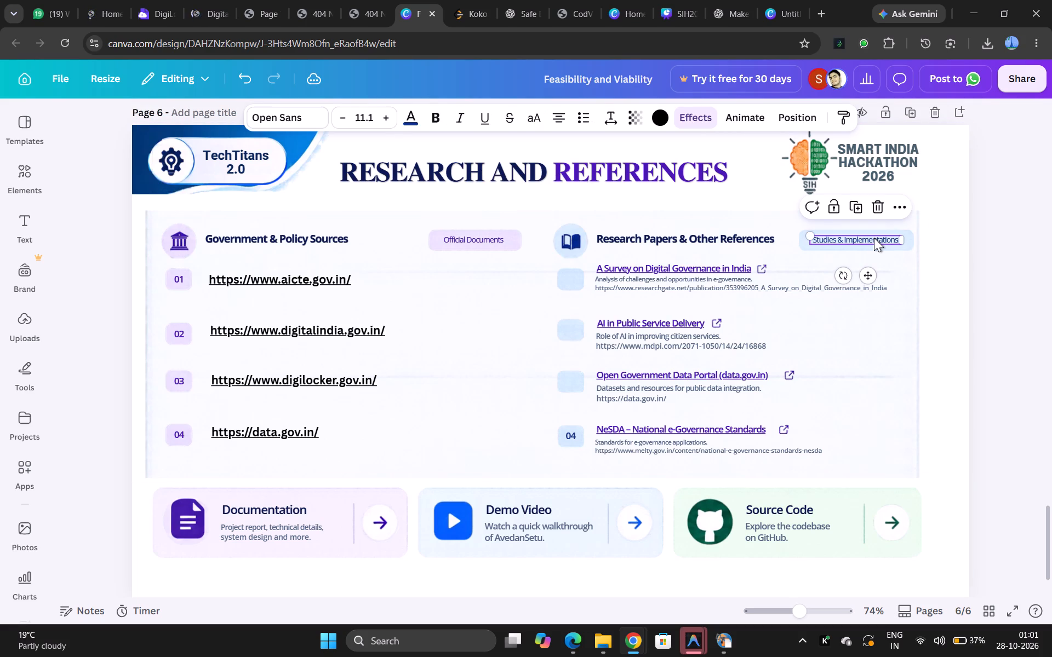
key("Delete")
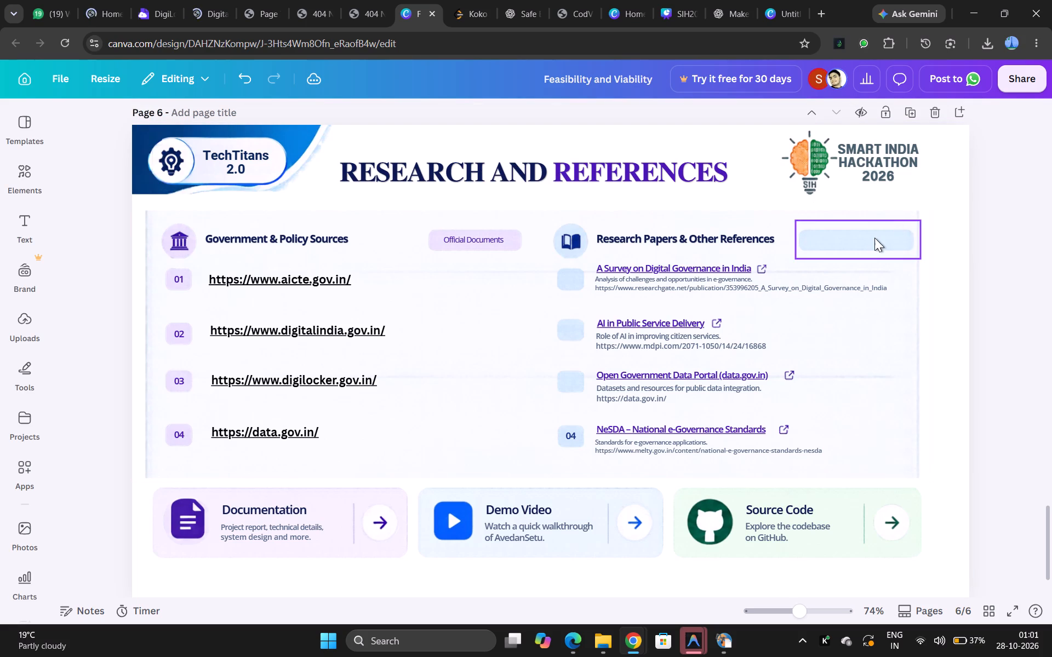
Delete the empty blue label box beside the Research Papers & Other References heading.
left_click(874, 239)
key("Delete")
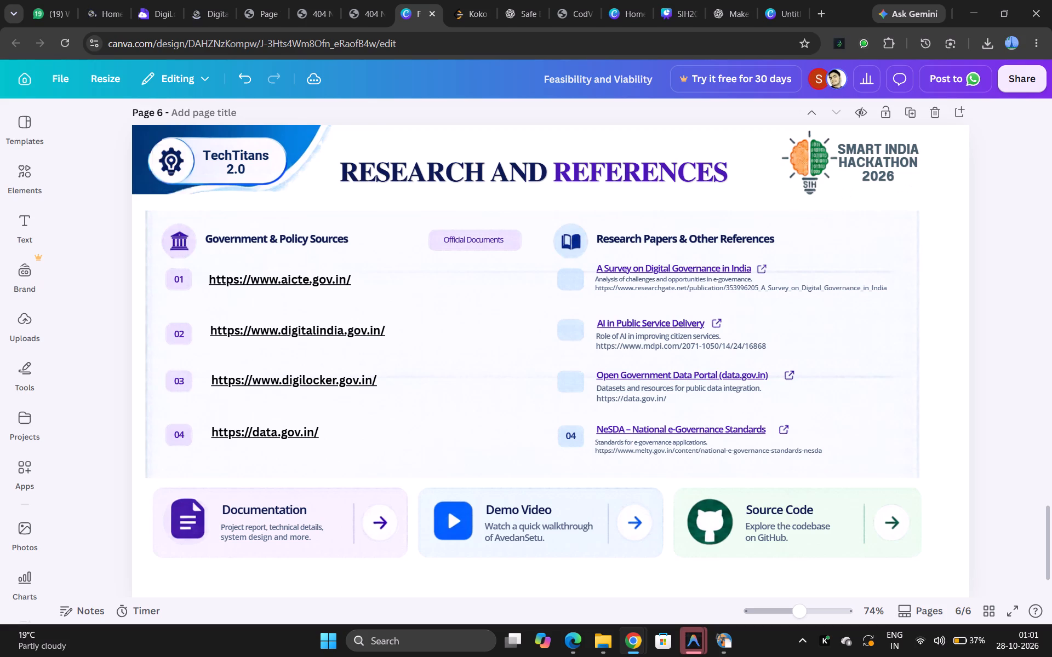
Delete the Official Documents label beside the Government & Policy Sources heading, removing both its purple box and its text.
left_click(455, 250)
key("Delete")
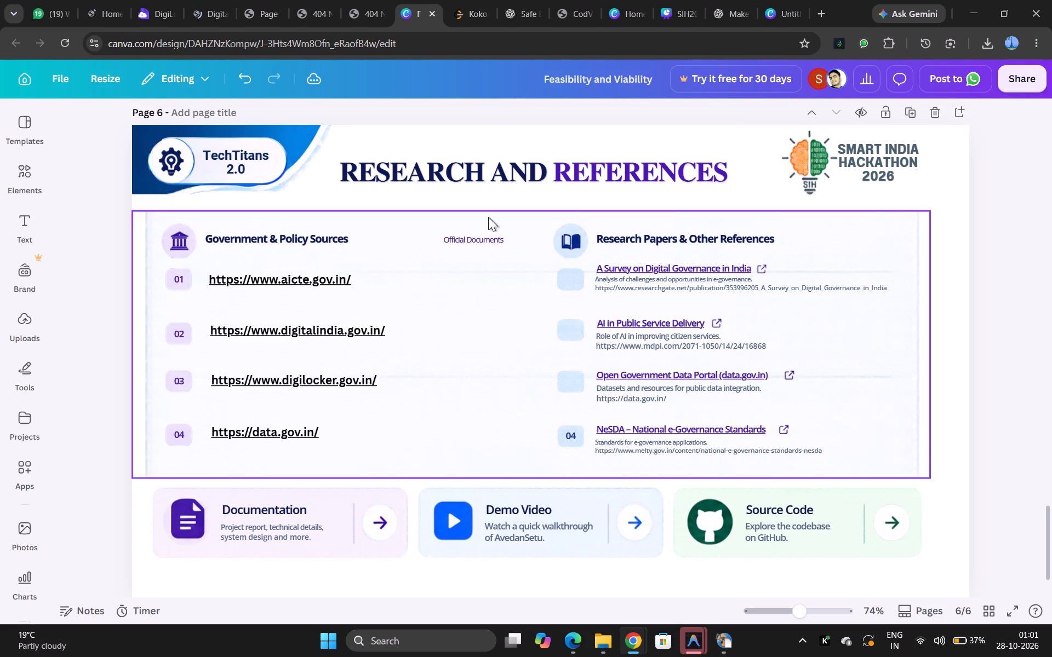
left_click(478, 234)
key("Delete")
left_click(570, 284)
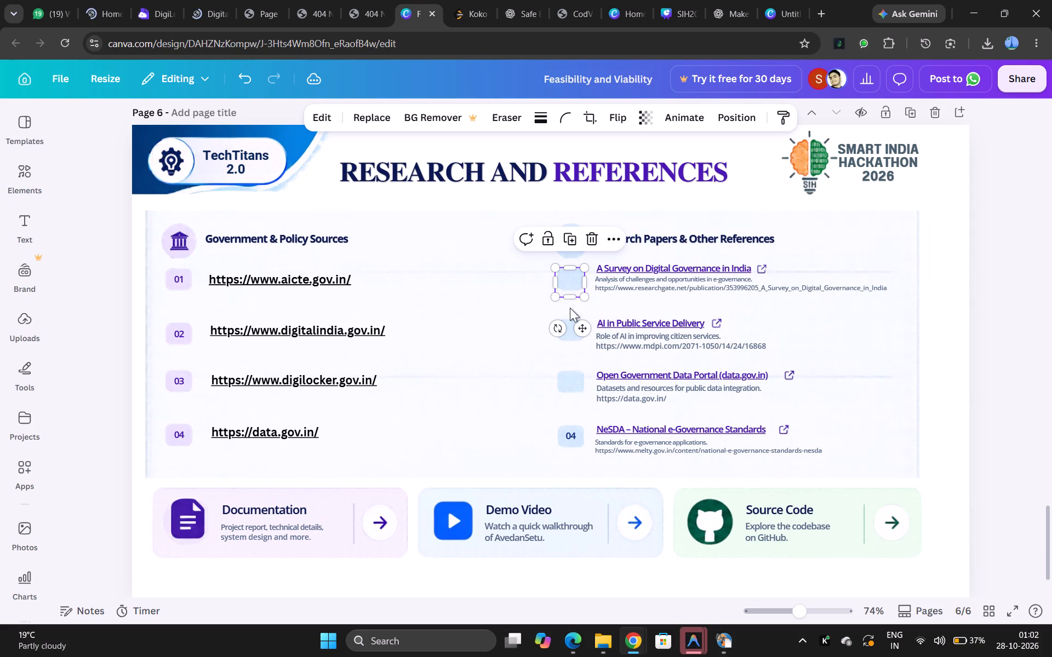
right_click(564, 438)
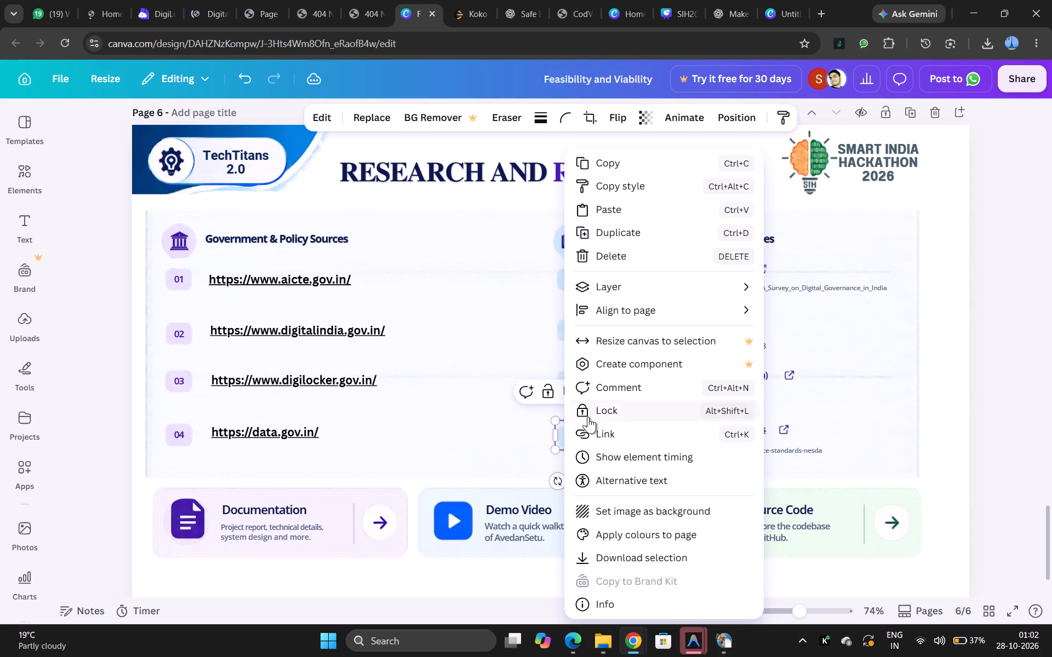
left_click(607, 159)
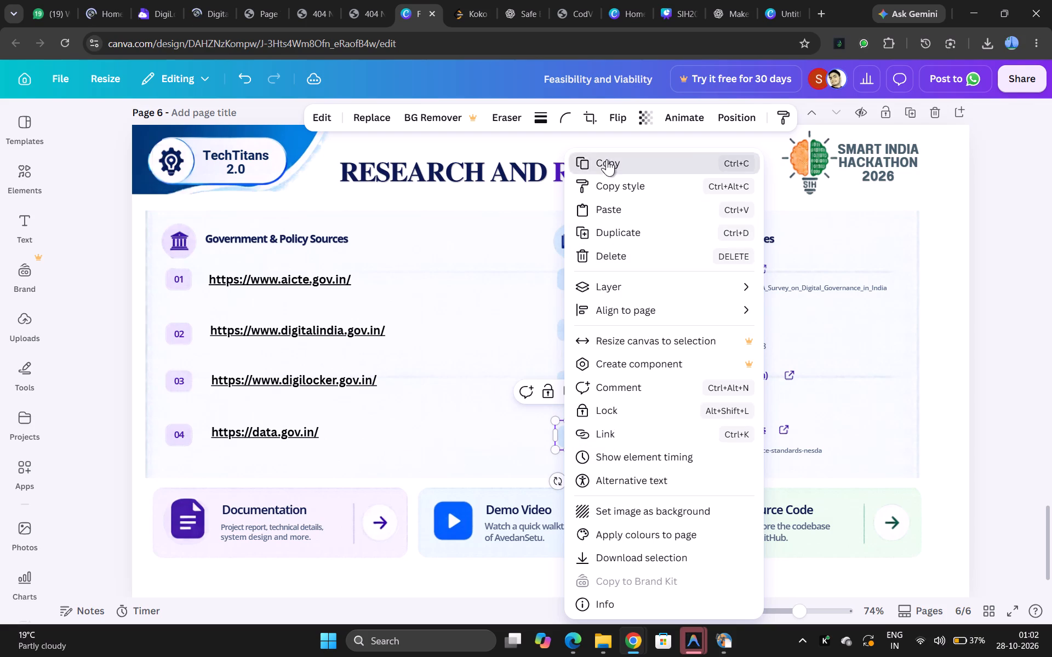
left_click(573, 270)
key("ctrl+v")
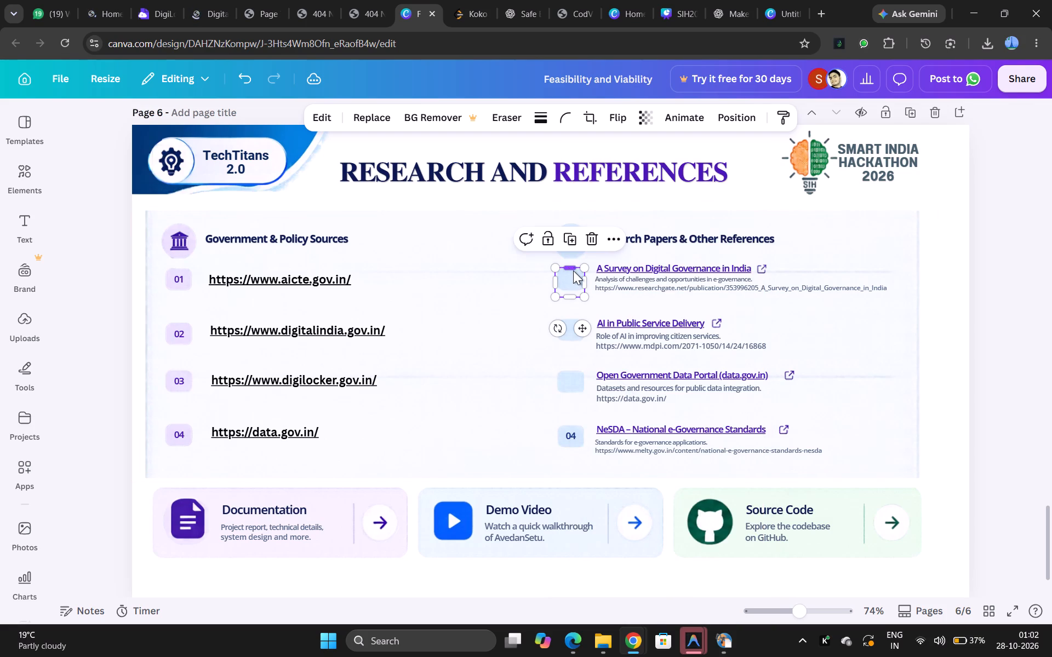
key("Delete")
Copy the 04 number text onto the blank badge beside "A Survey on Digital Governance in India" and change it to 01.
left_click(571, 437)
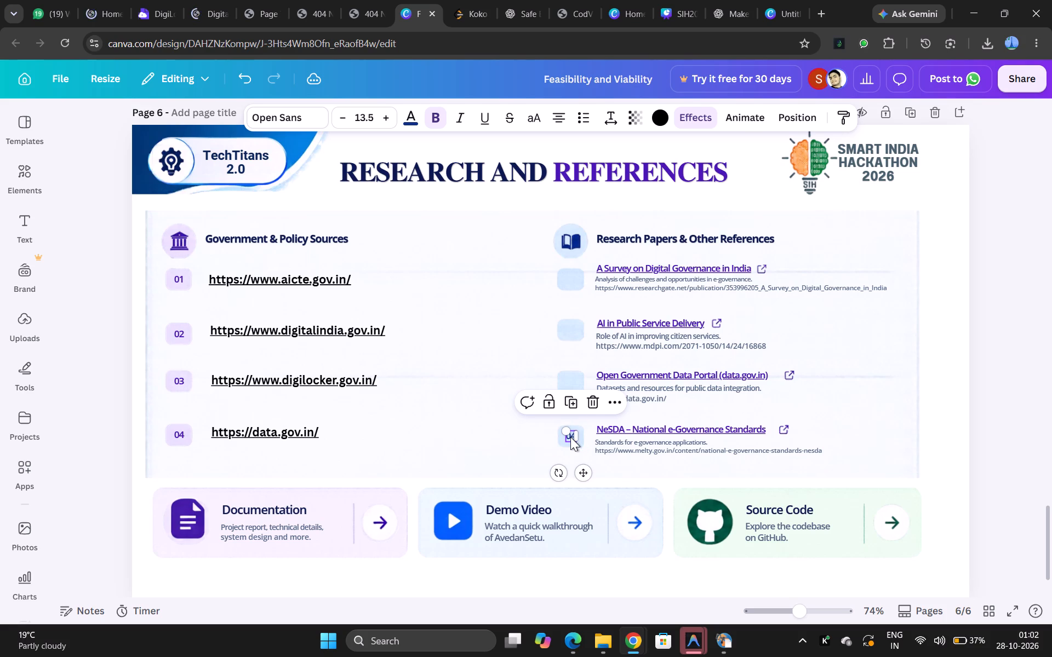
key("ctrl+c")
left_click(573, 278)
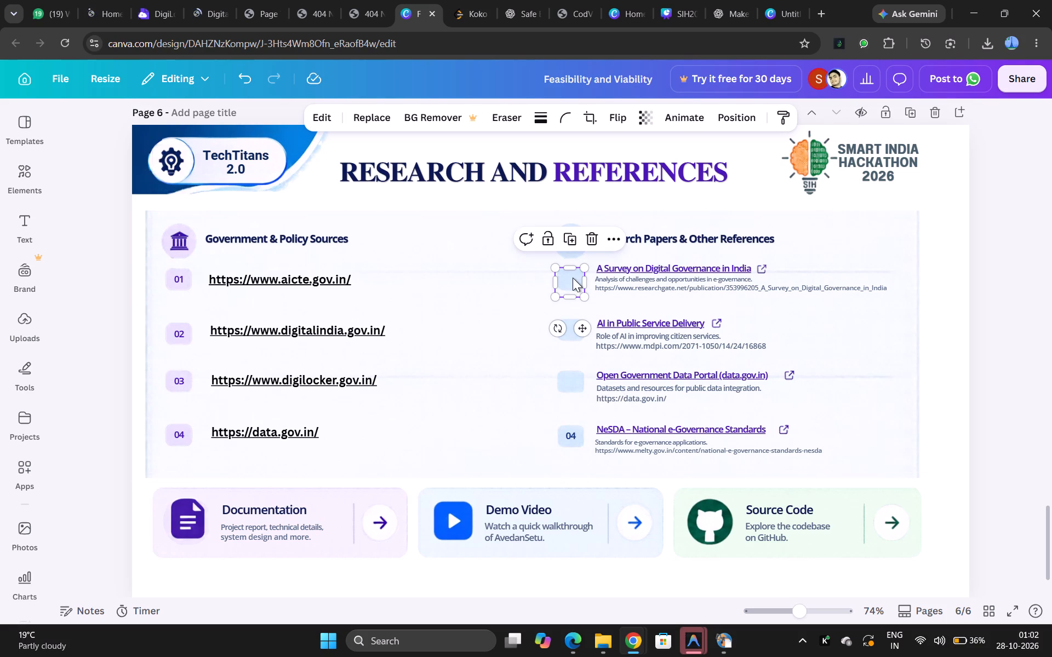
key("ctrl+v")
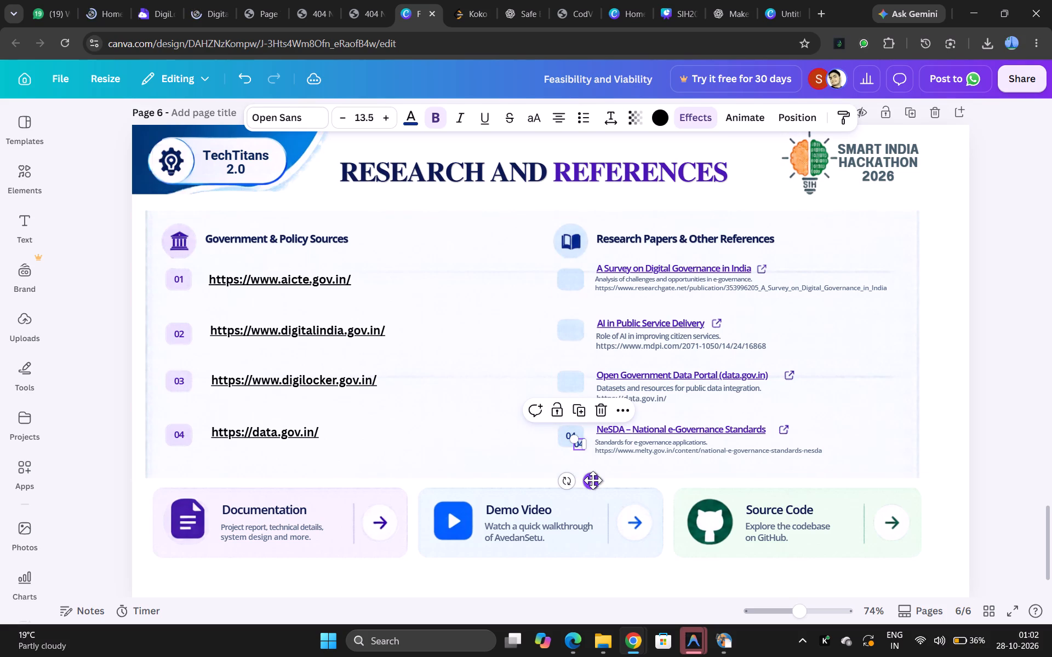
left_click_drag(593, 480, 585, 315)
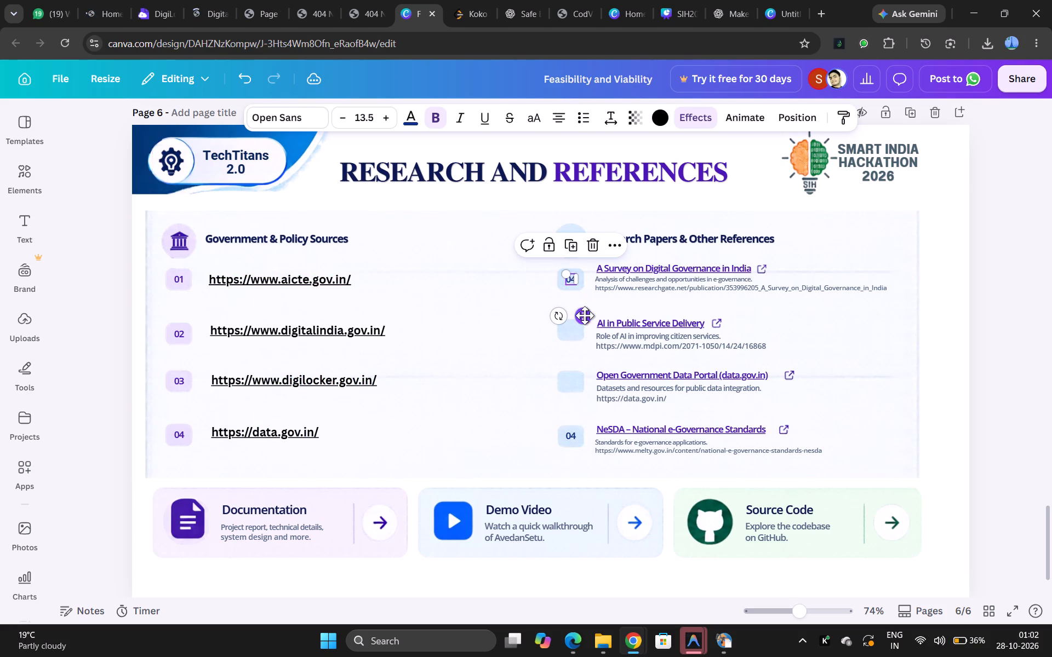
left_click(572, 278)
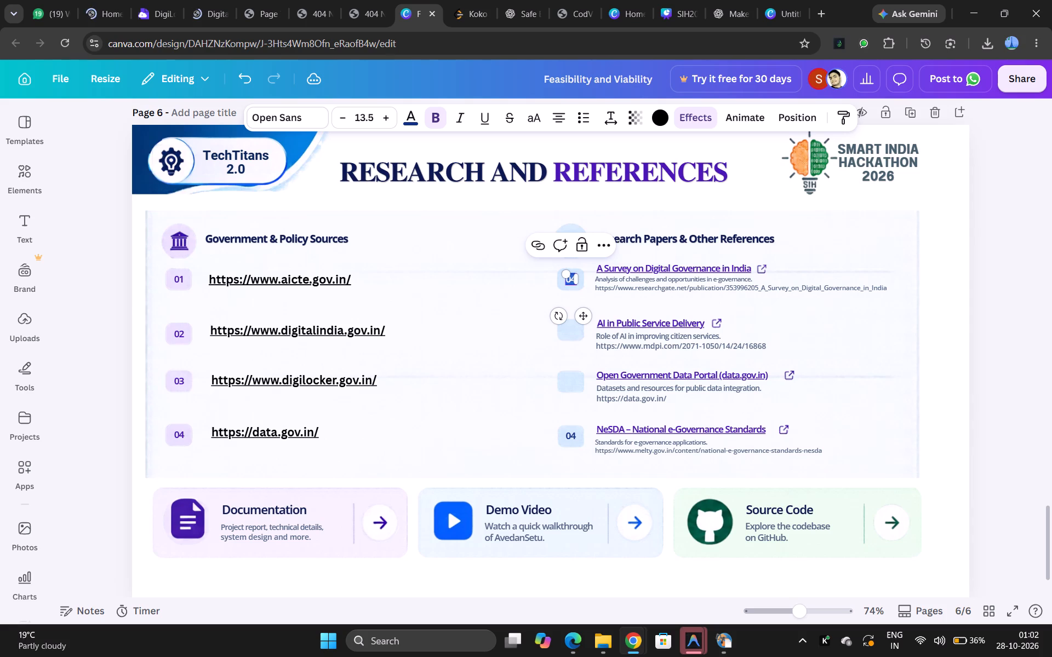
type("01")
Place another copy of the 04 number text on the blank badge beside "AI in Public Service Delivery" and change it to 02.
left_click(576, 331)
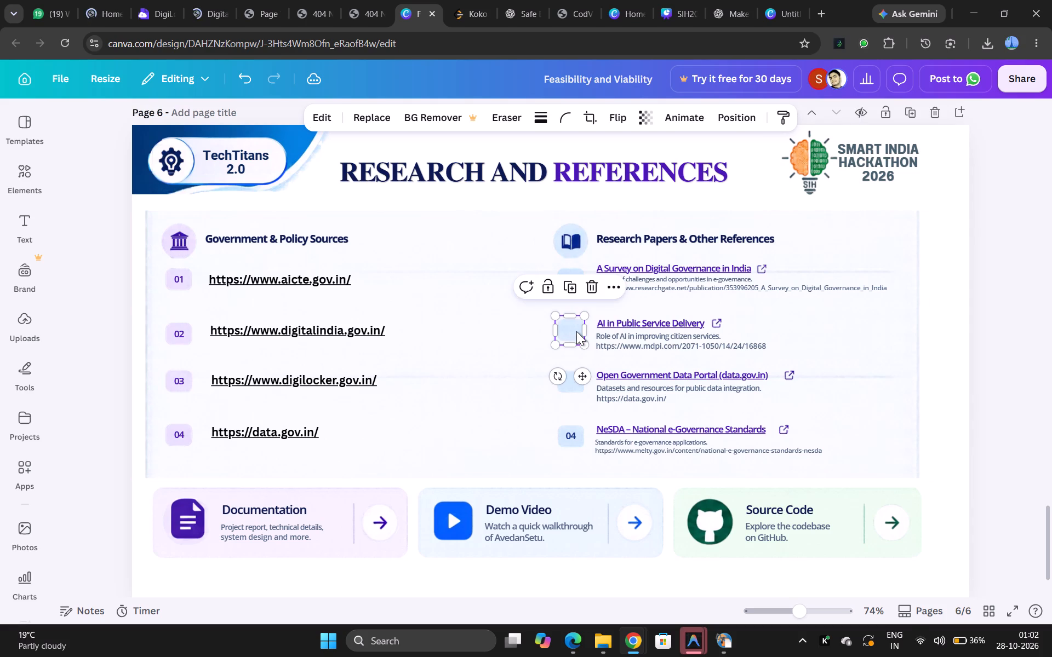
key("ctrl+v")
left_click_drag(588, 480, 580, 364)
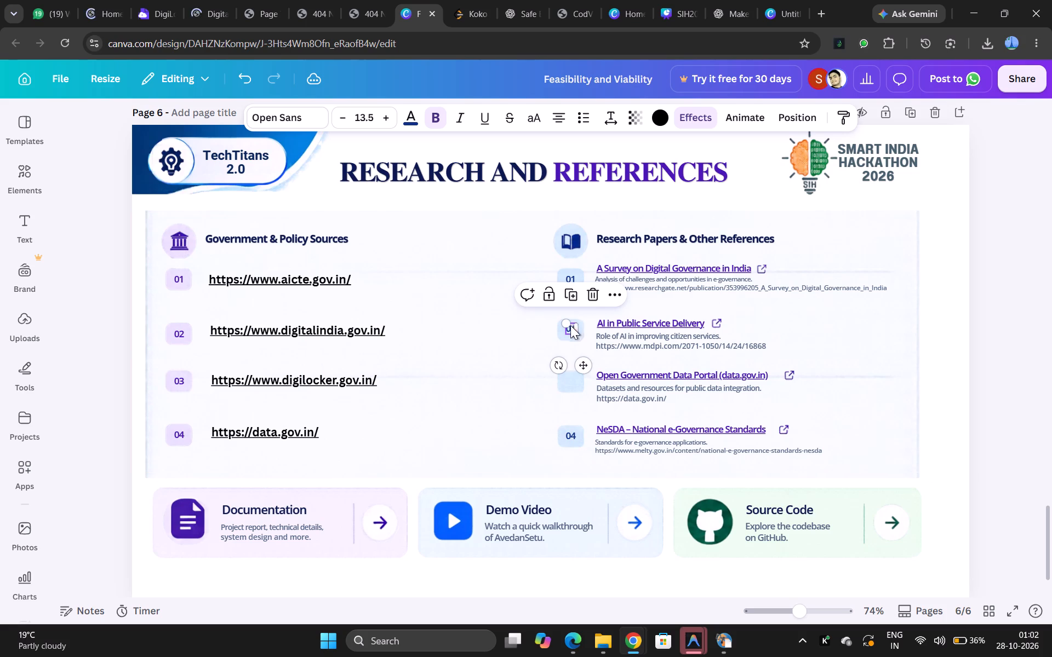
double_click(570, 327)
double_click(571, 327)
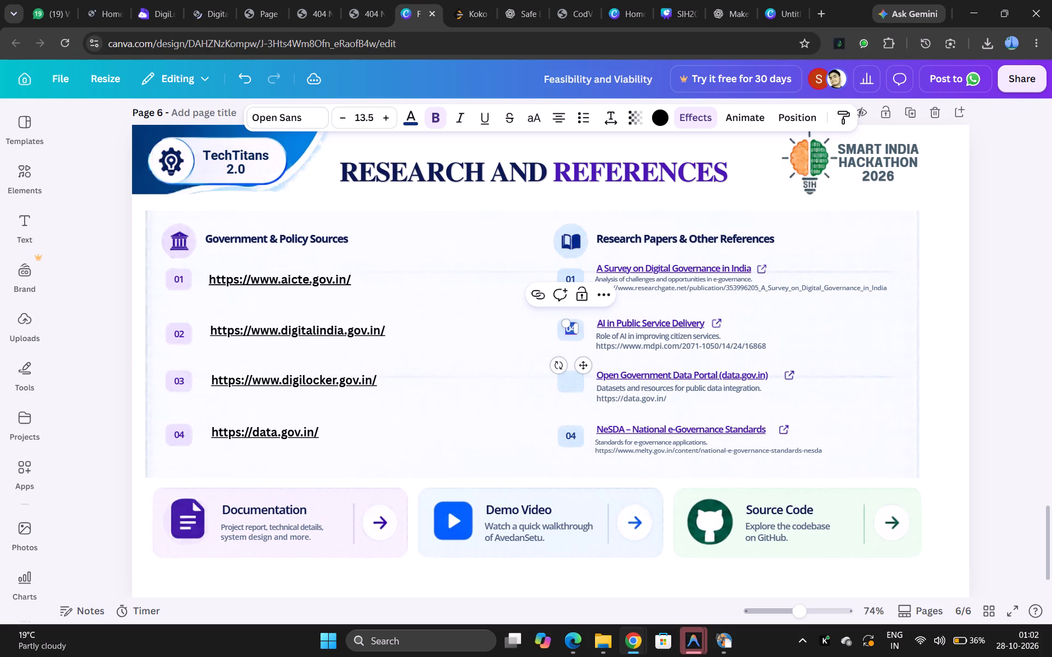
type("02")
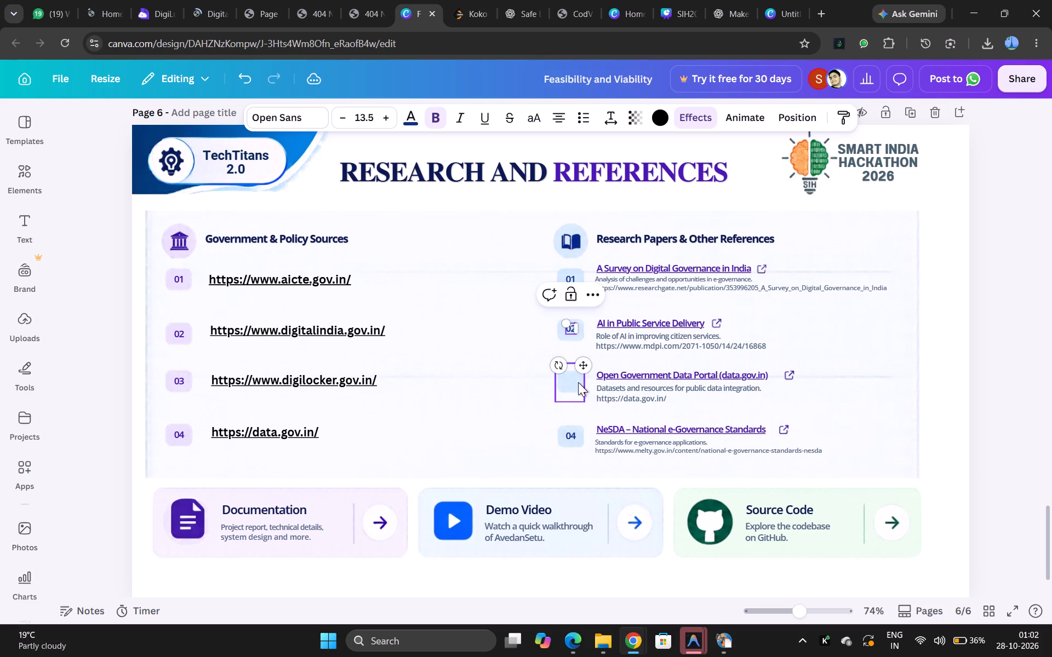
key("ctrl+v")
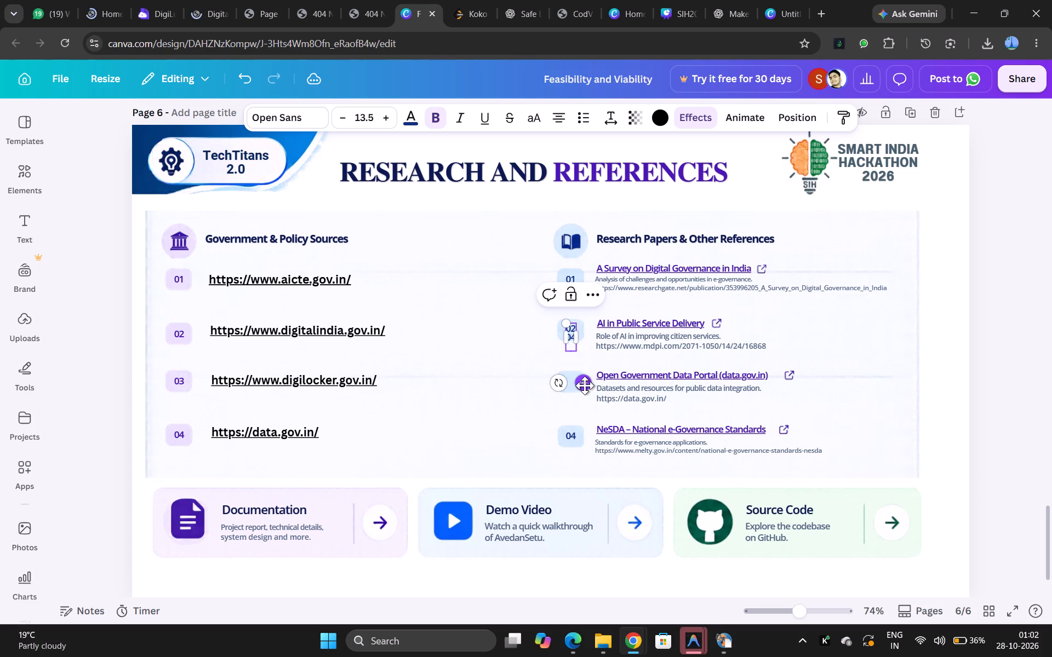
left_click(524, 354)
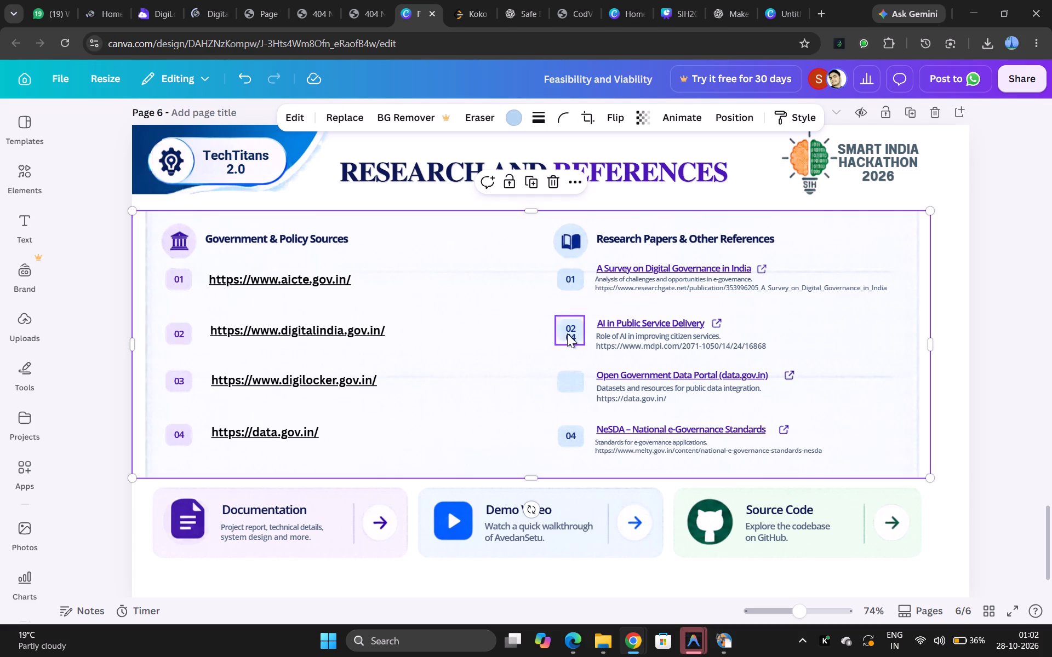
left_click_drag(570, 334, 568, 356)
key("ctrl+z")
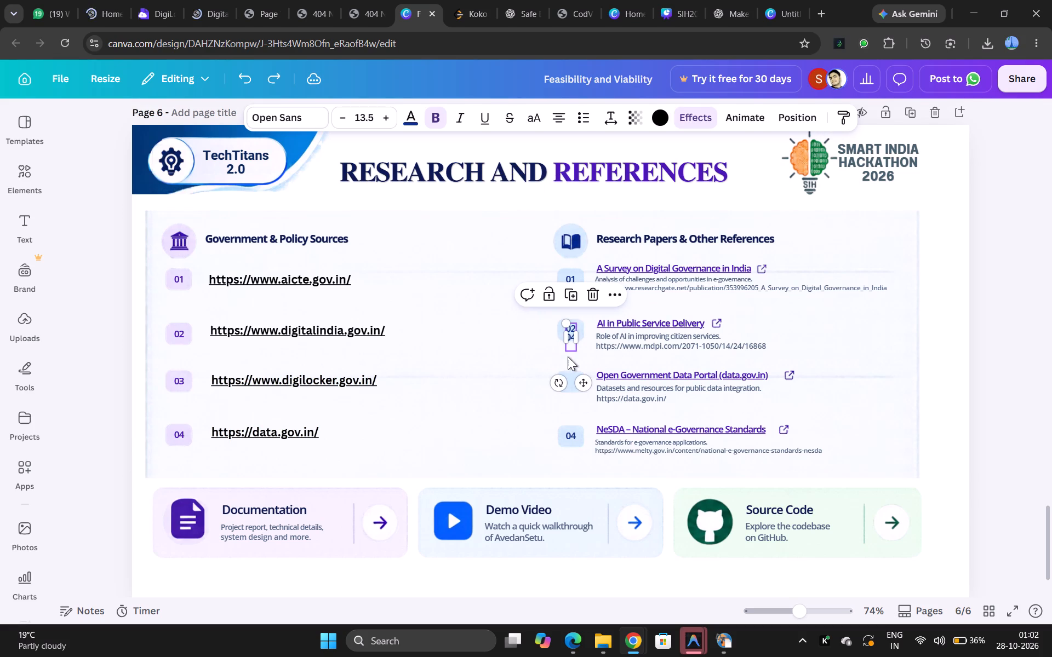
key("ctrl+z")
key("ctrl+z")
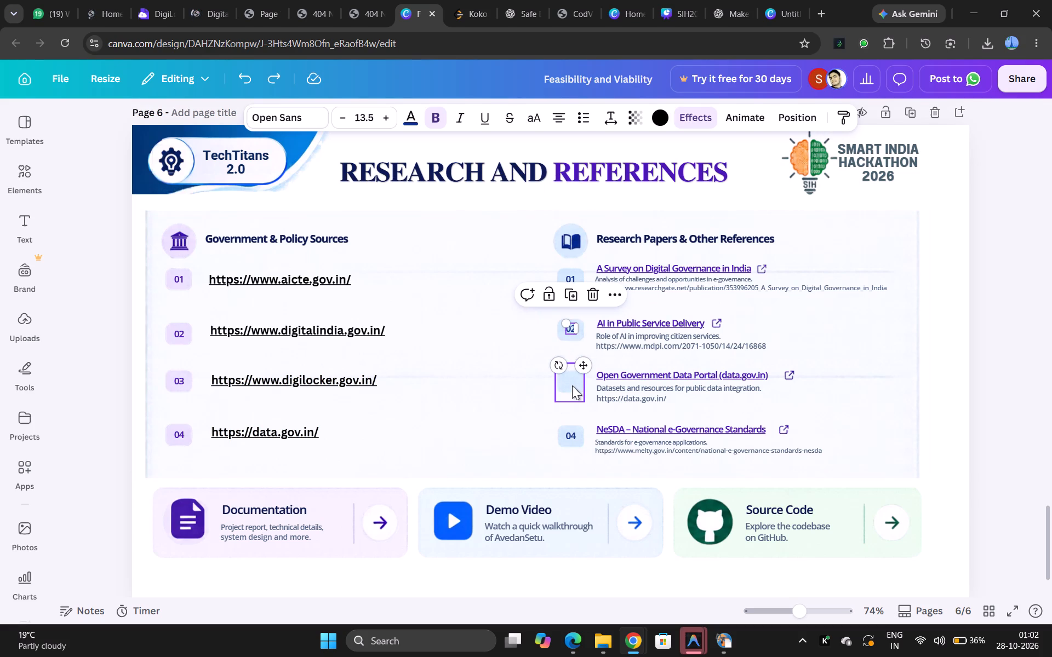
Place another copy of the 04 number text on the blank badge beside "Open Government Data Portal" and change it to 03.
left_click(572, 385)
key("ctrl+v")
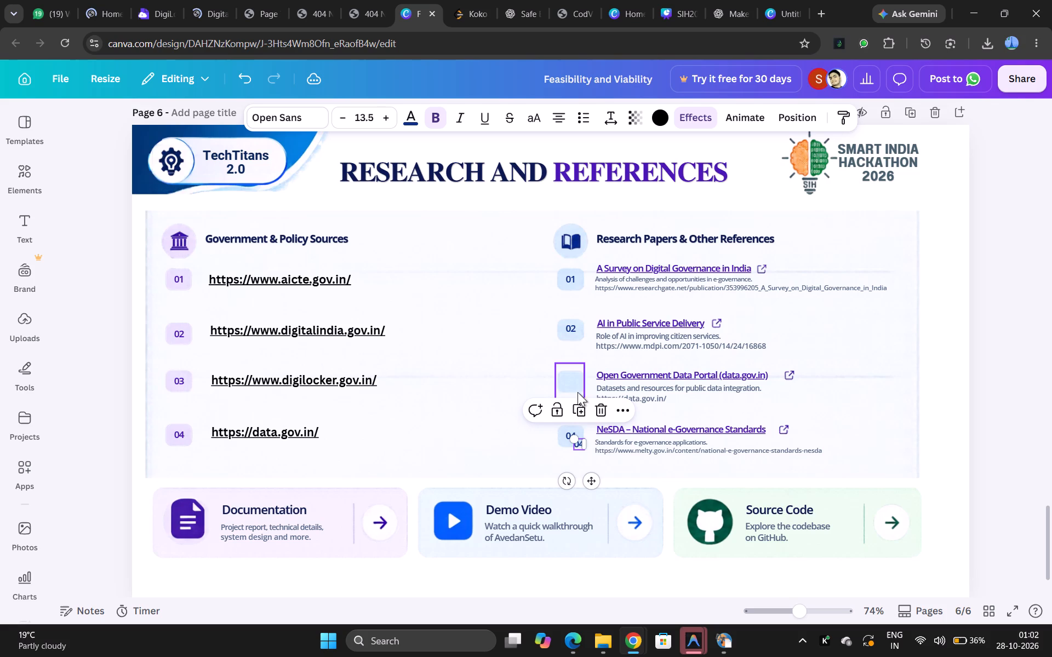
left_click_drag(589, 484, 584, 425)
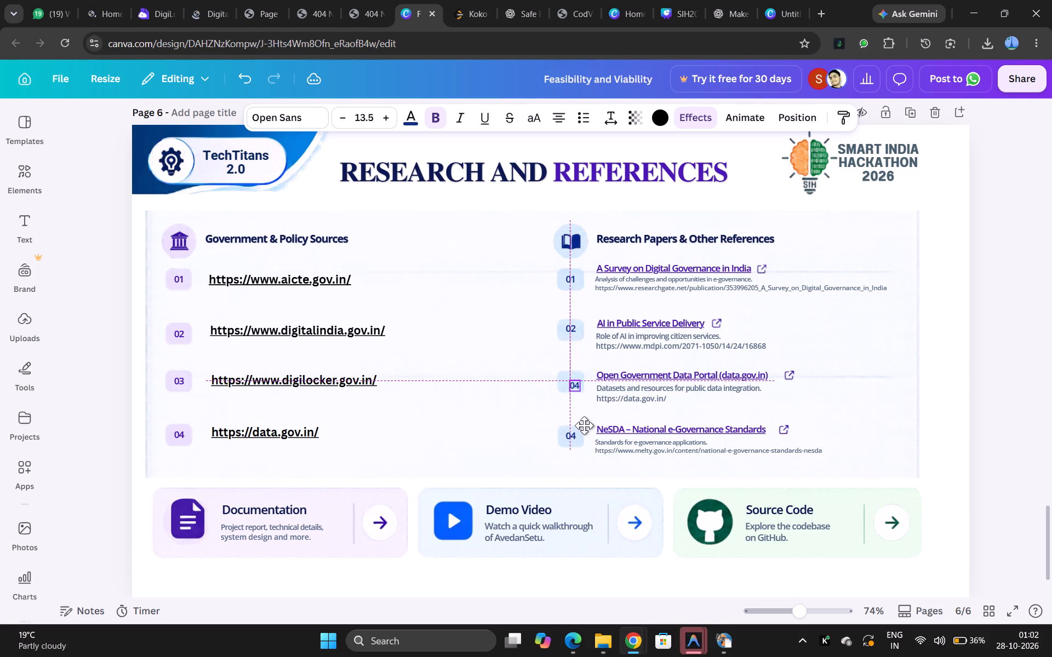
left_click_drag(584, 425, 580, 420)
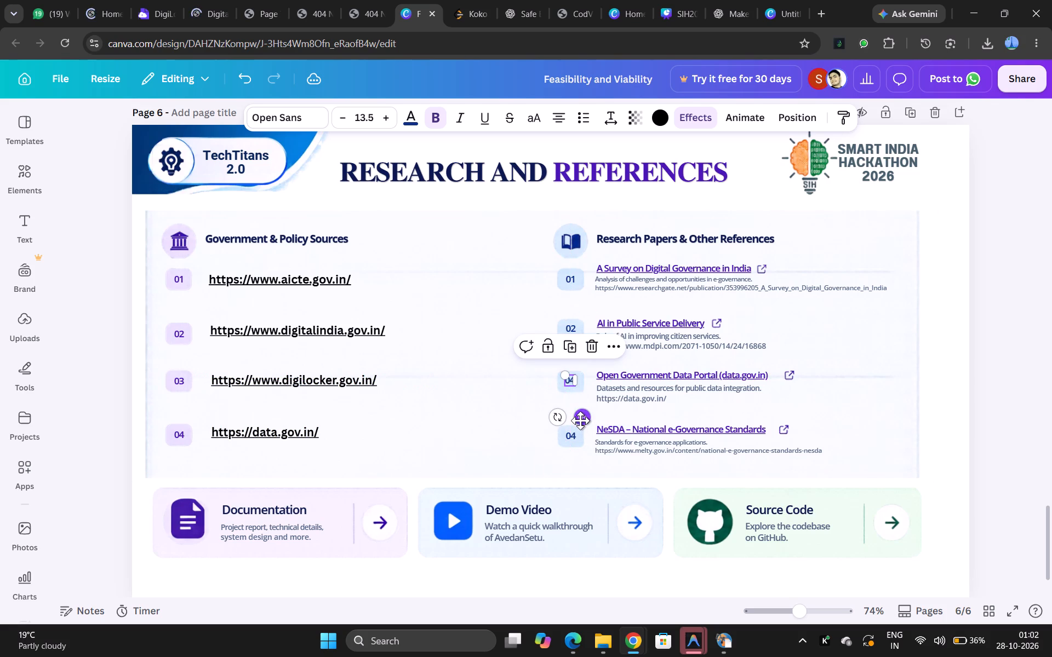
double_click(570, 383)
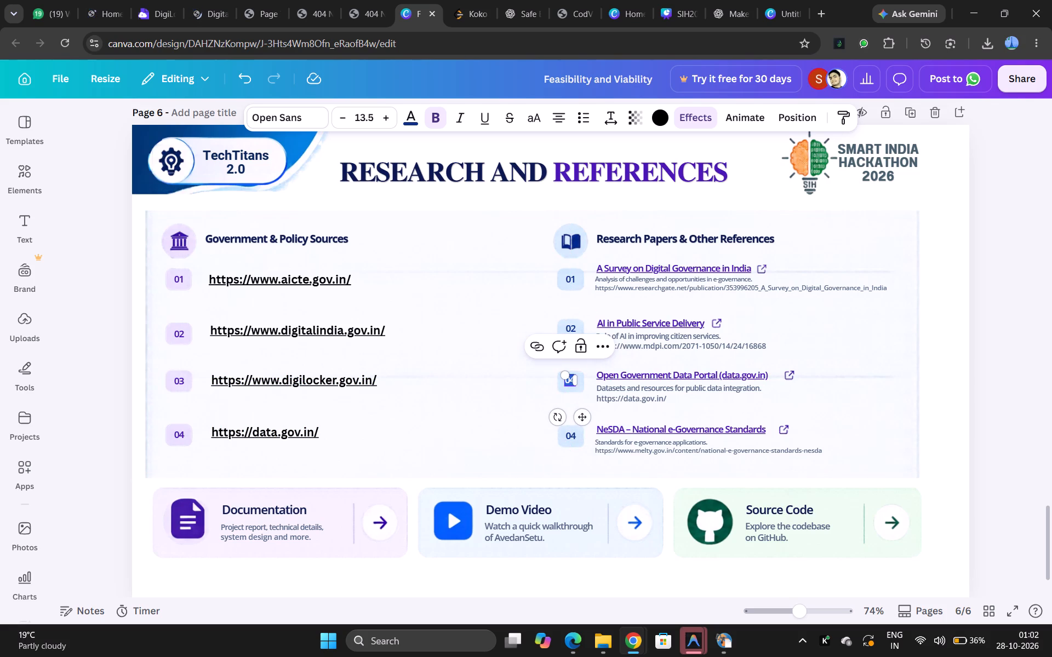
type("03")
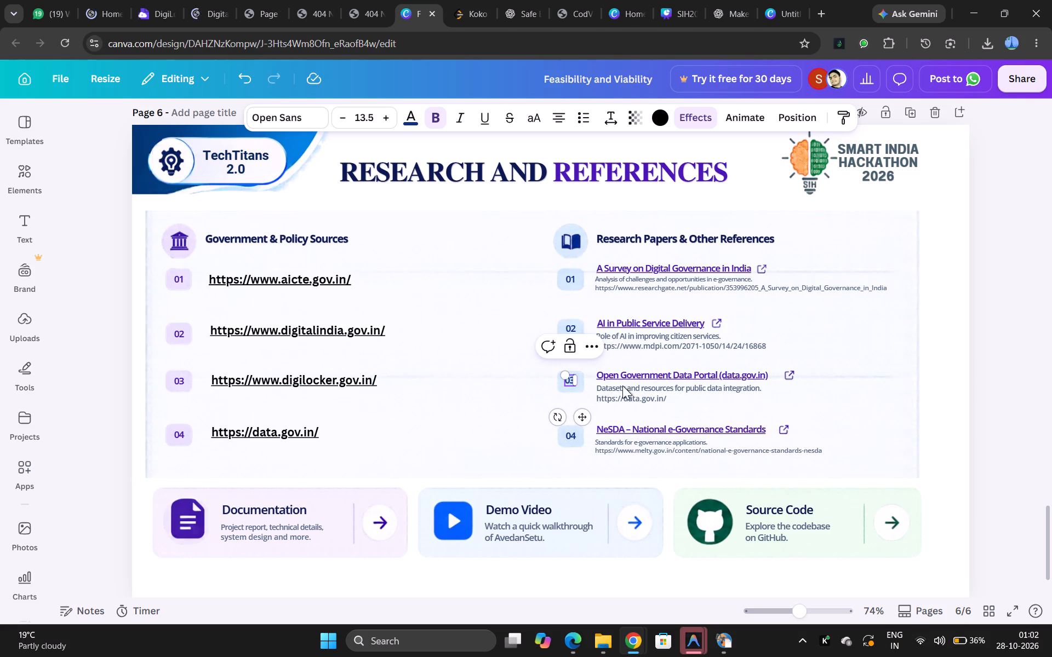
Delete the "A Survey on Digital Governance in India" title and its description with the ResearchGate link beside badge 01.
left_click(941, 367)
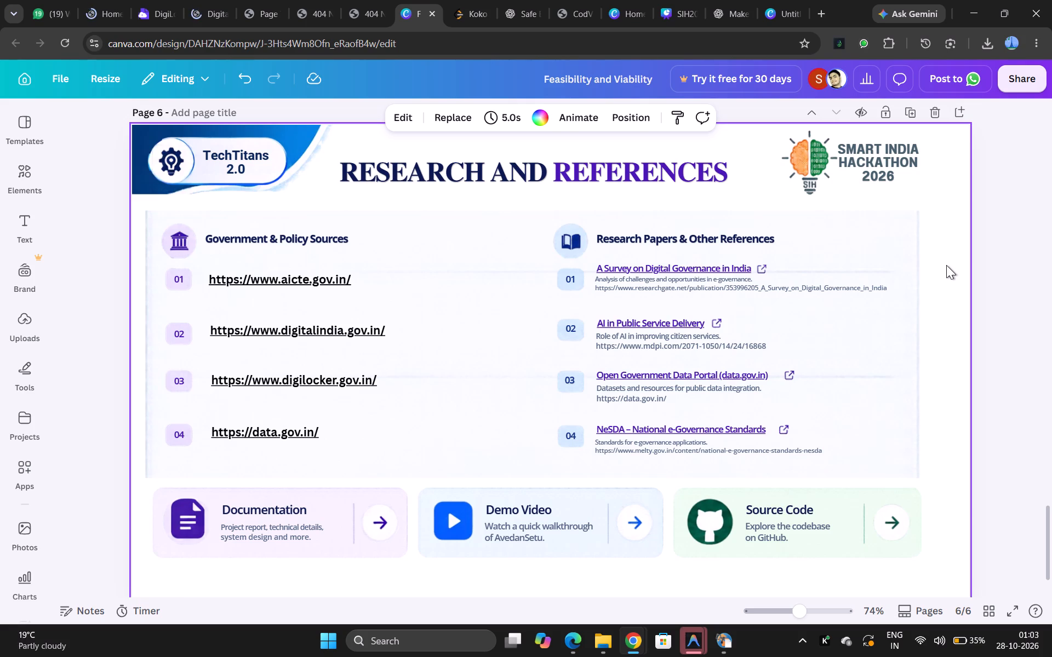
left_click(710, 266)
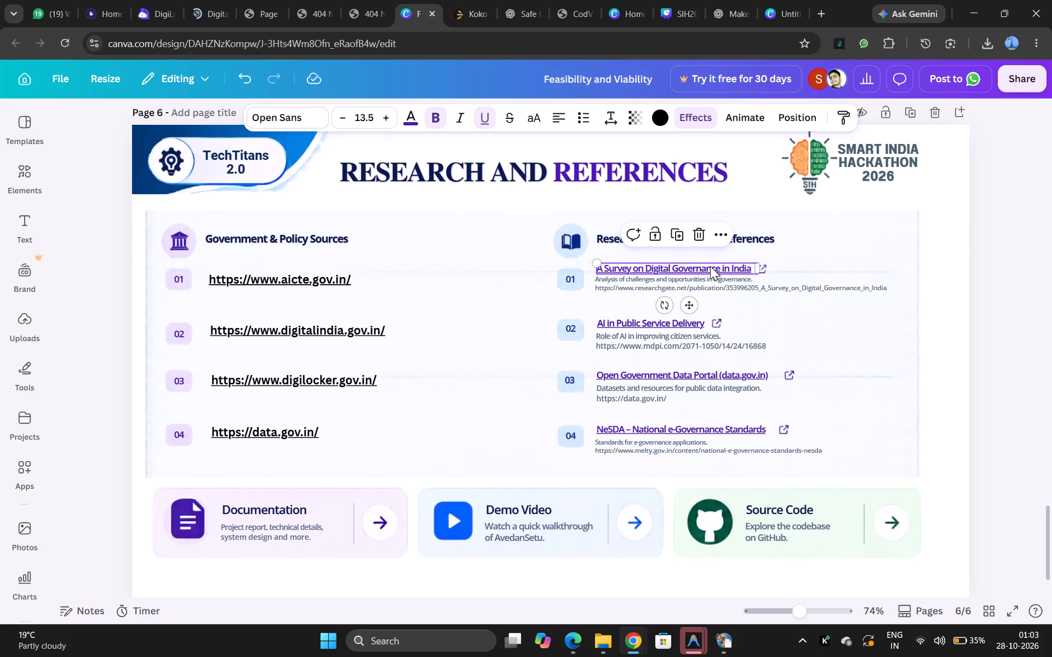
key("Delete")
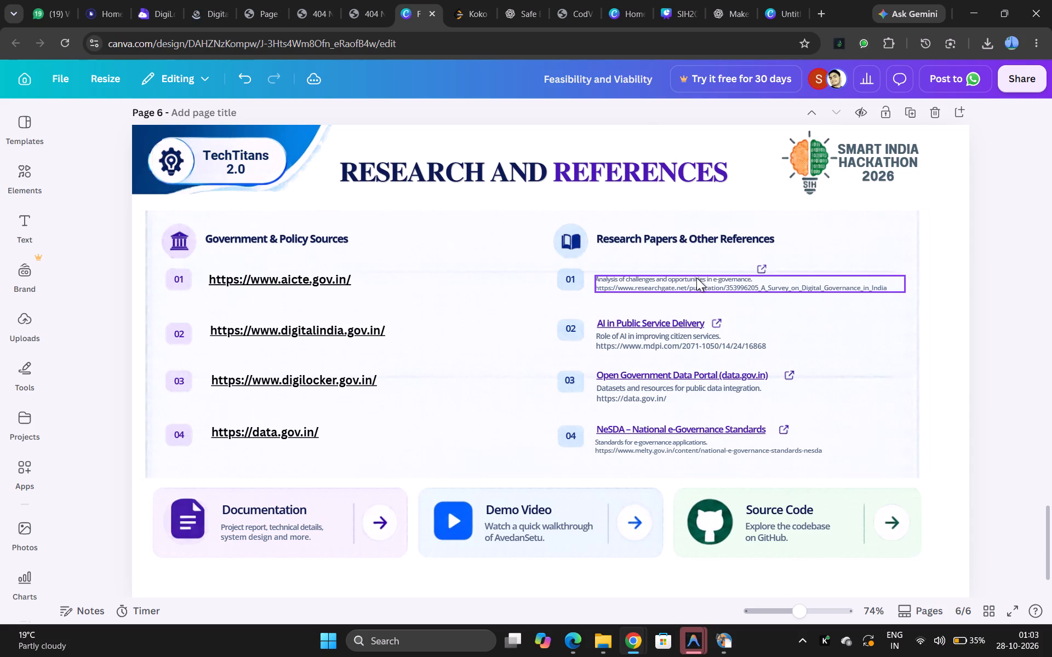
left_click(696, 278)
key("Delete")
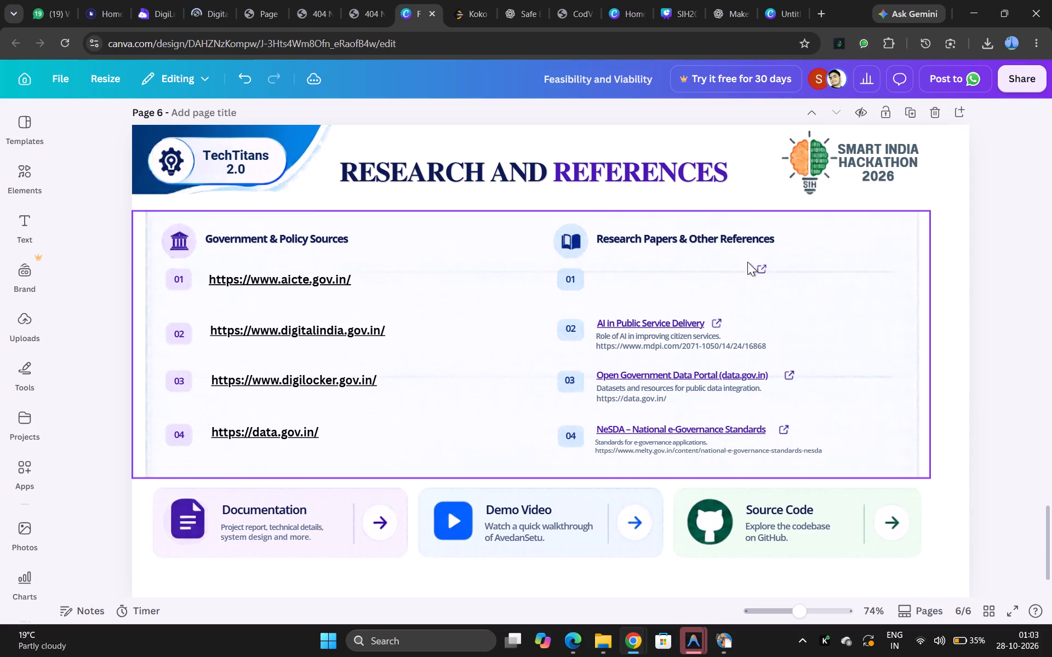
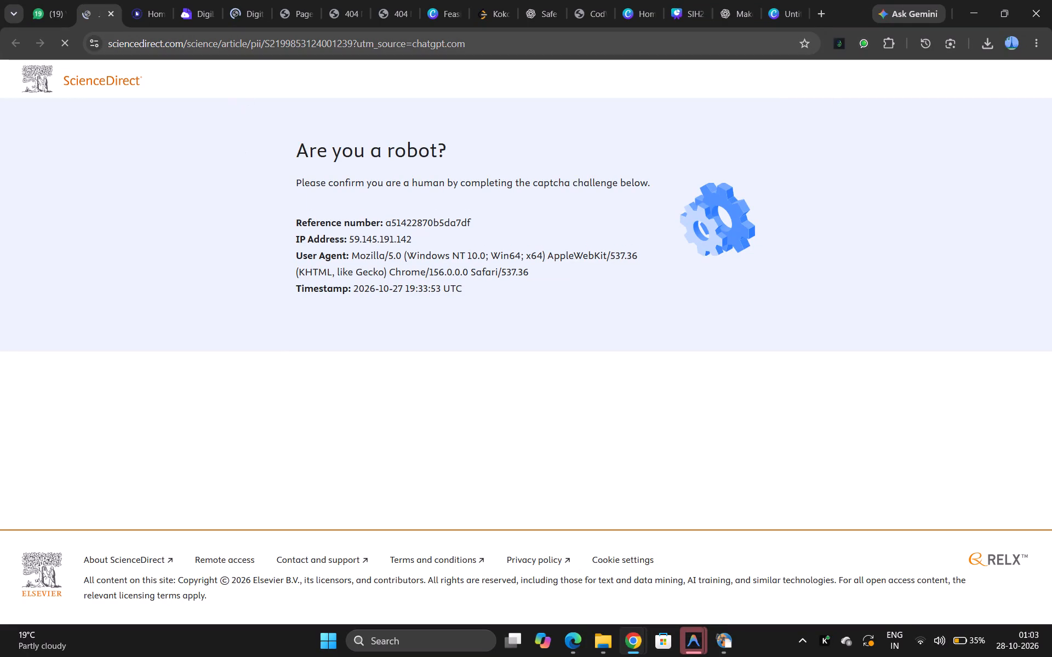
left_click_drag(352, 41, 208, 49)
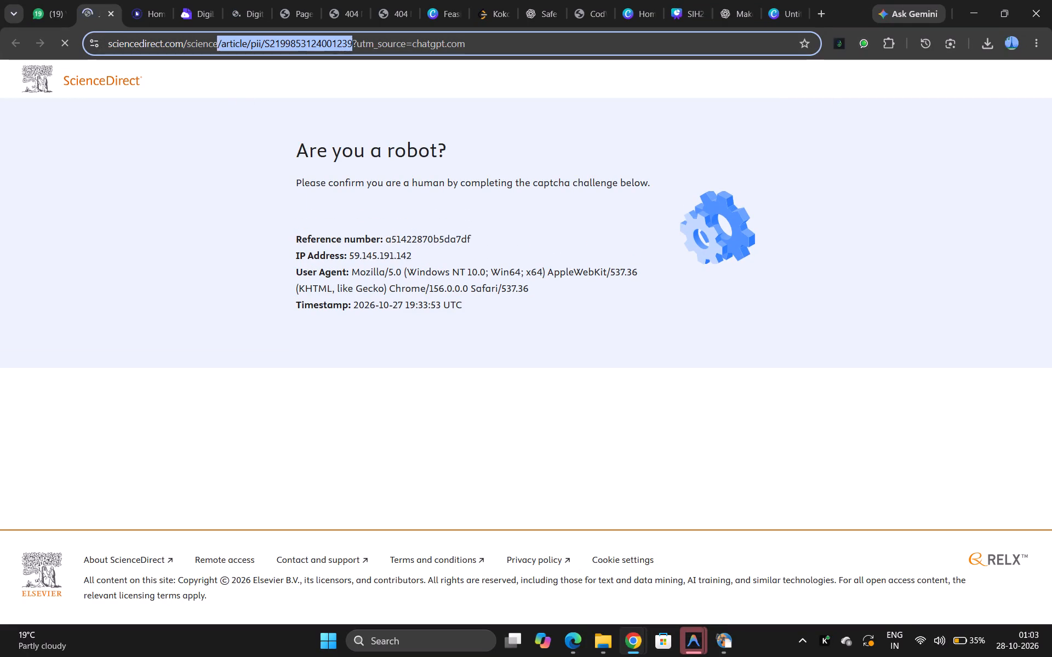
left_click_drag(208, 49, 99, 53)
key("ctrl+c")
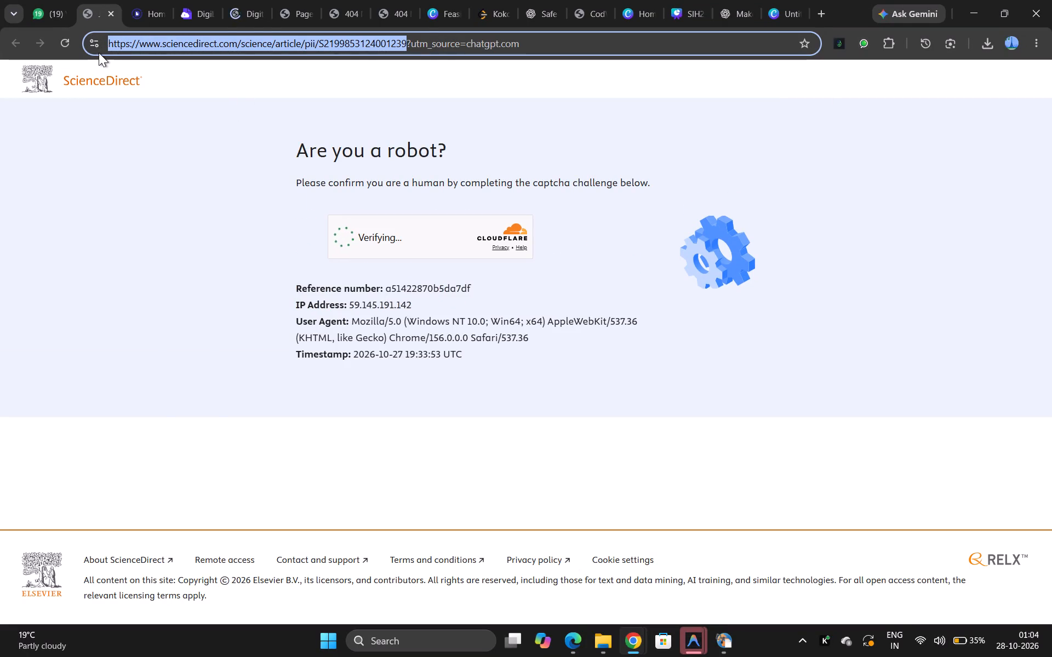
left_click(463, 49)
key("ctrl+a")
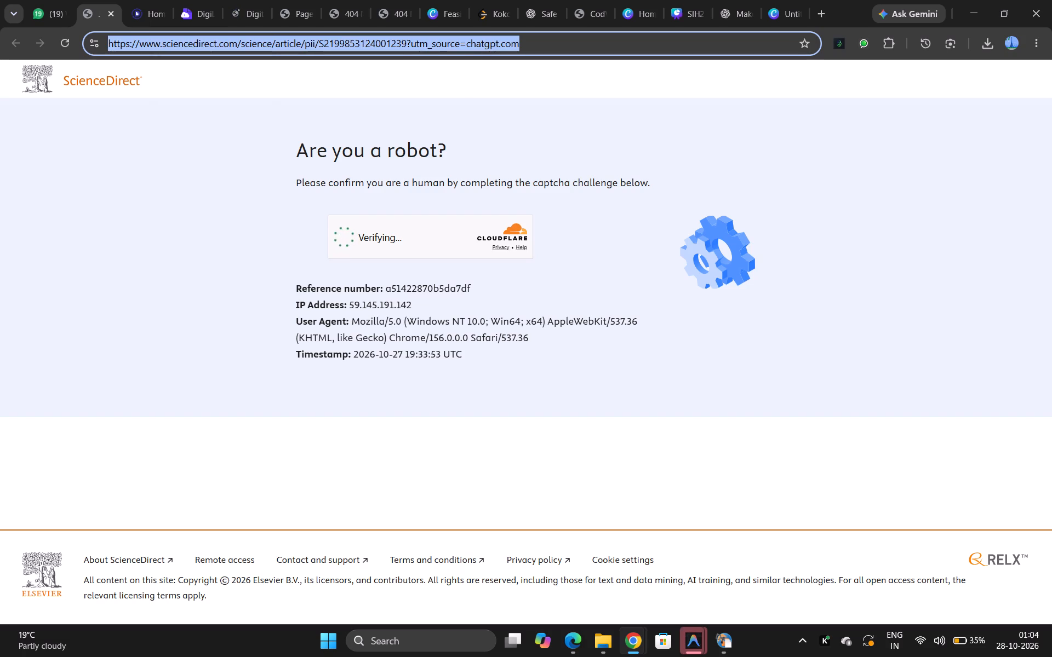
key("ctrl+v")
key("Return")
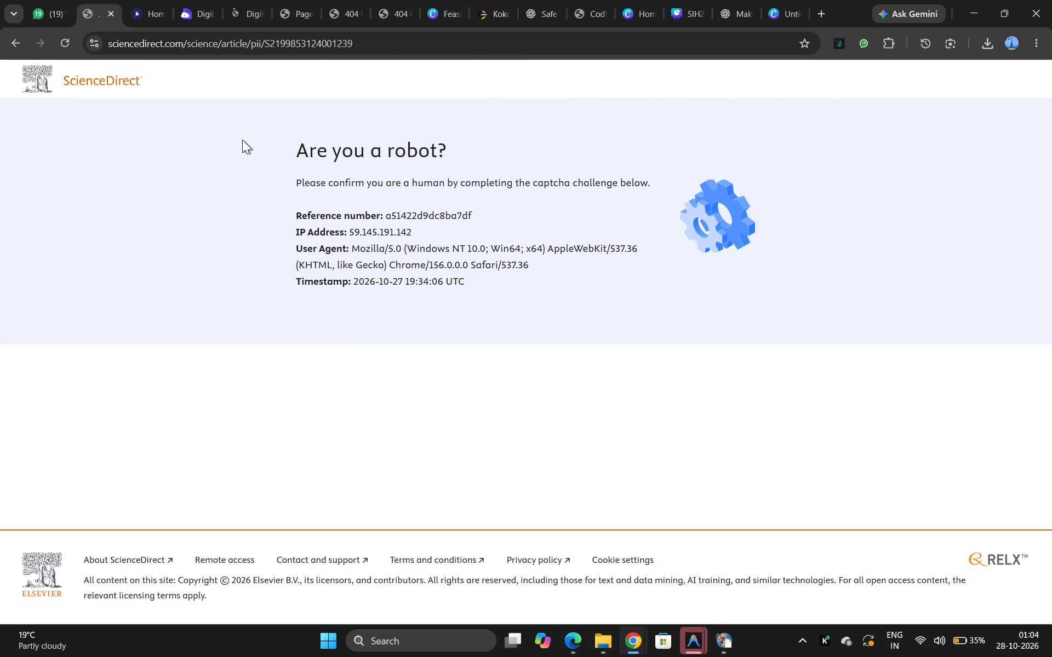
scroll(242, 140, "up", 2)
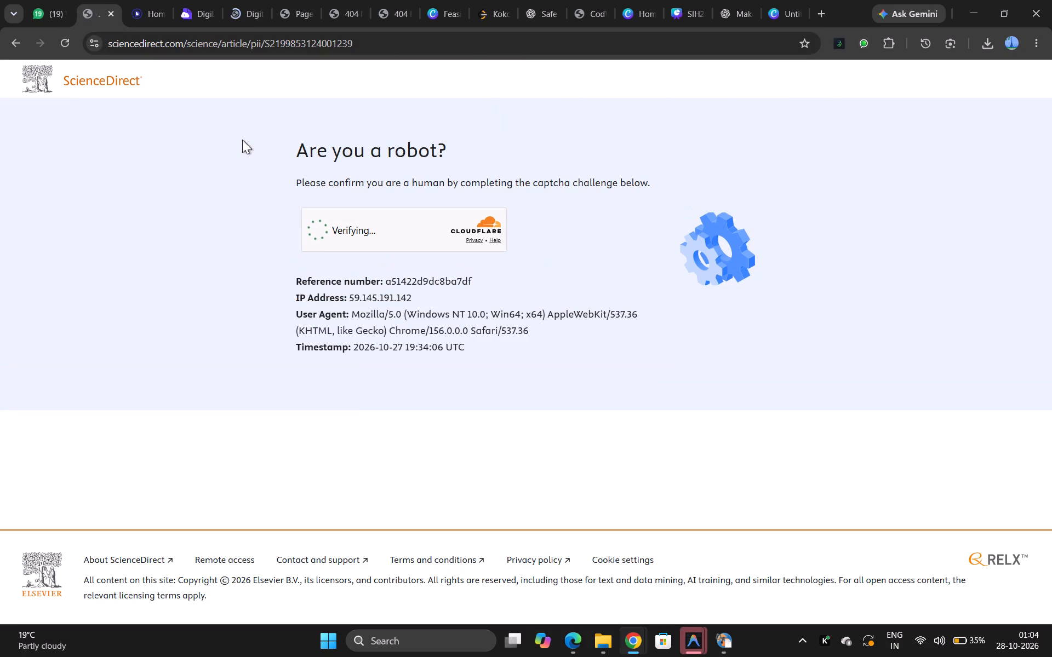
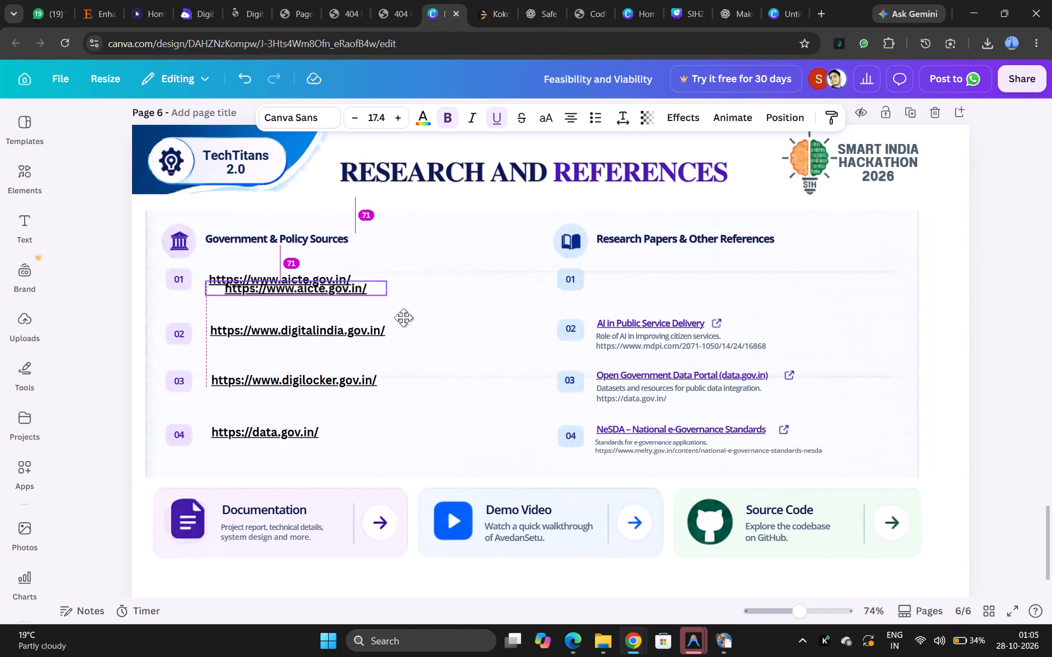
left_click_drag(403, 318, 693, 314)
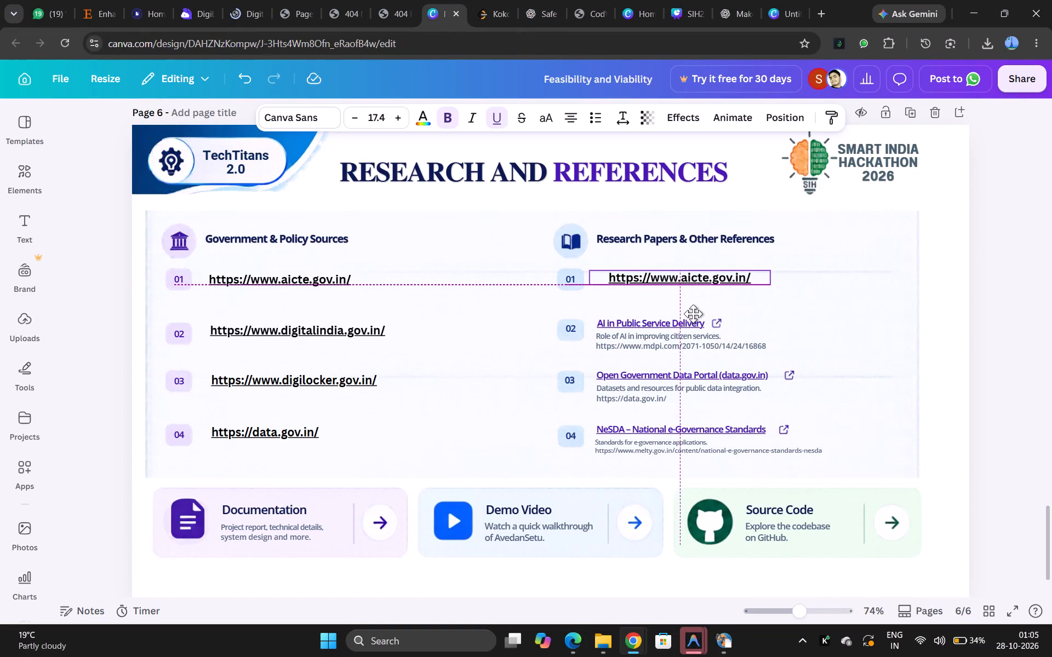
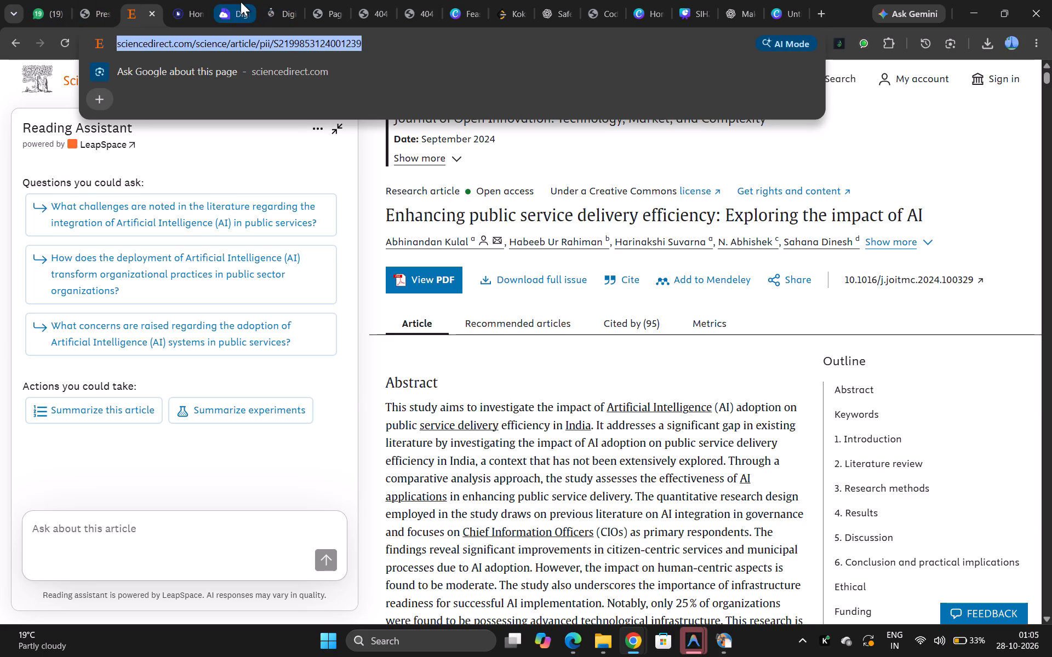
left_click(447, 1)
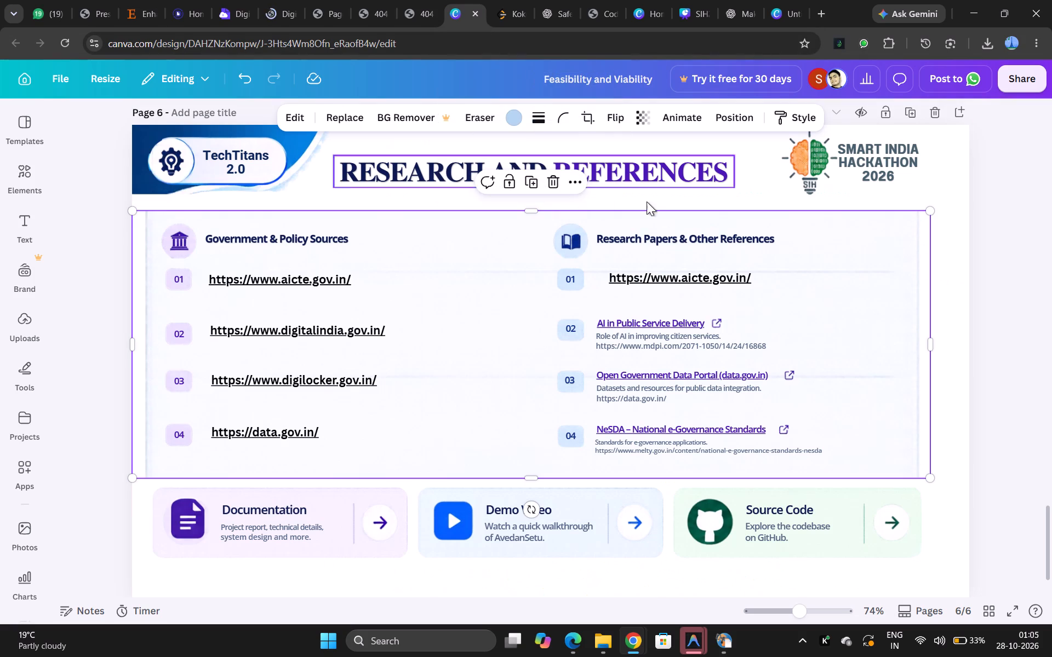
left_click(660, 273)
left_click(688, 243)
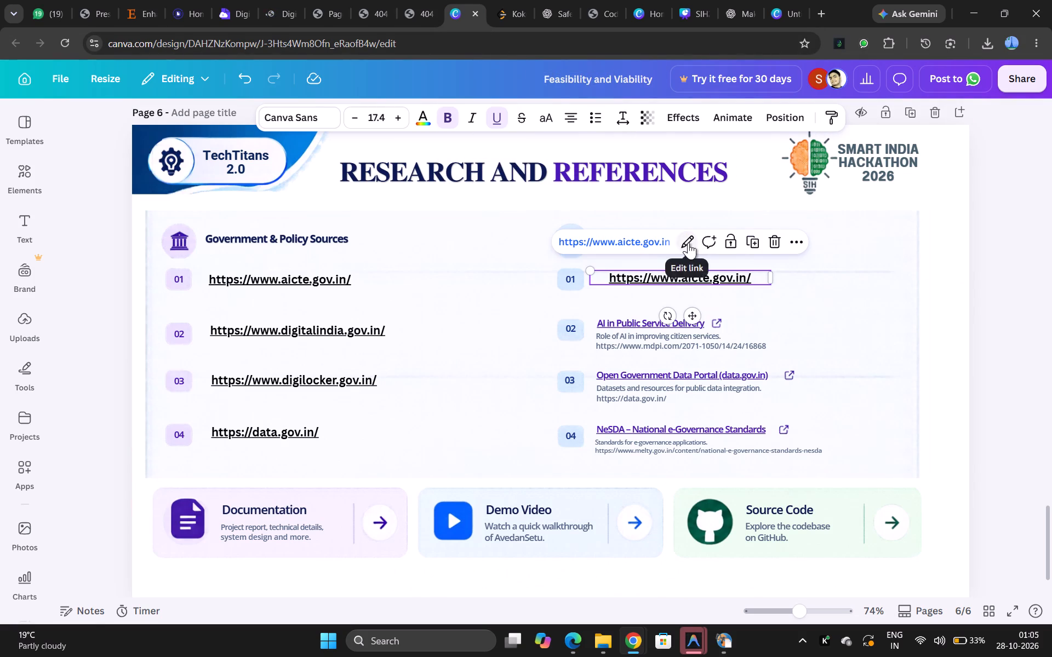
left_click(677, 299)
key("ctrl+a")
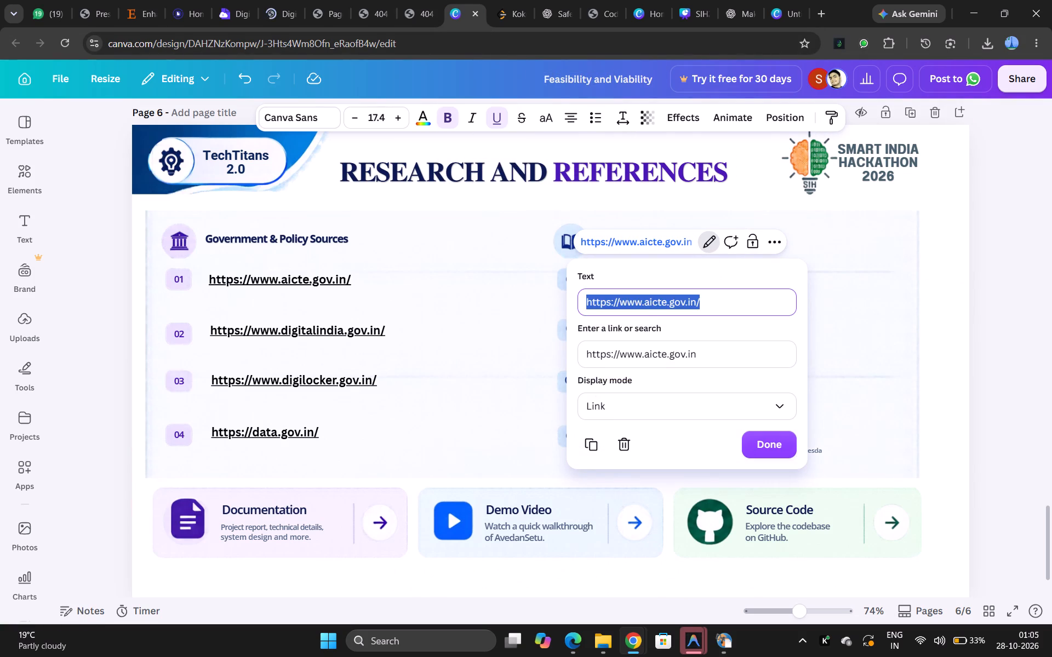
key("ctrl+v")
left_click(686, 355)
key("ctrl+a")
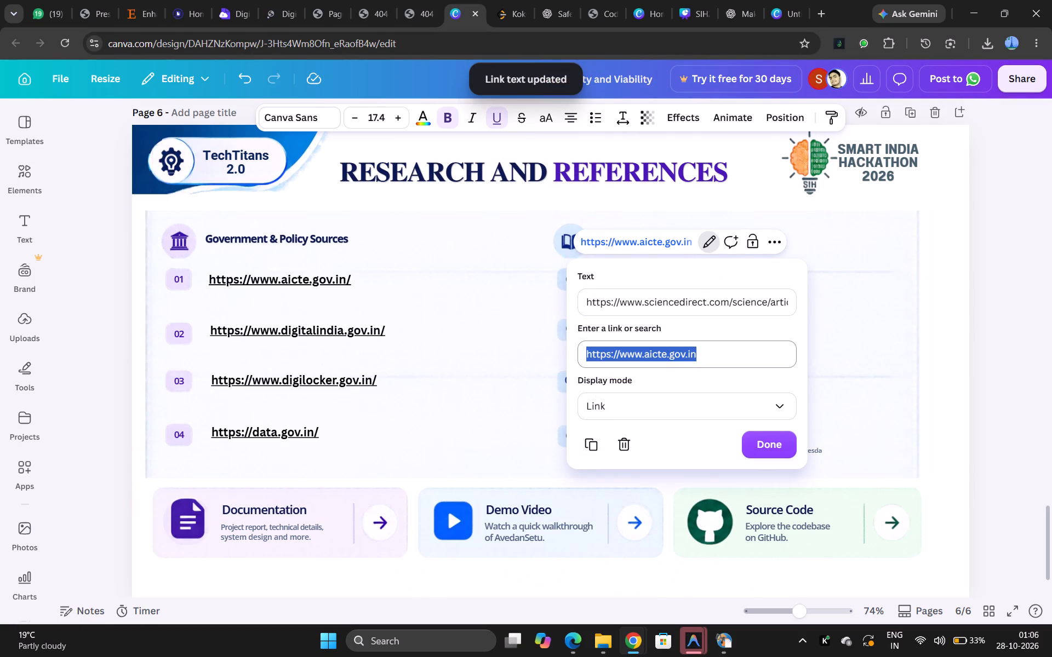
key("ctrl+v")
left_click(771, 439)
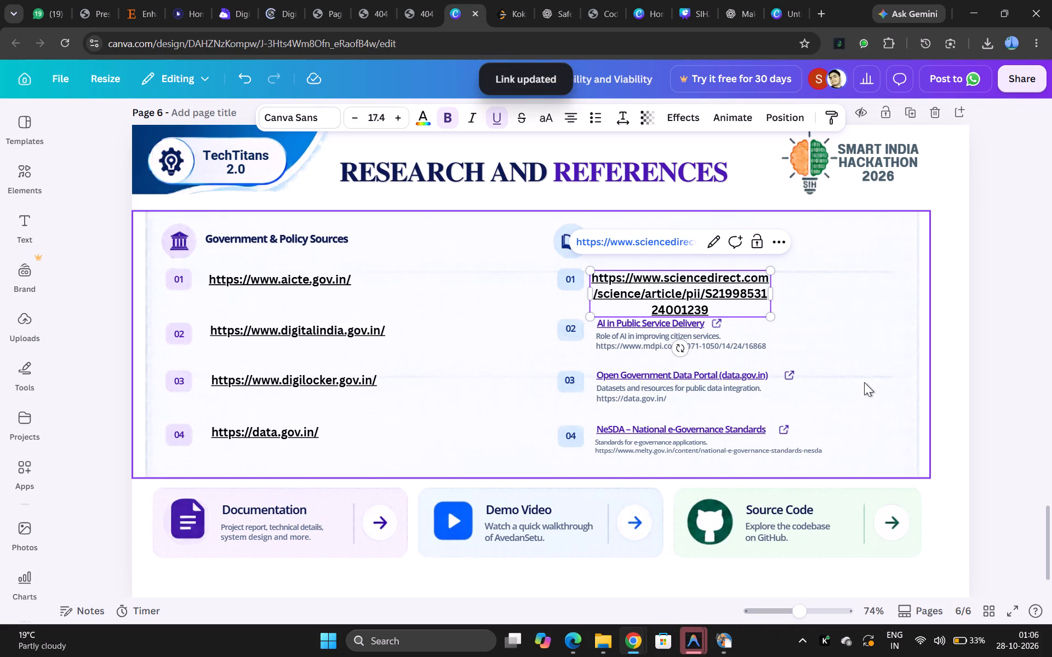
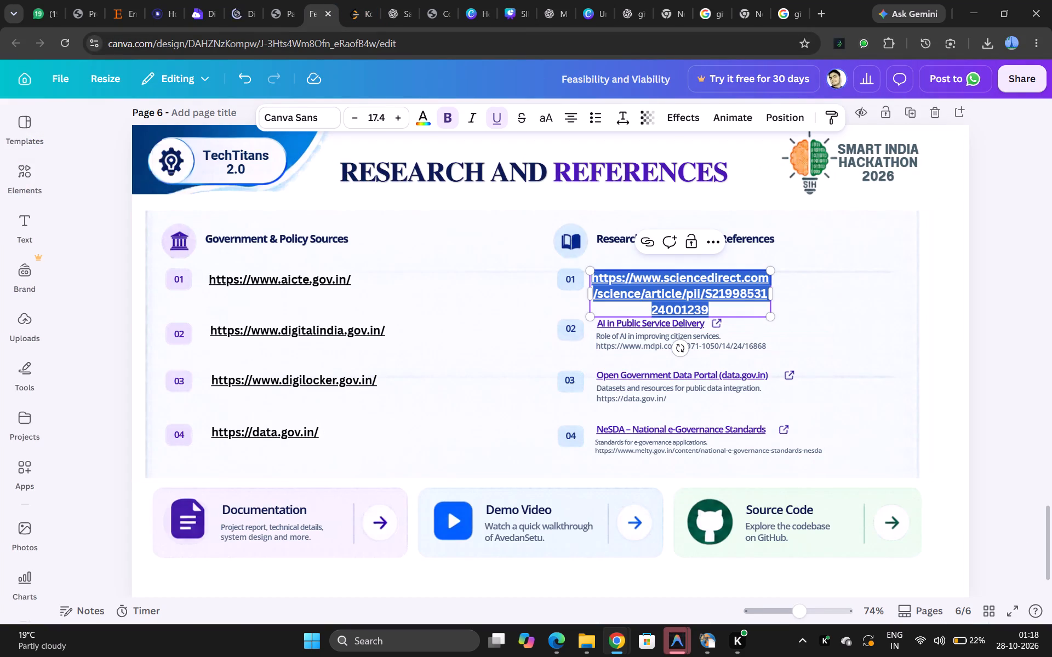
left_click(810, 289)
left_click(744, 283)
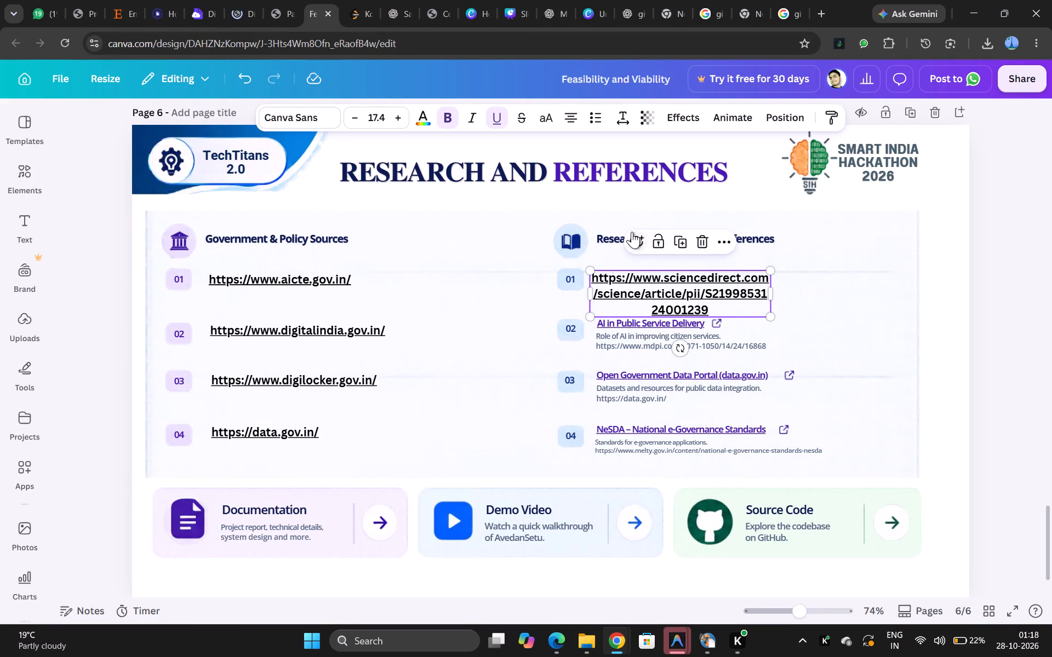
left_click(720, 244)
left_click(801, 249)
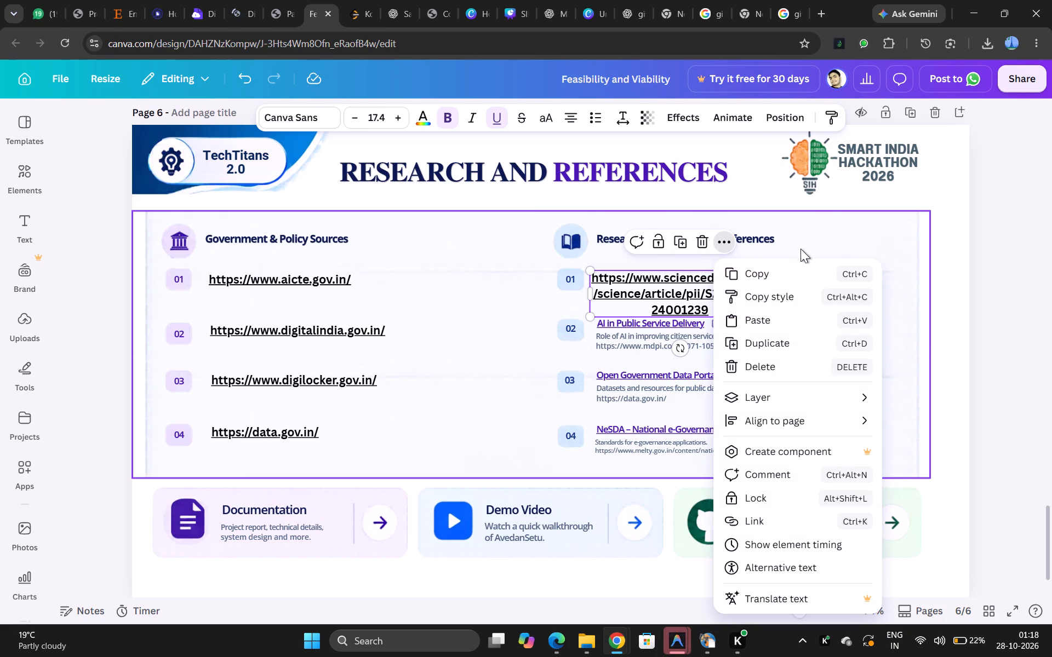
left_click(699, 293)
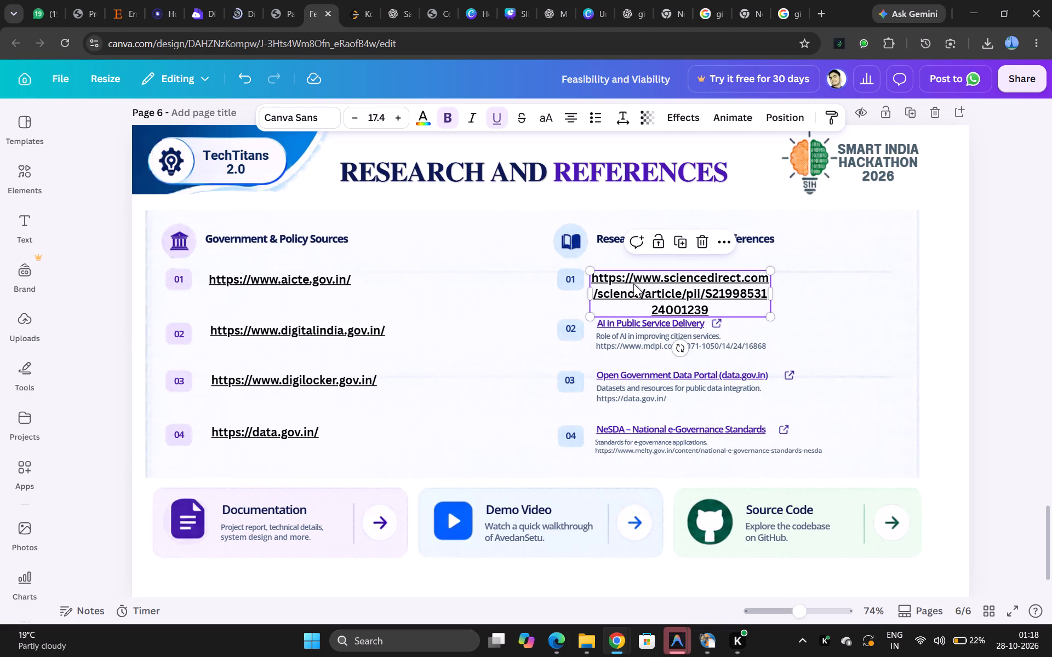
left_click(633, 284)
left_click(633, 284)
left_click(633, 284)
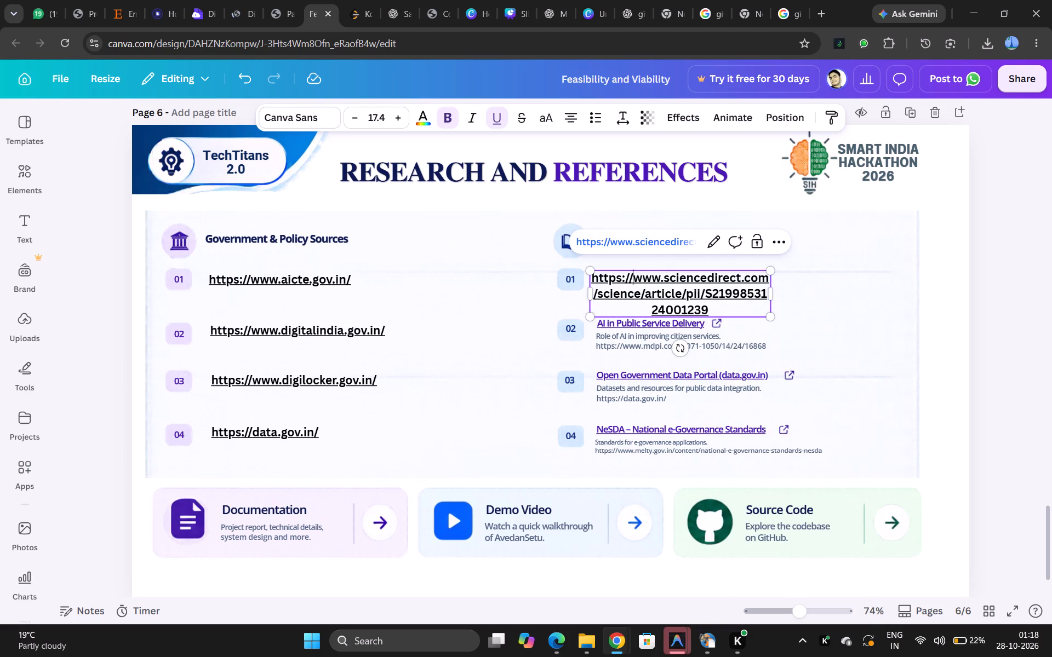
left_click(709, 244)
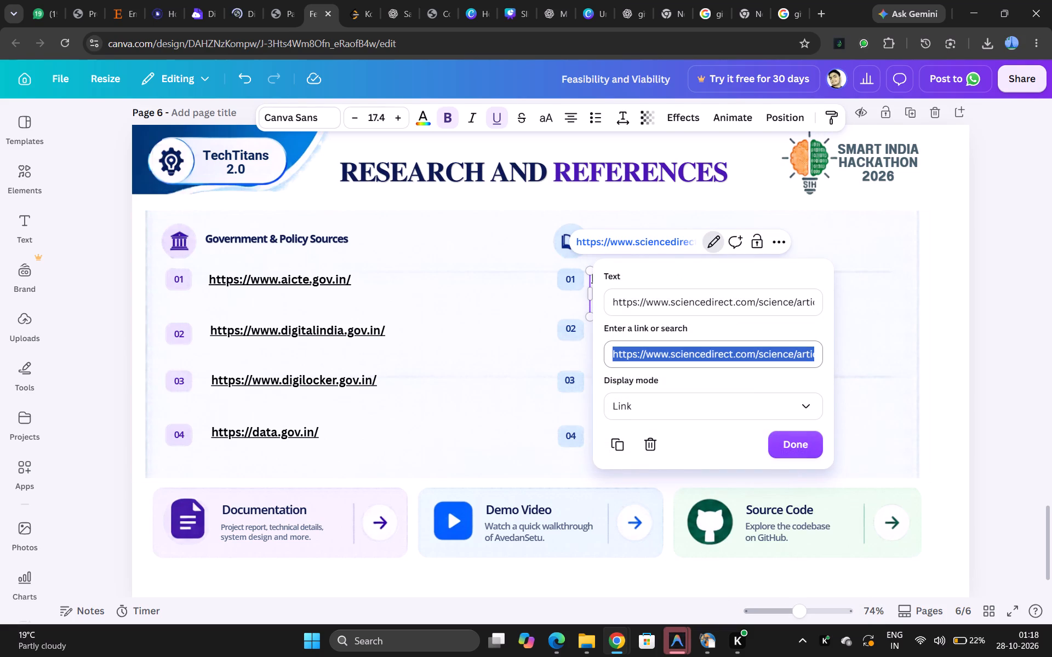
left_click(697, 308)
key("ctrl+a")
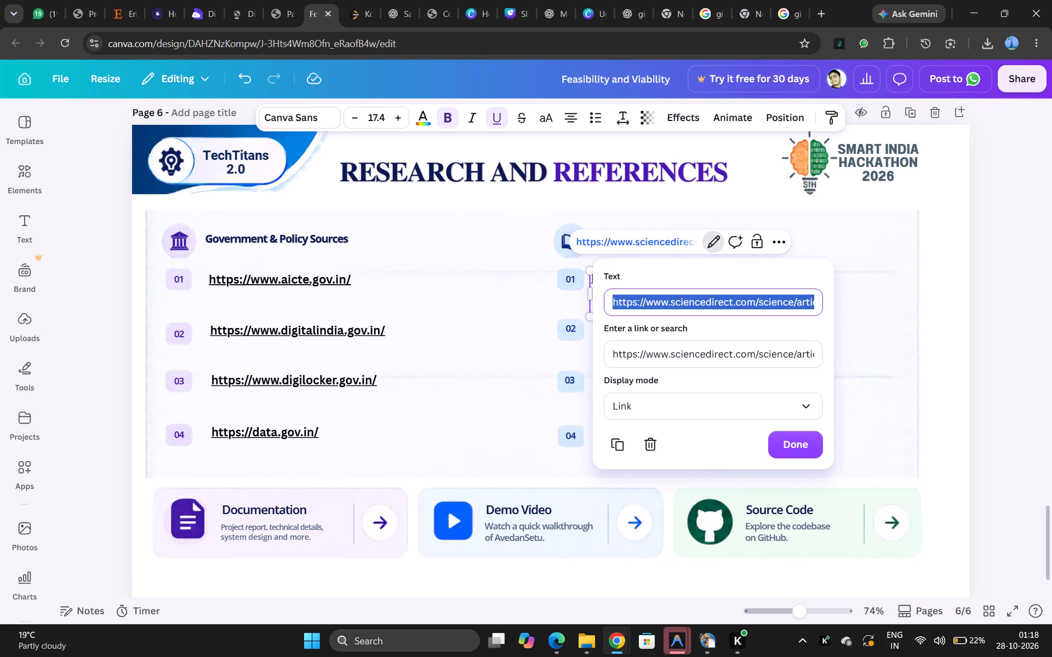
key("ctrl+v")
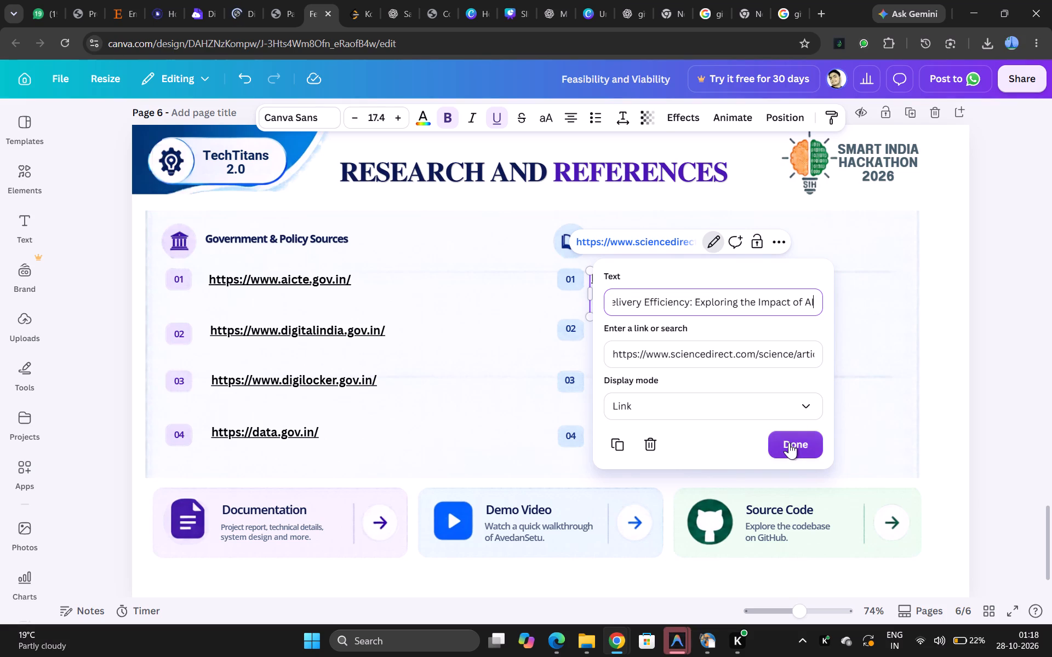
left_click(789, 442)
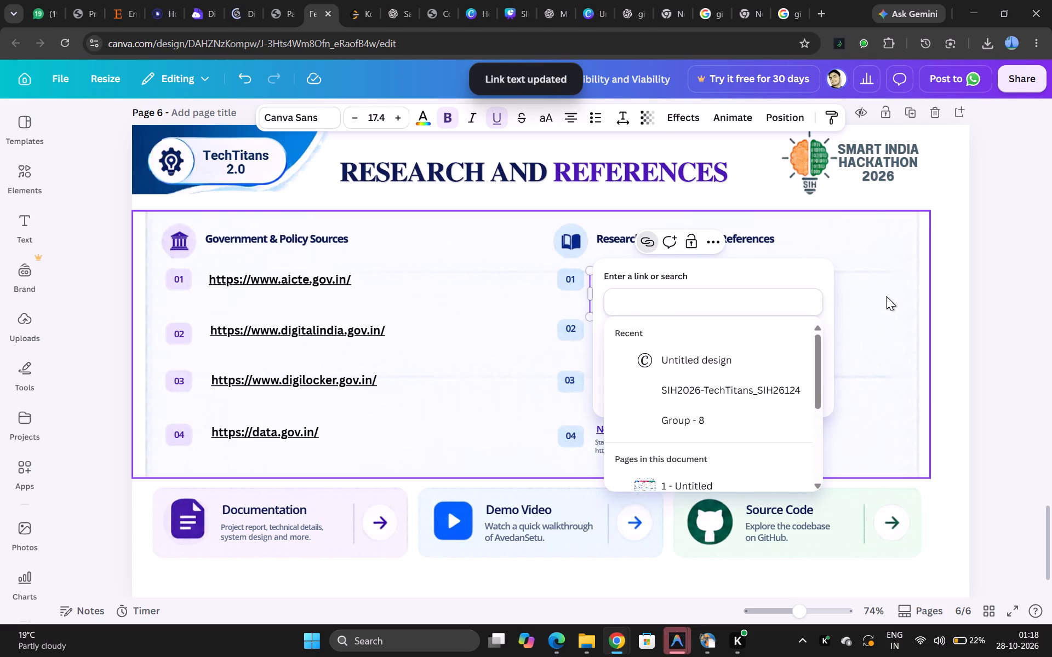
left_click(744, 300)
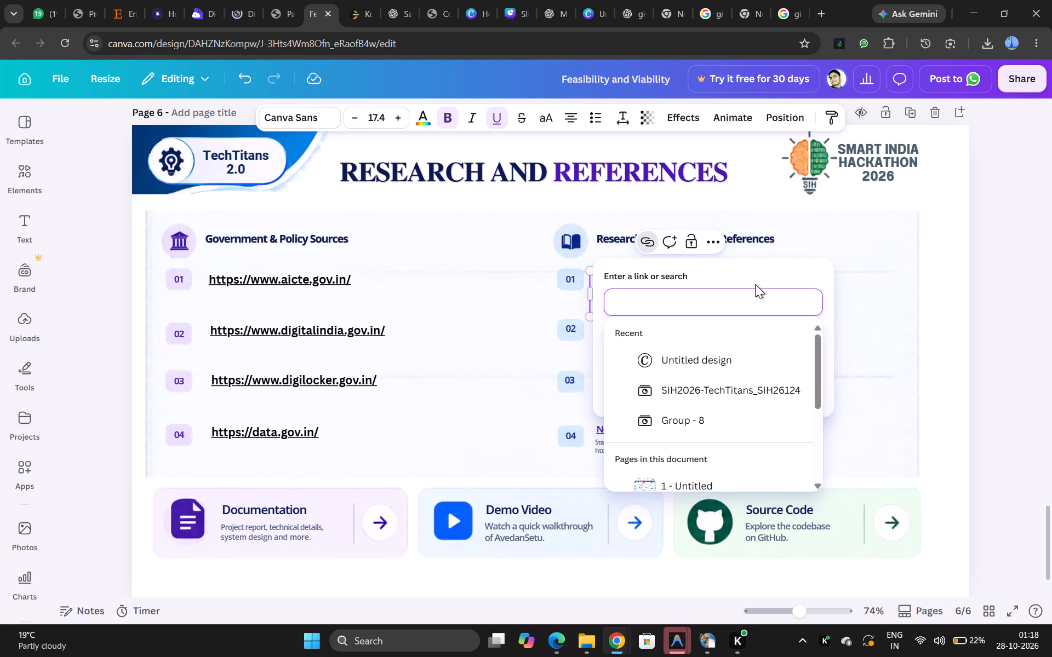
left_click(856, 281)
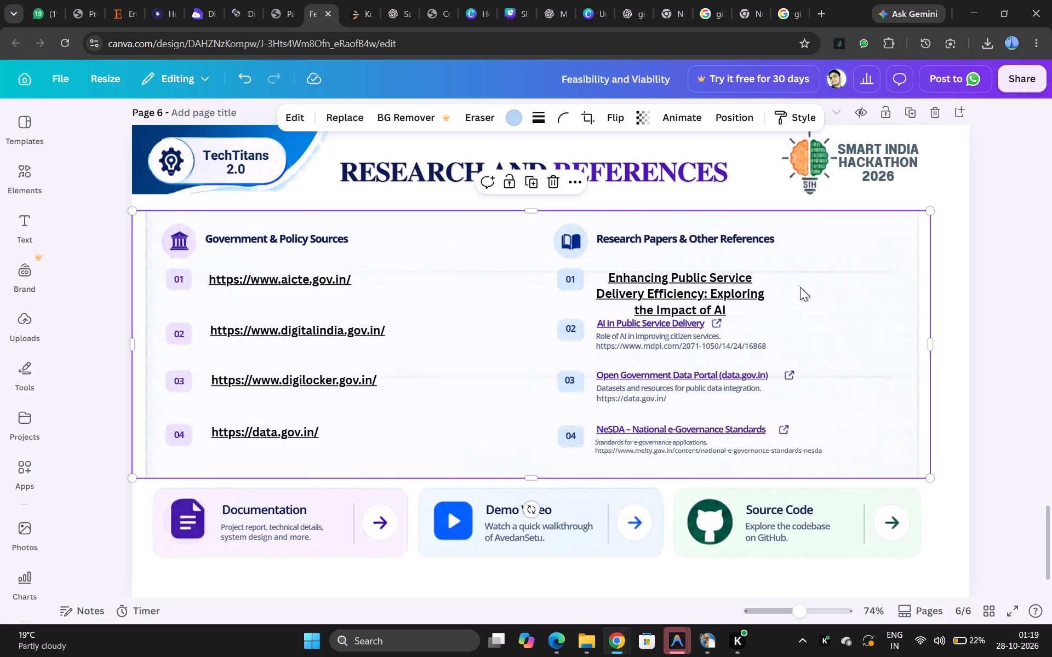
Shift the first research reference title slightly beside its 01 badge and widen its text box so the title fits on two lines.
left_click(707, 298)
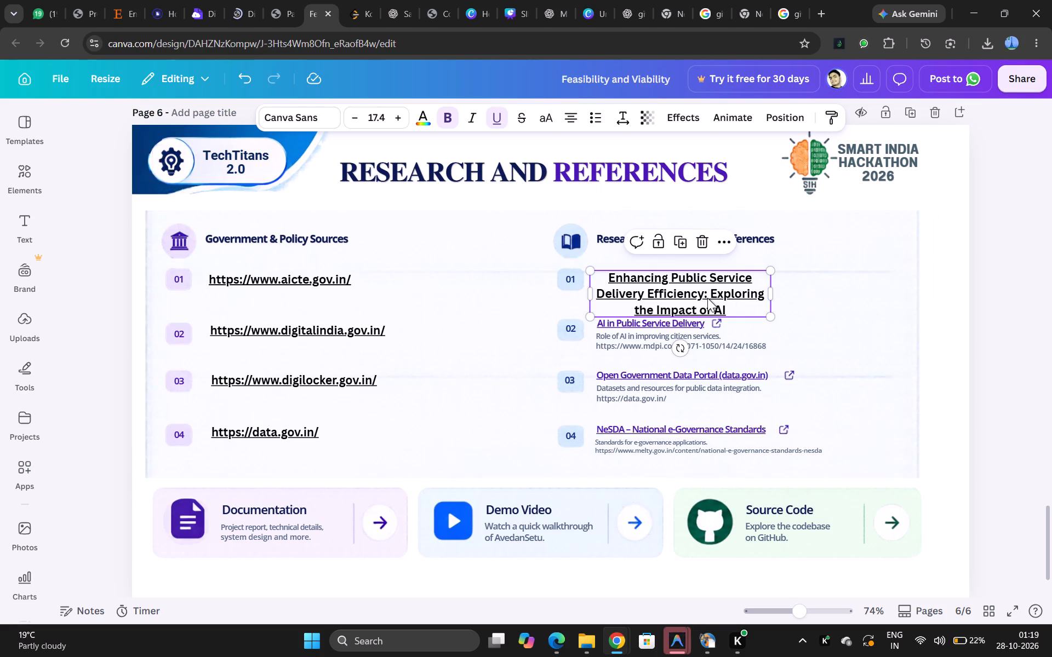
left_click_drag(770, 295, 801, 288)
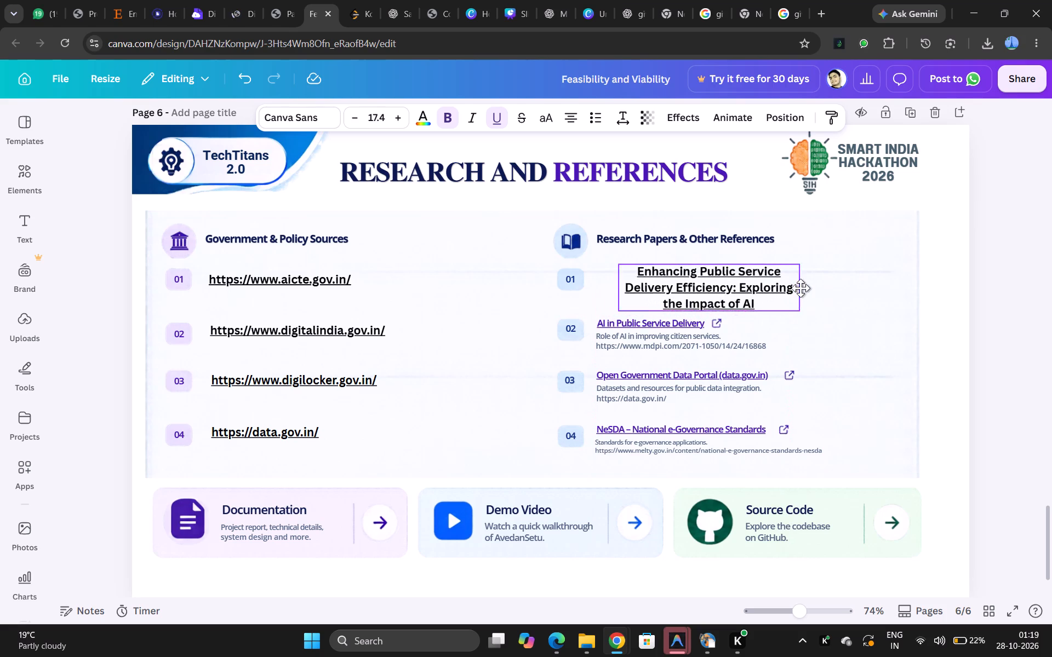
left_click_drag(801, 288, 780, 291)
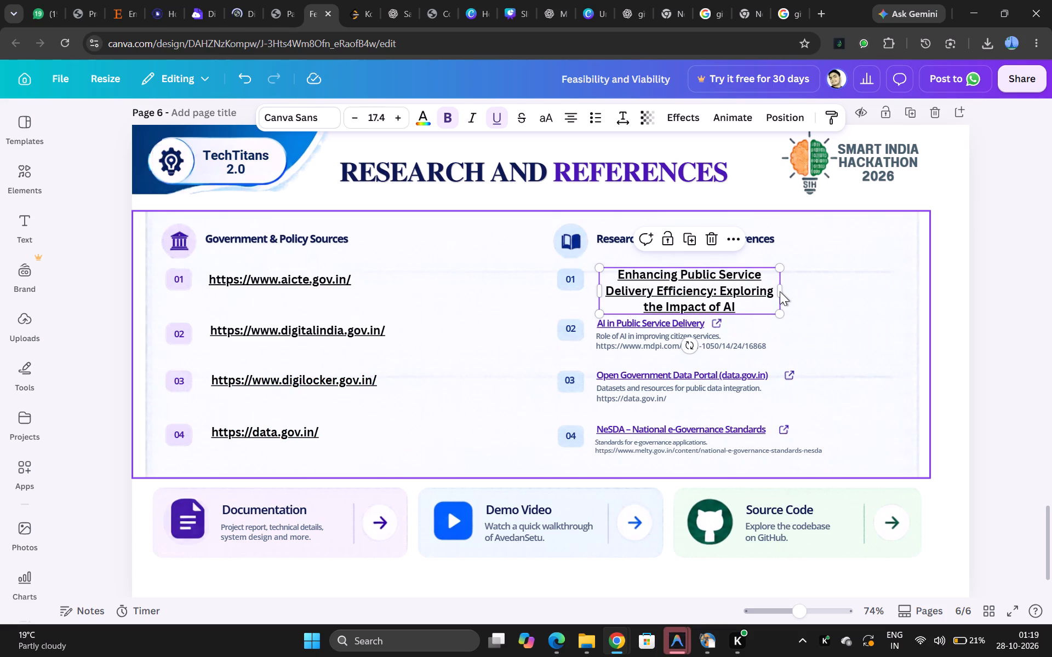
left_click_drag(784, 289, 881, 274)
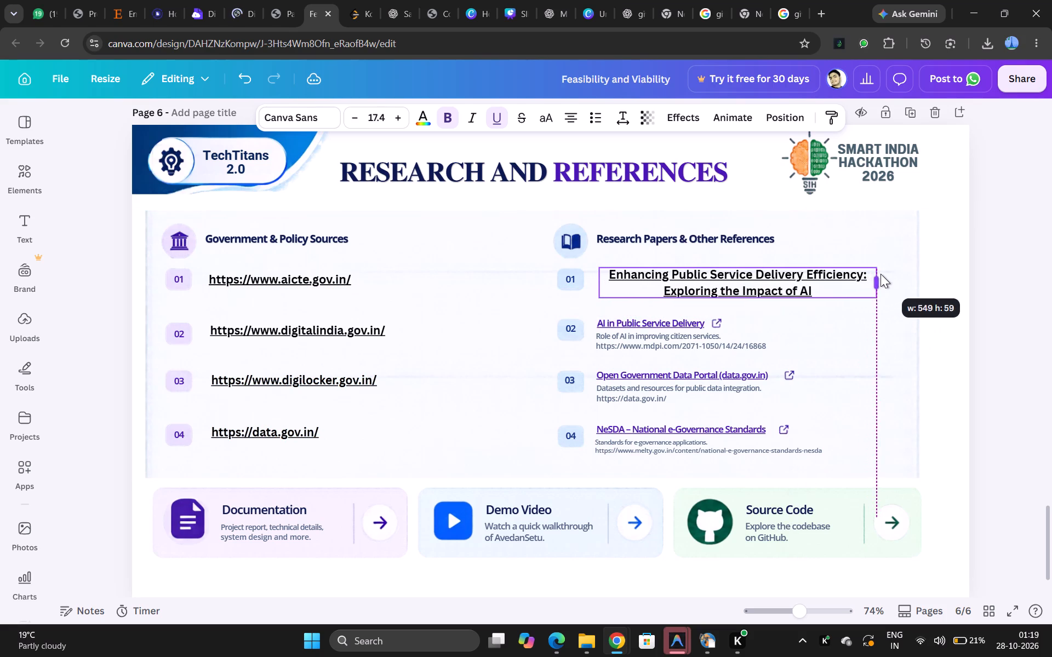
left_click_drag(881, 274, 892, 284)
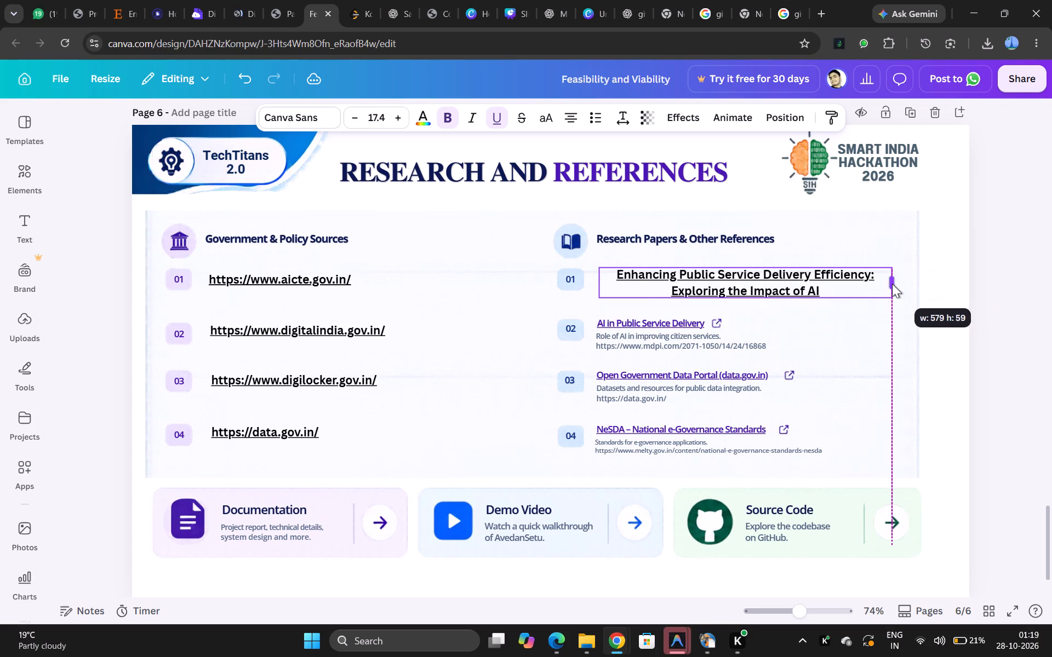
left_click_drag(892, 284, 780, 289)
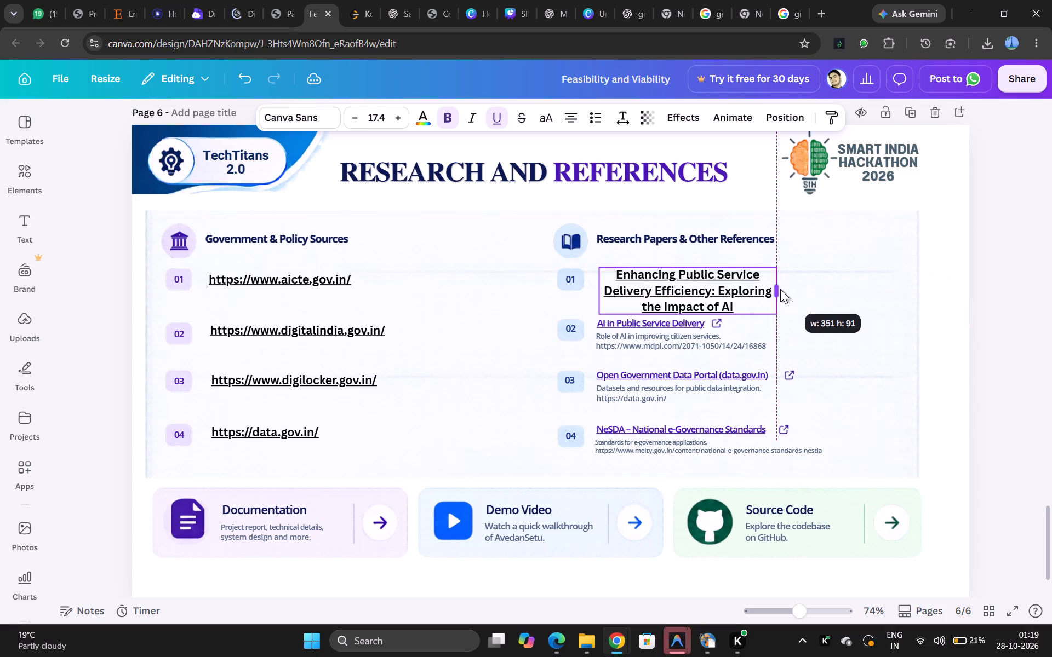
left_click_drag(780, 289, 812, 280)
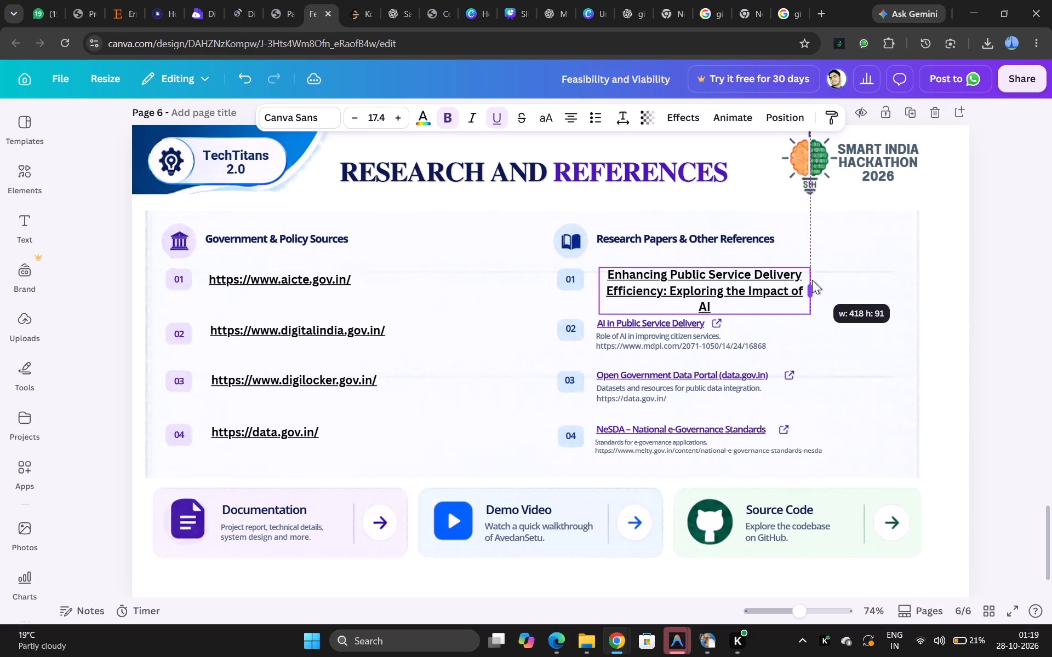
left_click_drag(812, 280, 820, 279)
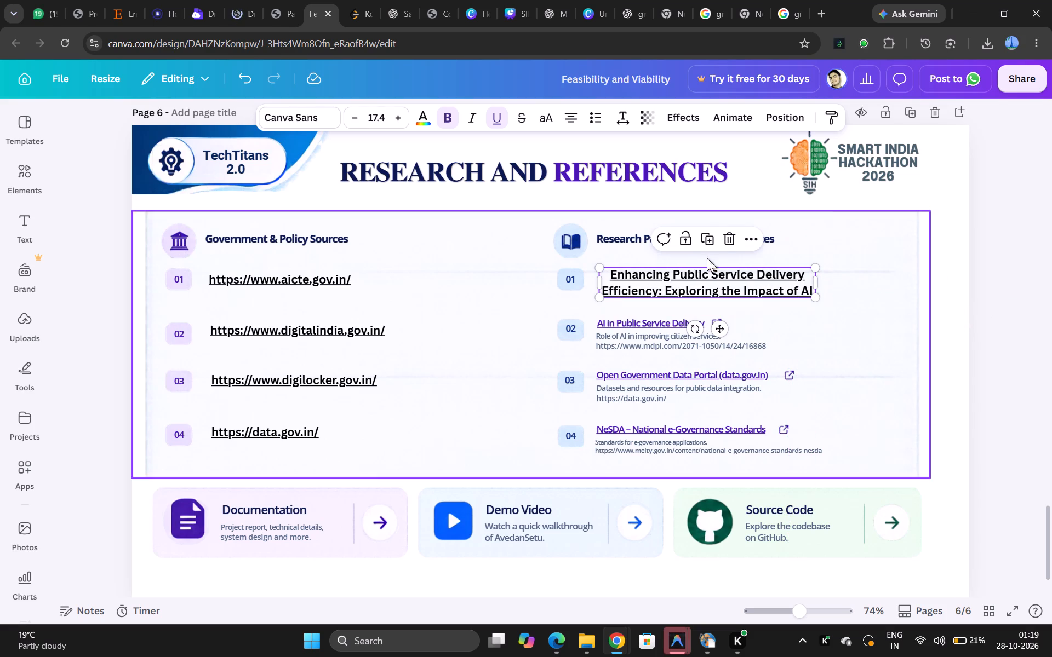
Check the link settings of the first research reference title, both for the text box and for its selected text.
left_click(756, 240)
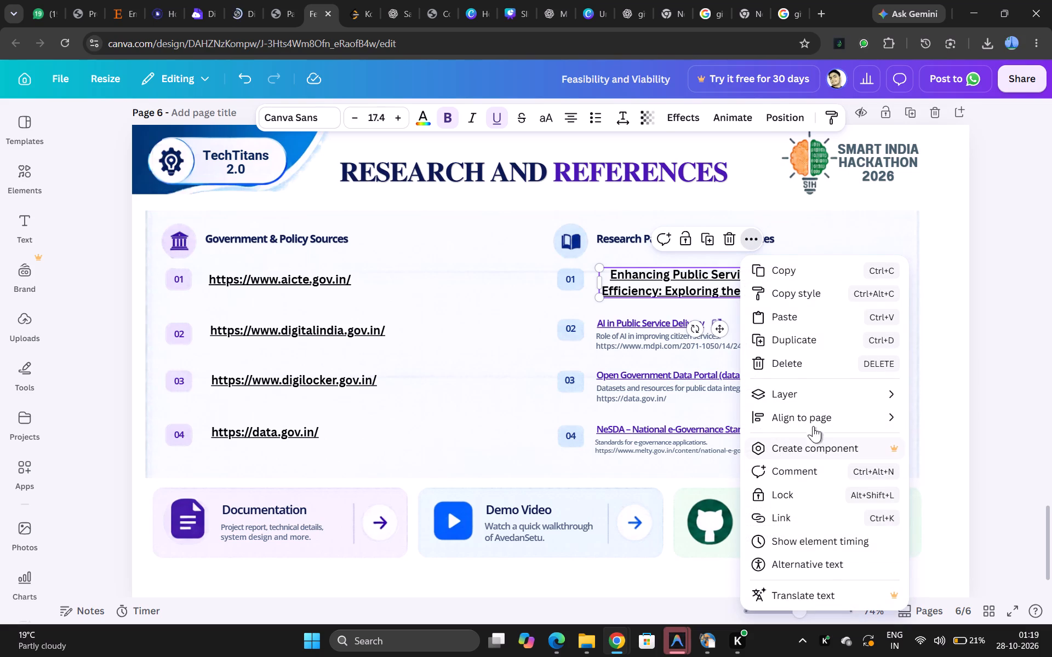
left_click(802, 514)
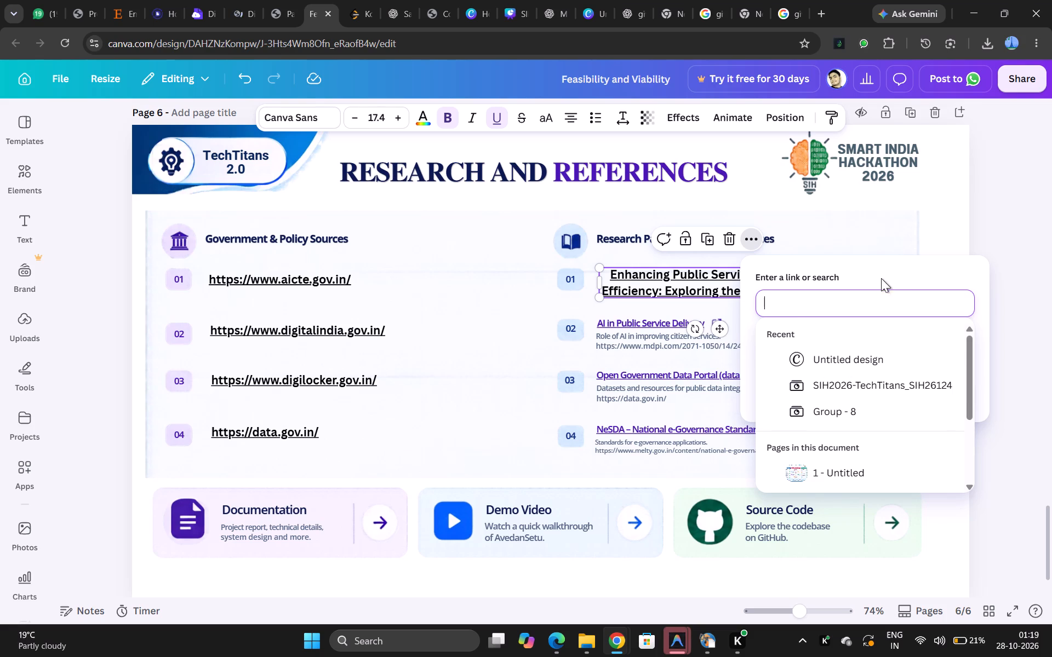
left_click(719, 292)
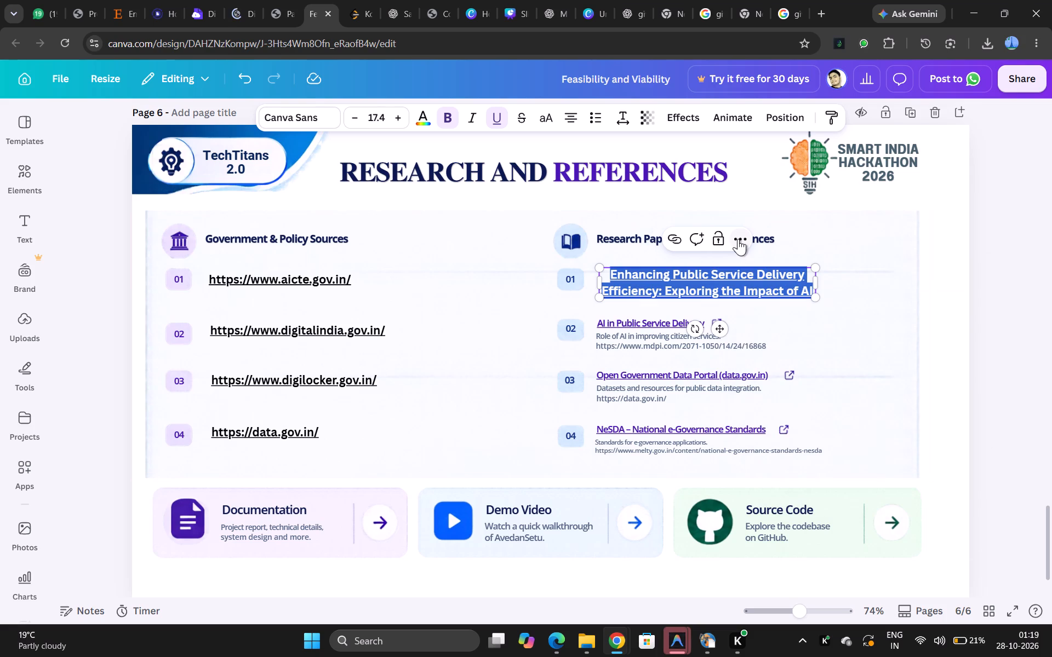
left_click(738, 238)
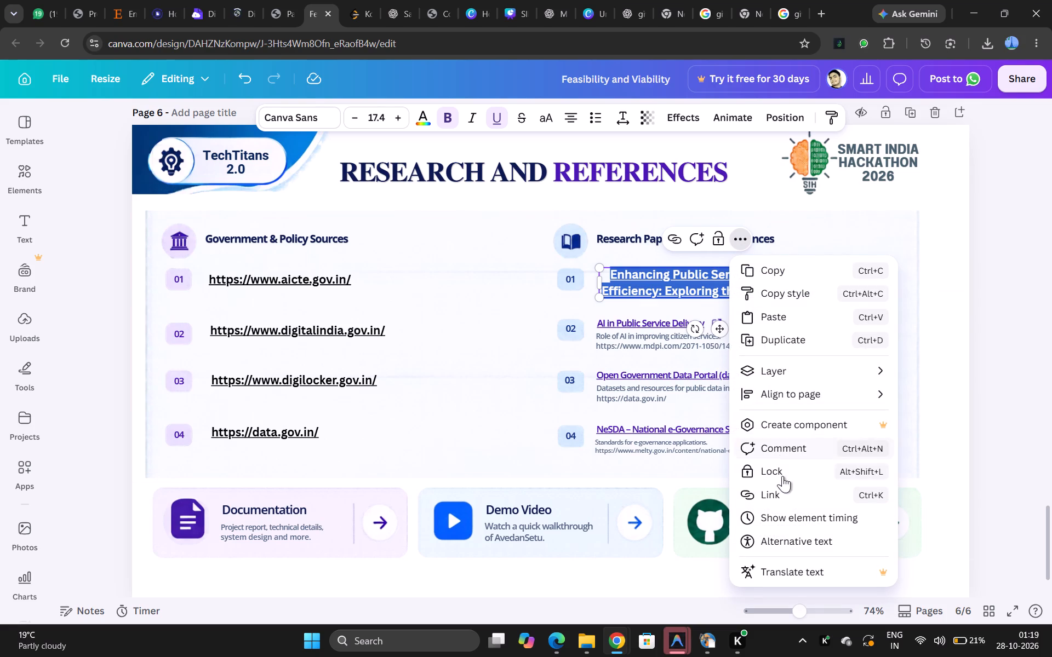
scroll(782, 491, "down", 1)
left_click(917, 292)
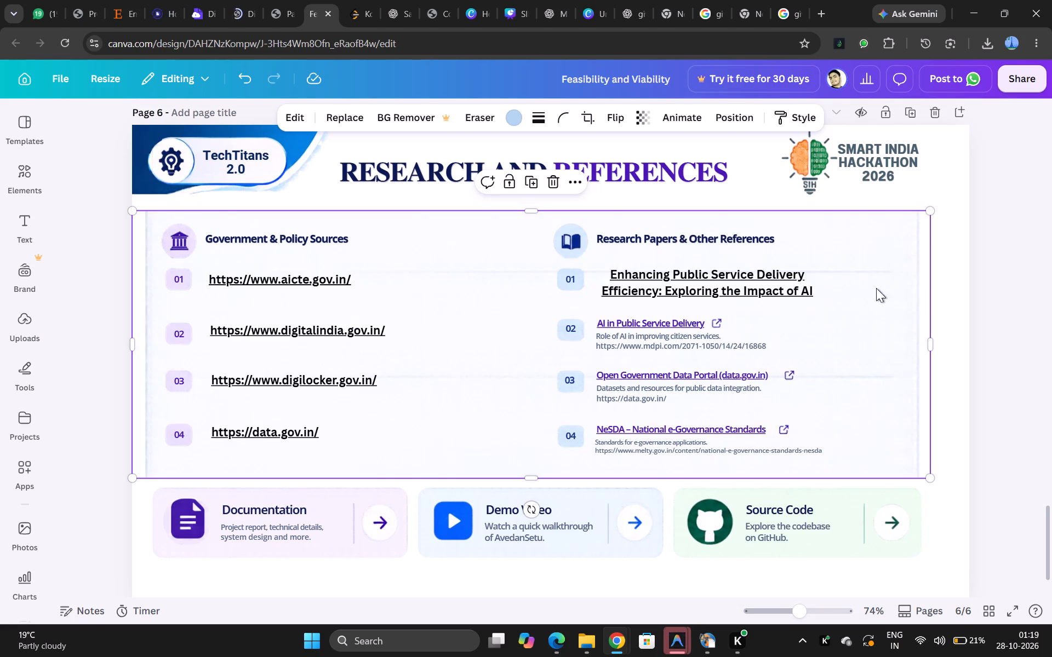
left_click(769, 280)
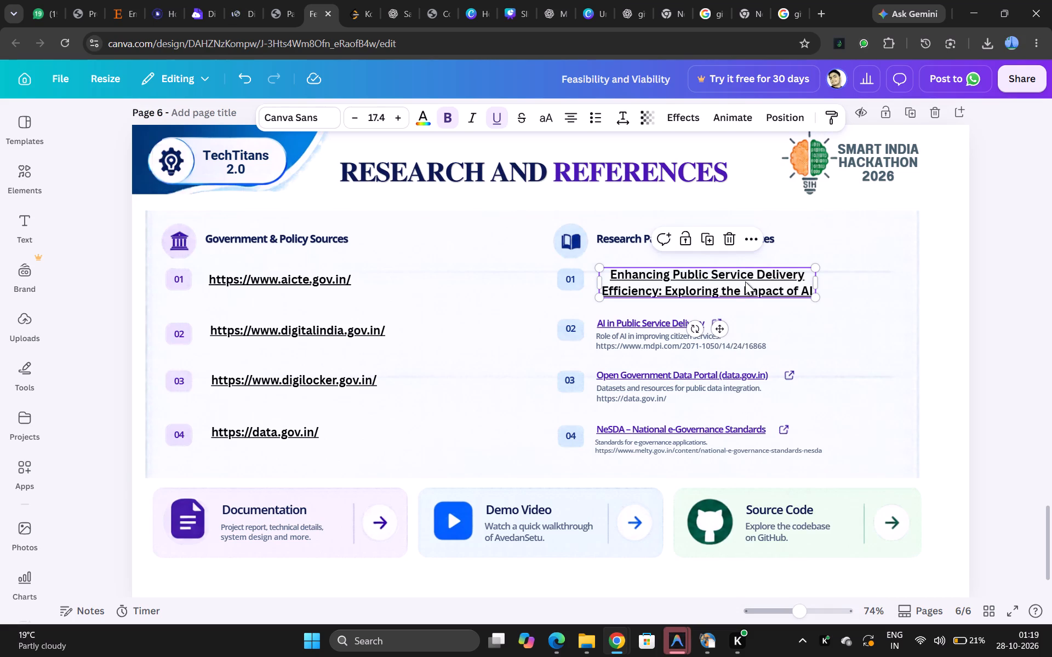
left_click(732, 286, "ctrl")
left_click(837, 257)
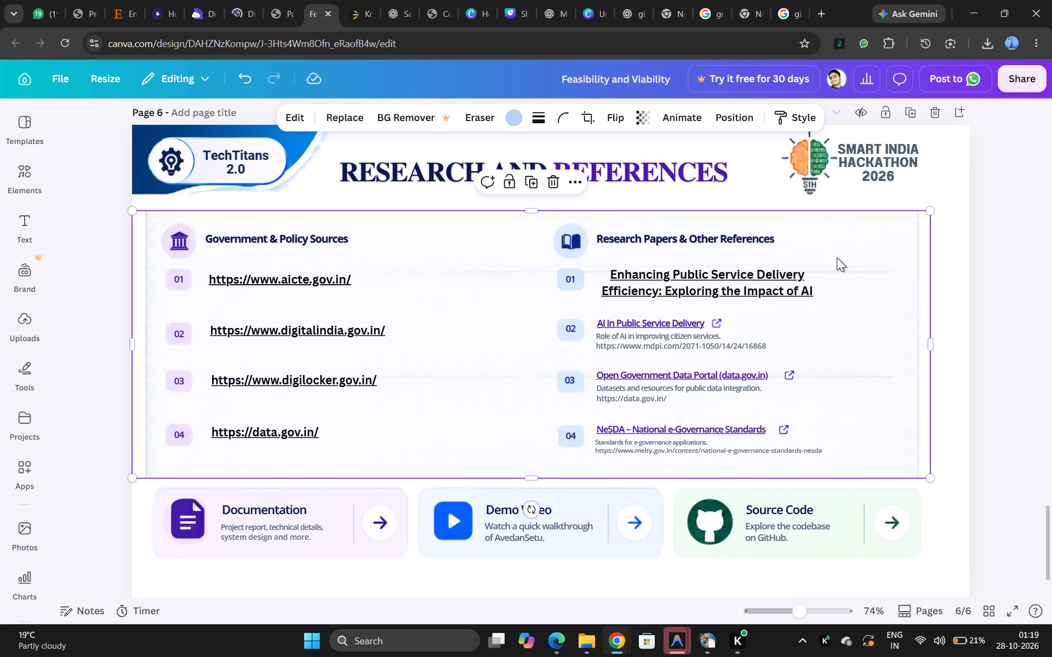
left_click(720, 274, "ctrl")
left_click(720, 274)
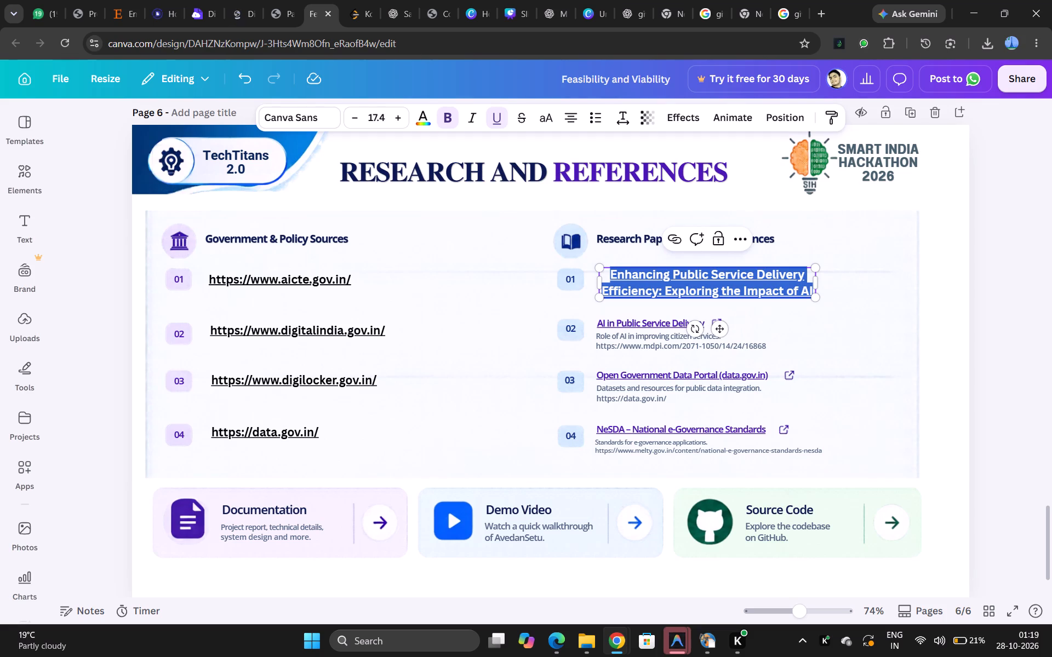
left_click(531, 274)
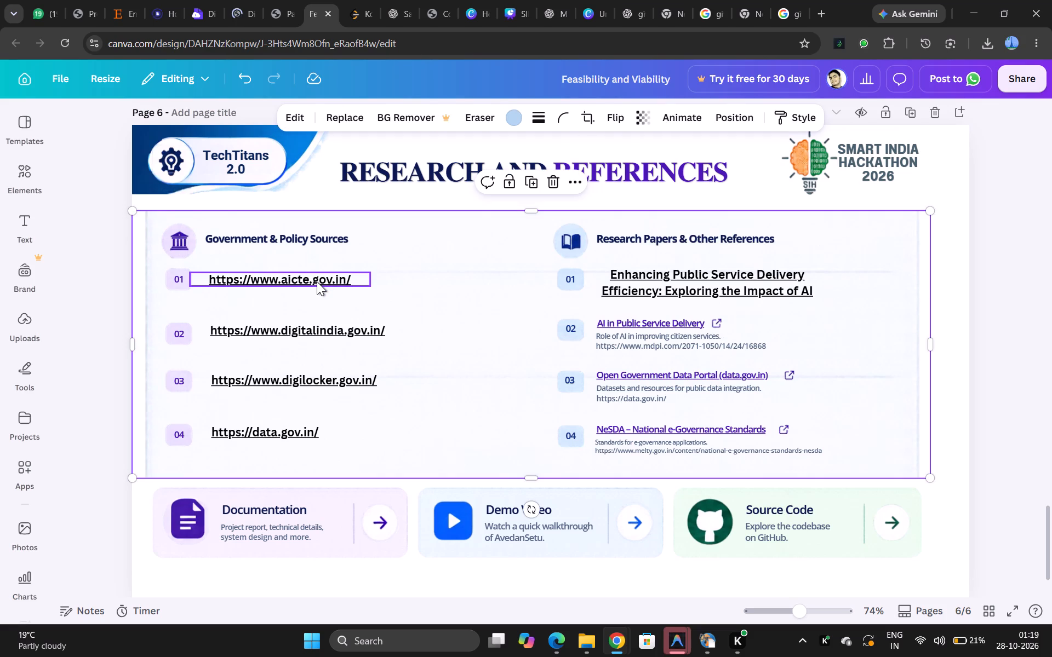
Test the aicte.gov.in link in Government & Policy Sources, close the opened site, and return to the design.
left_click(317, 281)
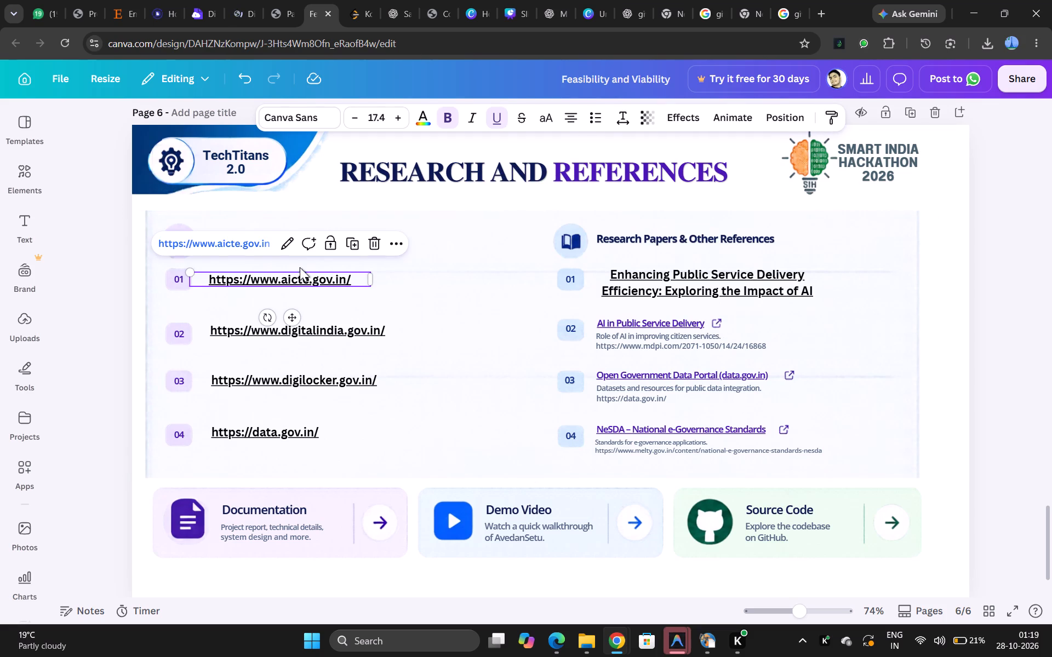
left_click(255, 244, "ctrl")
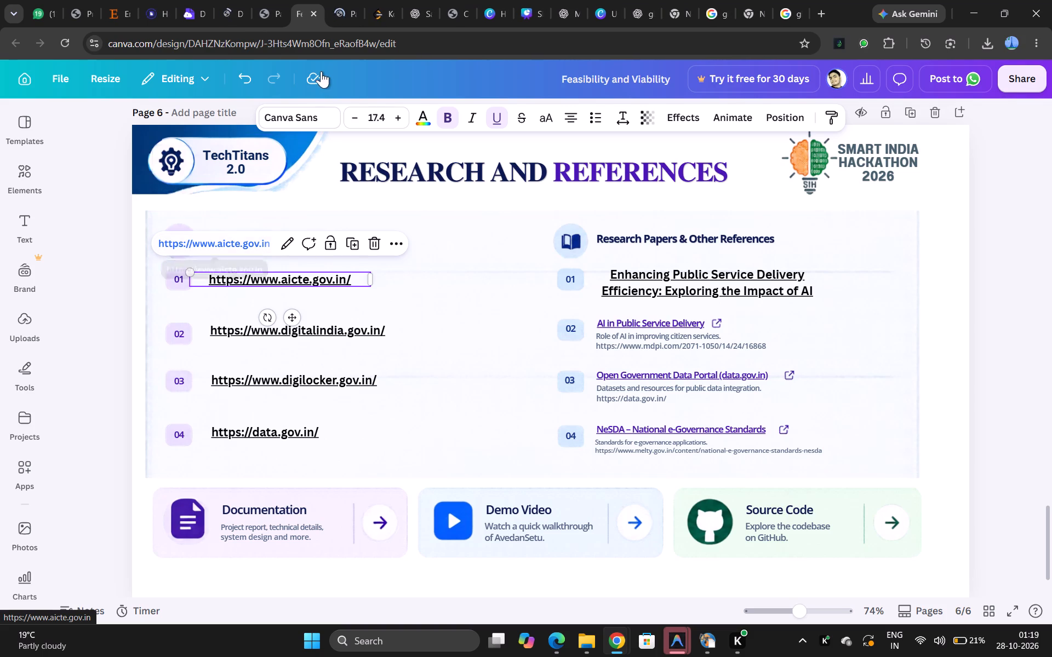
left_click(348, 11)
left_click(240, 20)
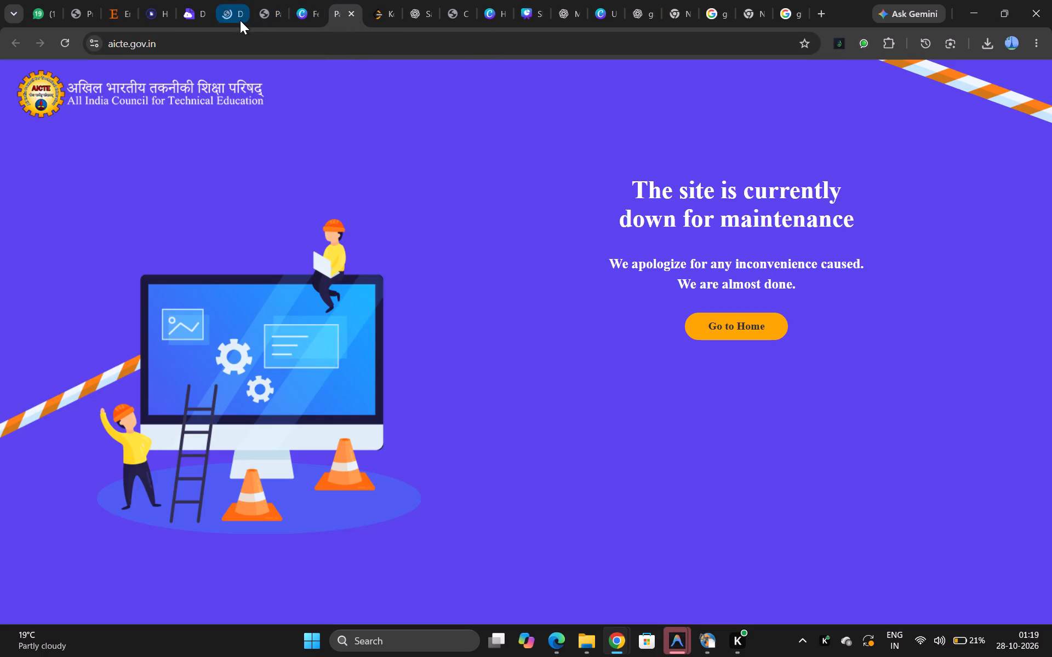
left_click(349, 14)
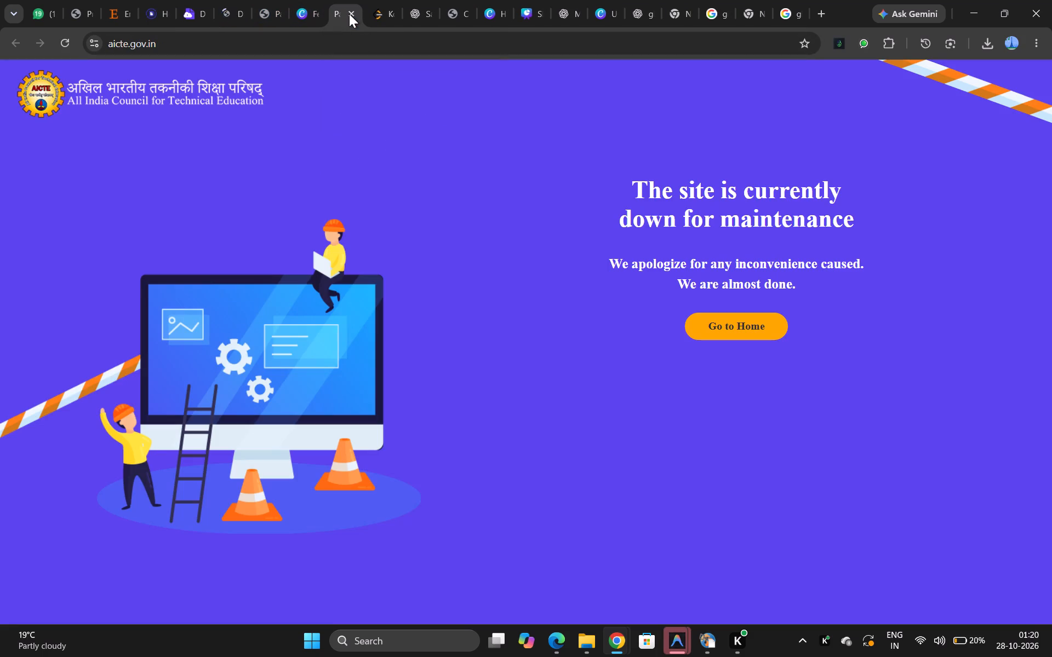
key("ctrl+w")
left_click(315, 17)
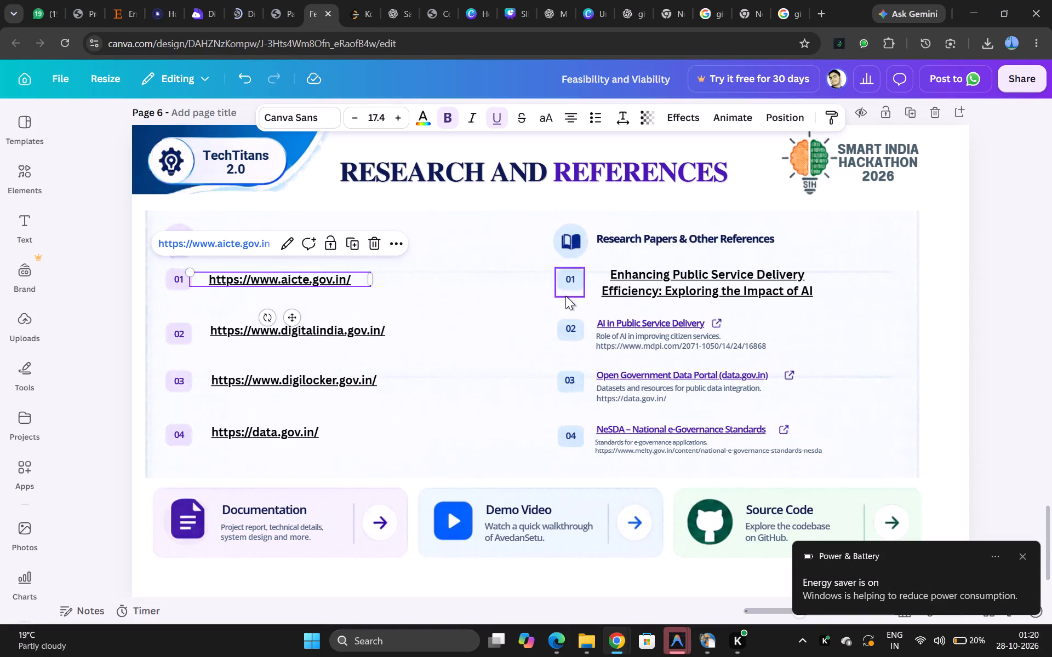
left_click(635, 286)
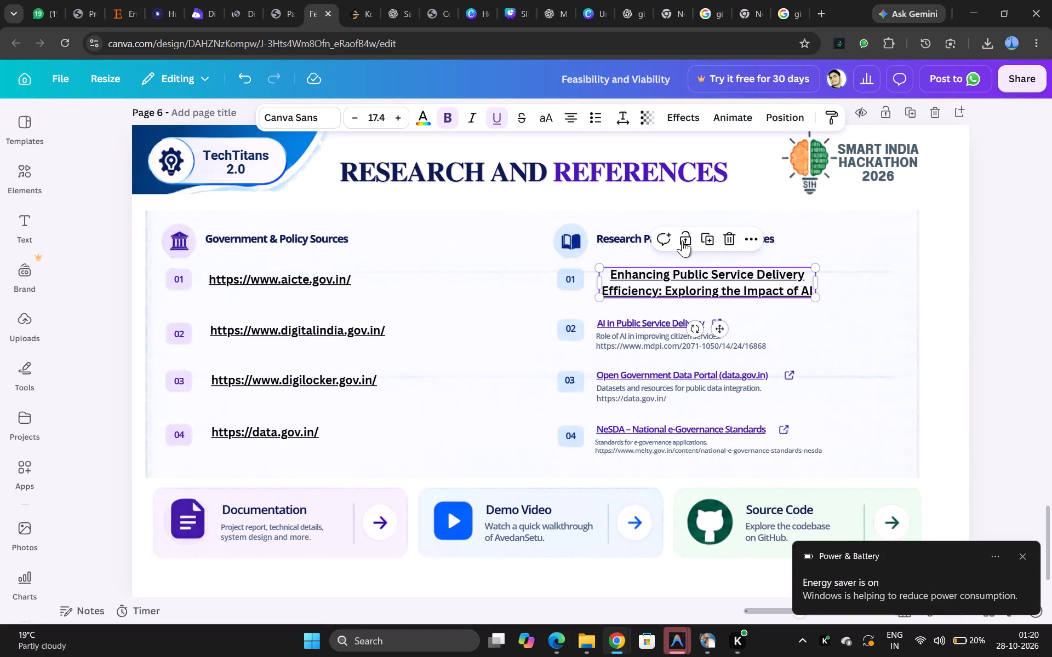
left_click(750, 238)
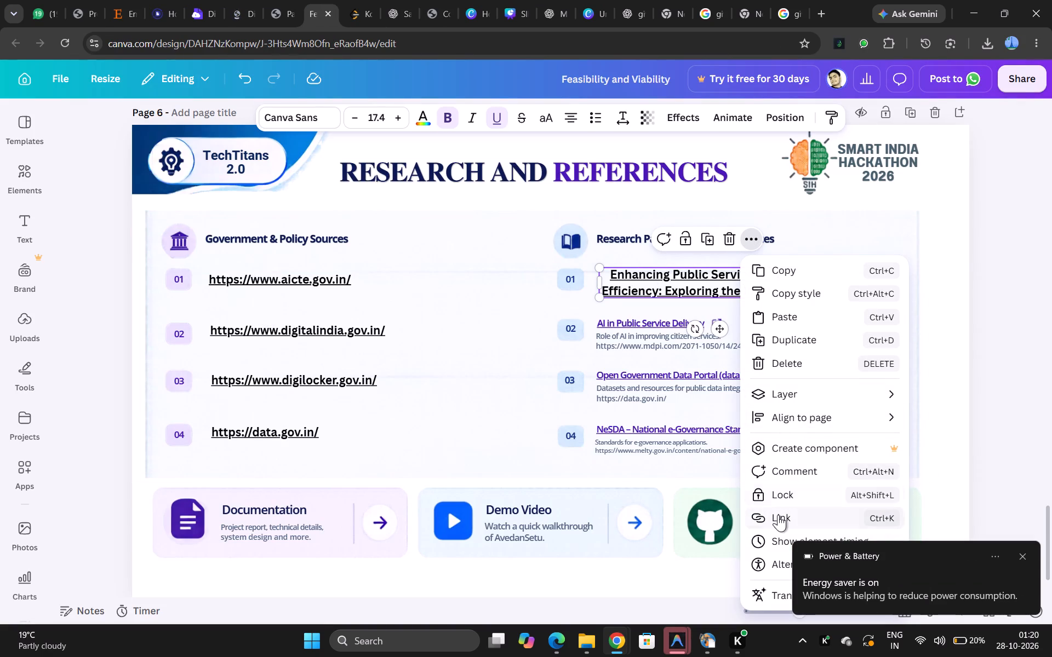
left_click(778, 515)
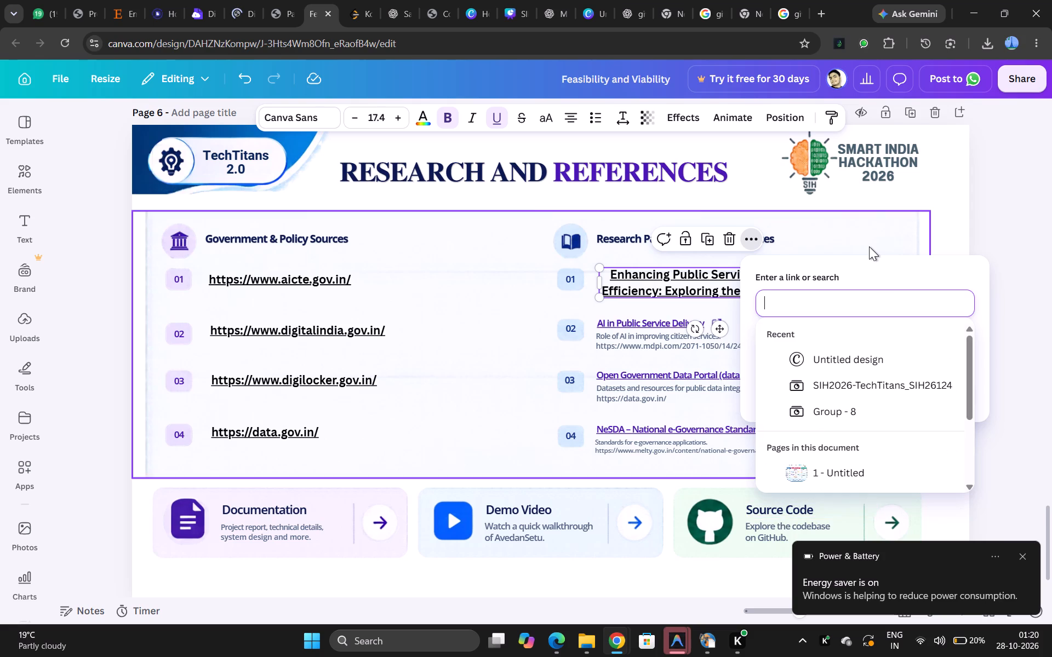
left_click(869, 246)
Review the link settings of the first research reference title's selected text, keeping the display mode as Link.
double_click(722, 275)
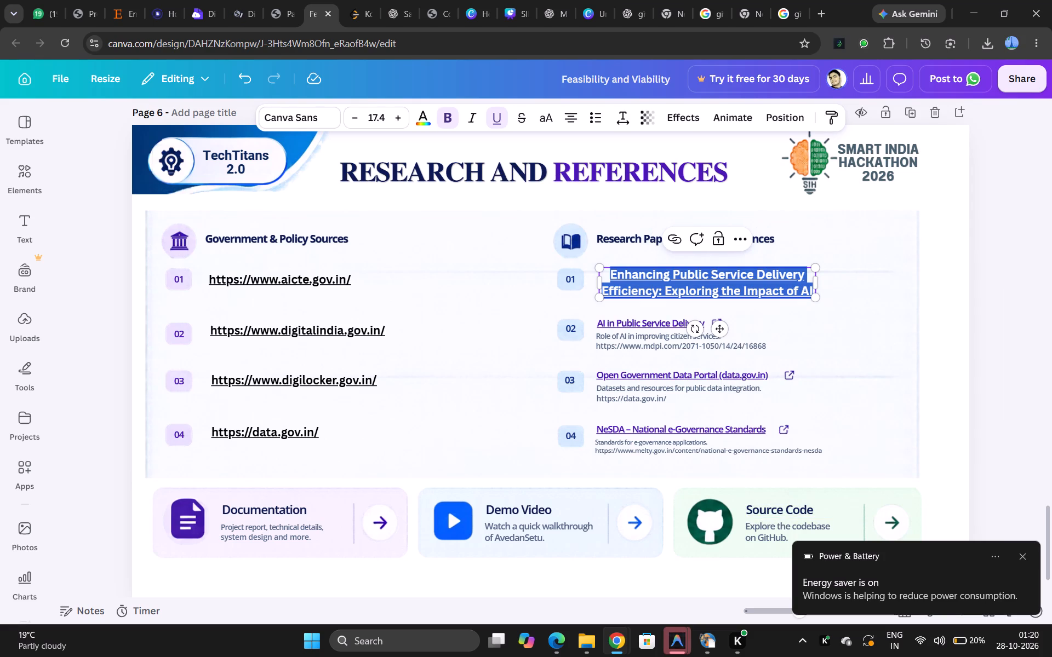
left_click(722, 275)
left_click(736, 237)
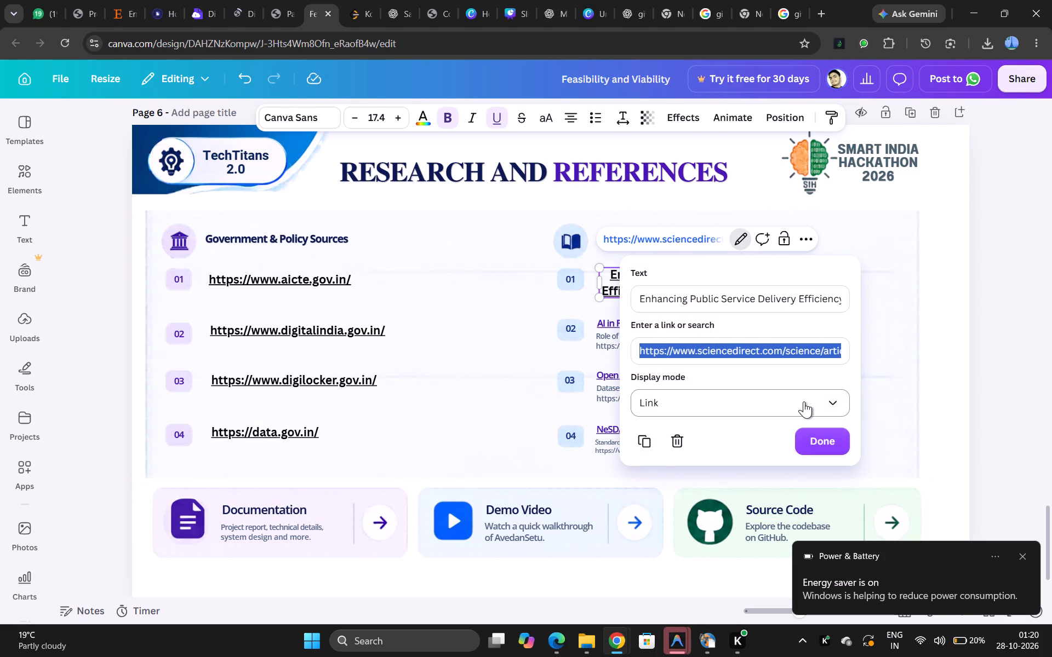
left_click(804, 401)
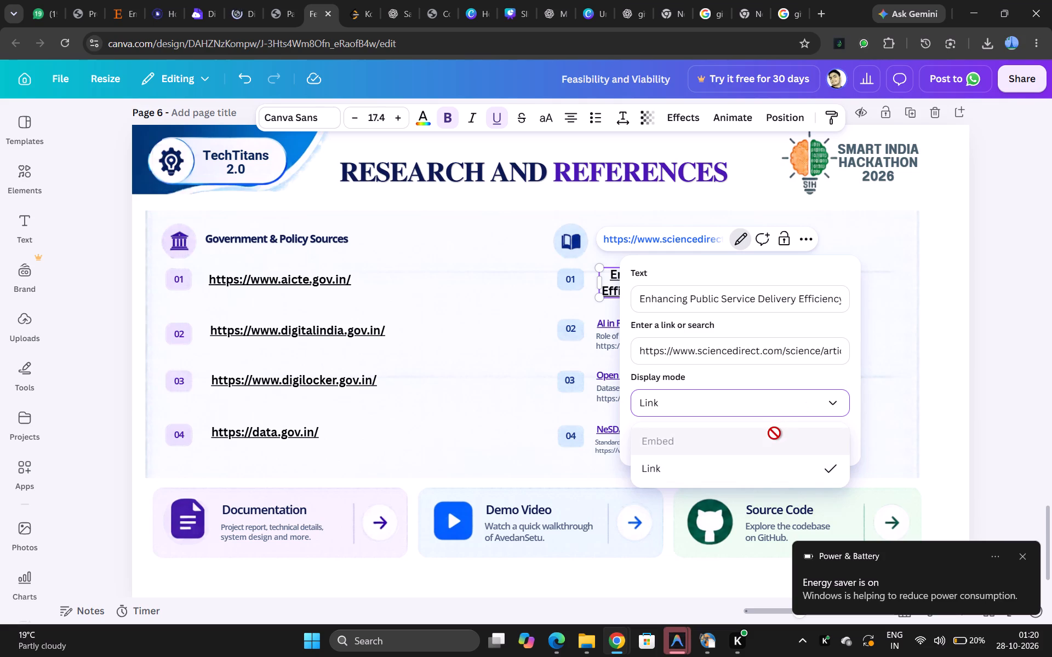
left_click(809, 461)
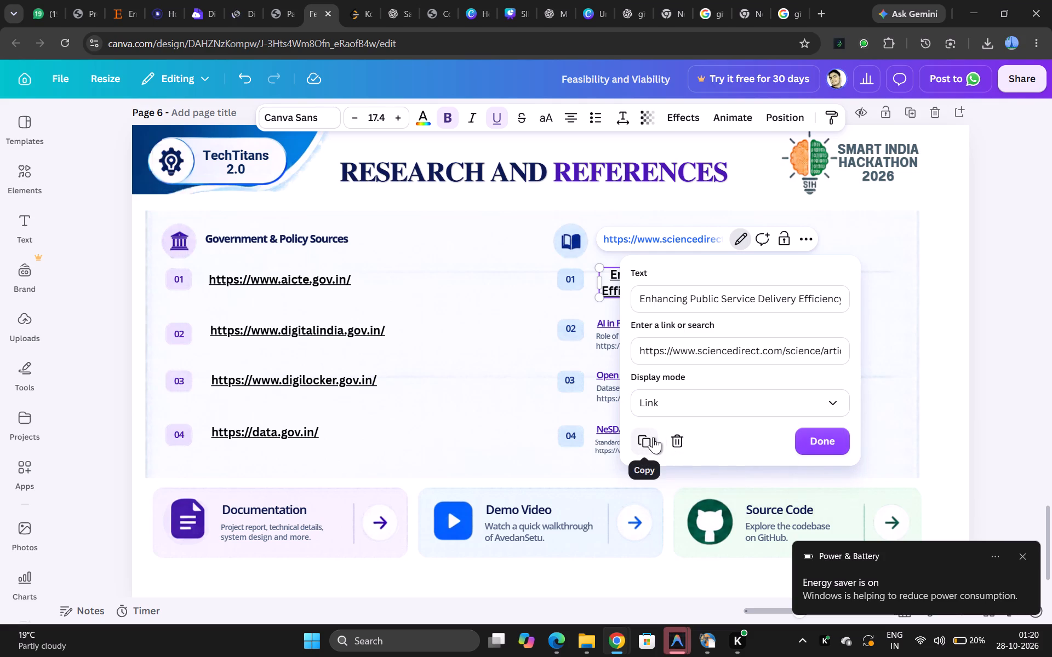
left_click(815, 439)
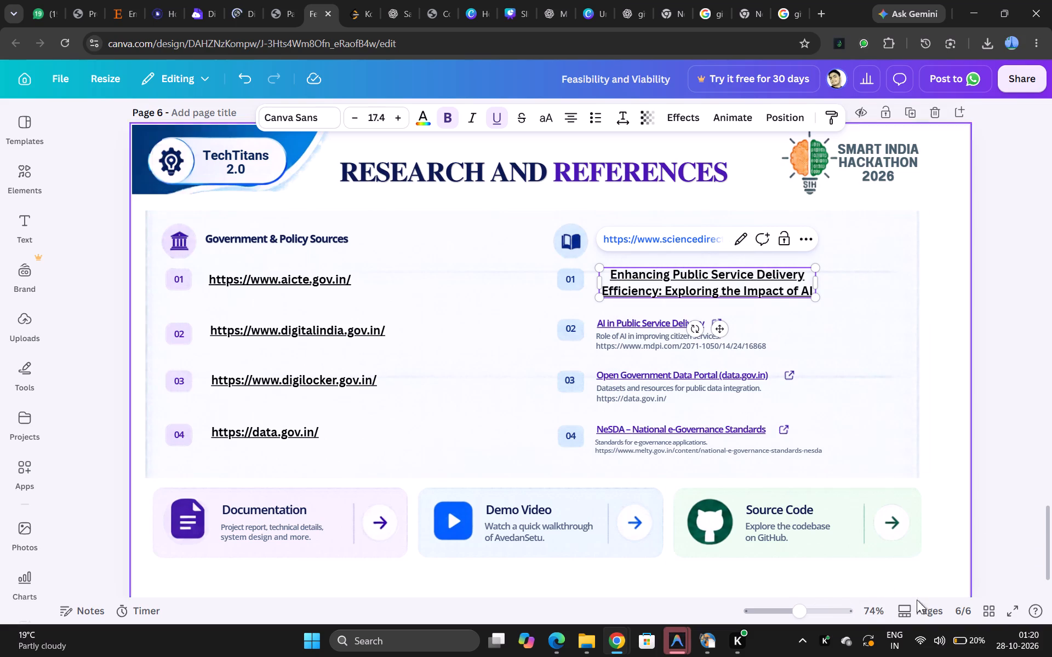
Present page 6 full screen, test the first research reference title's link, and return to the design editor.
left_click(1002, 607)
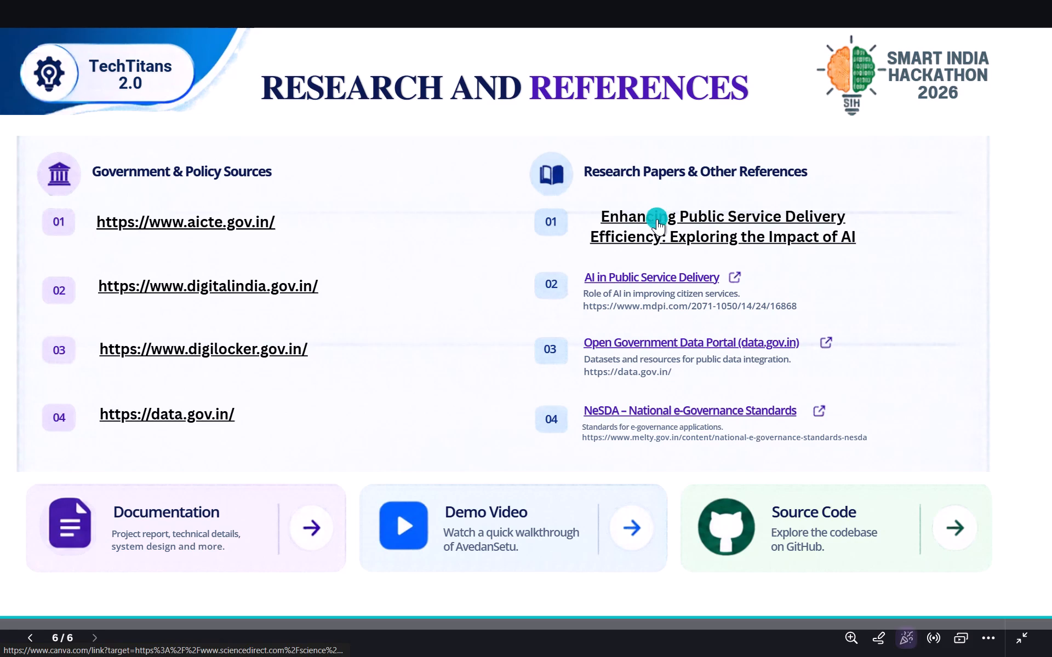
left_click(657, 219)
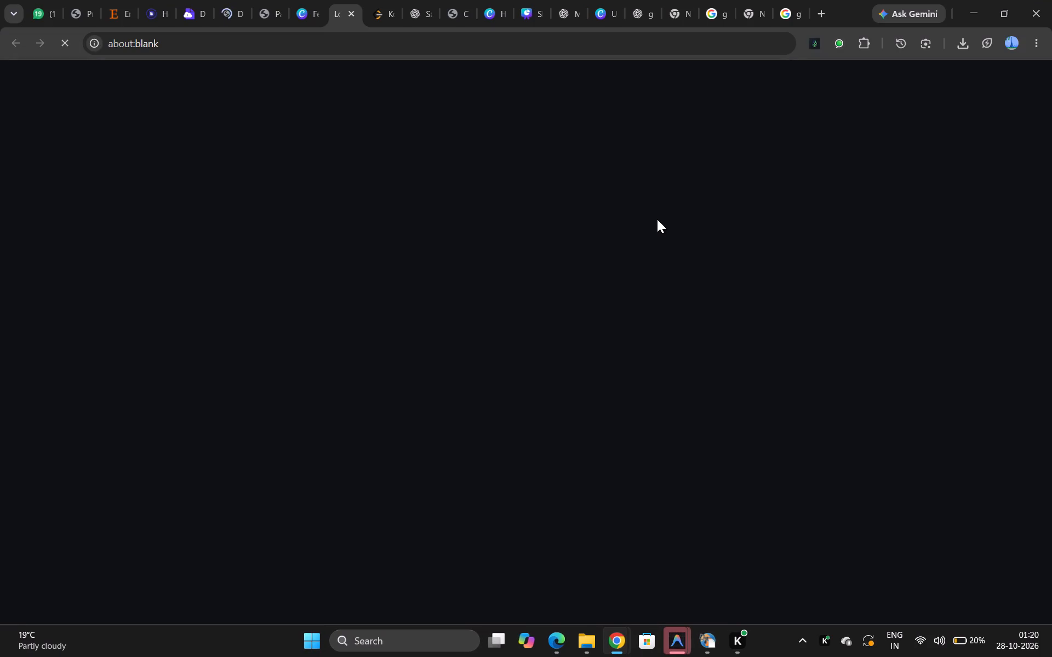
left_click(304, 16)
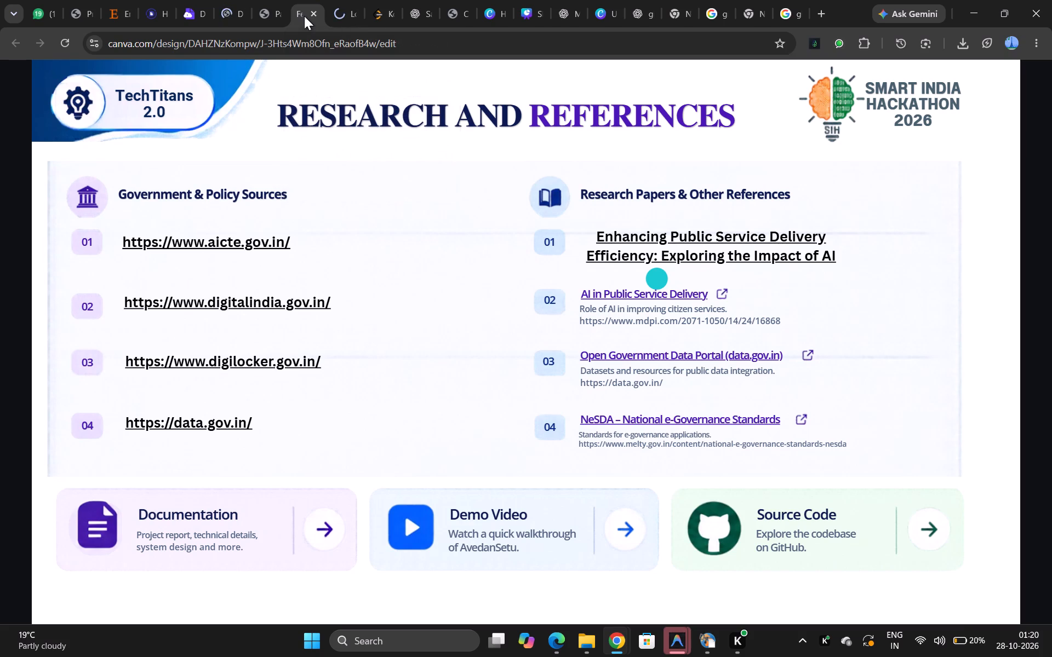
left_click(347, 7)
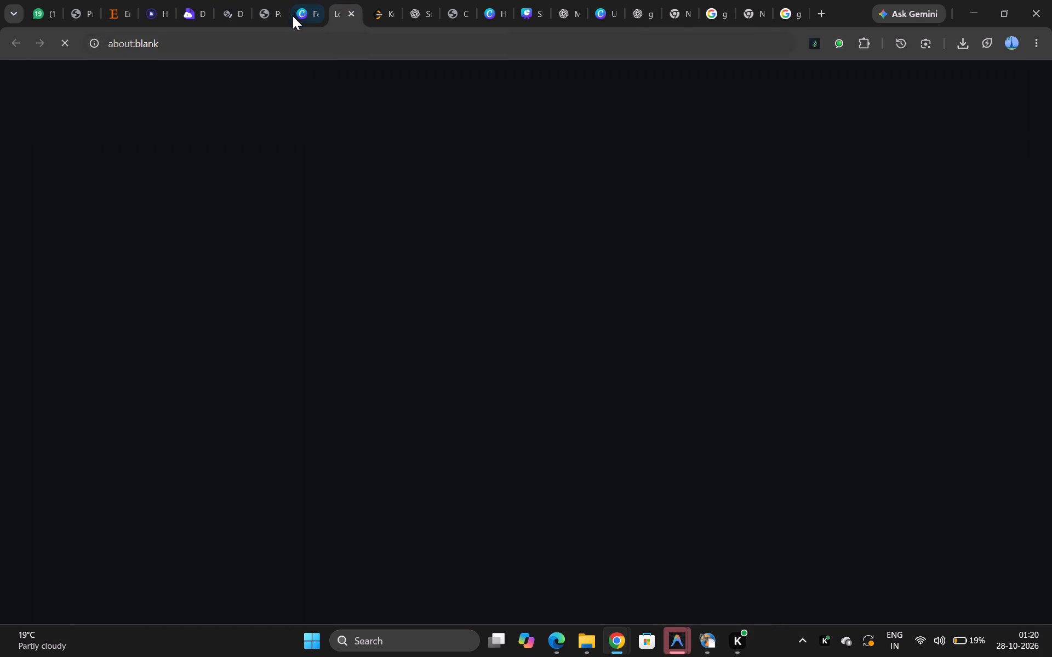
left_click(304, 7)
left_click(334, 7)
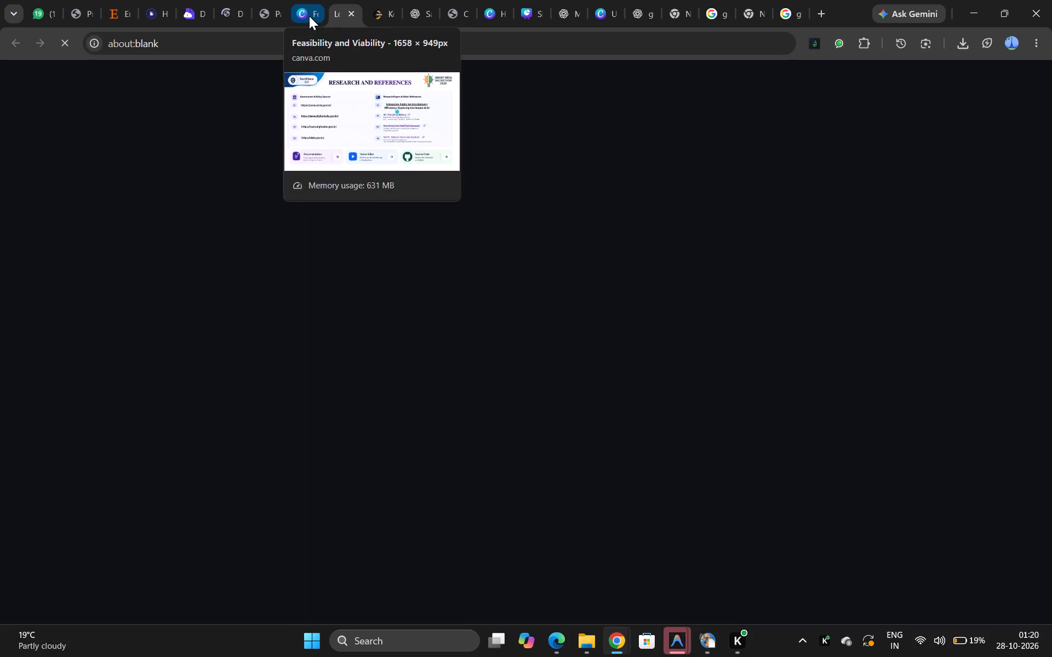
left_click(287, 8)
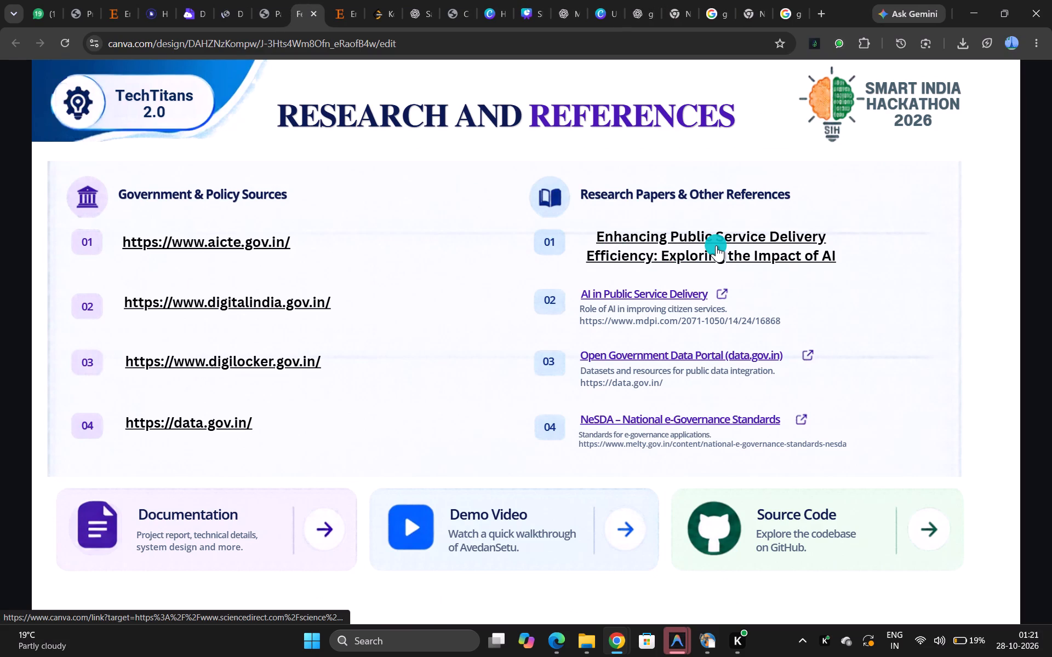
key("Escape")
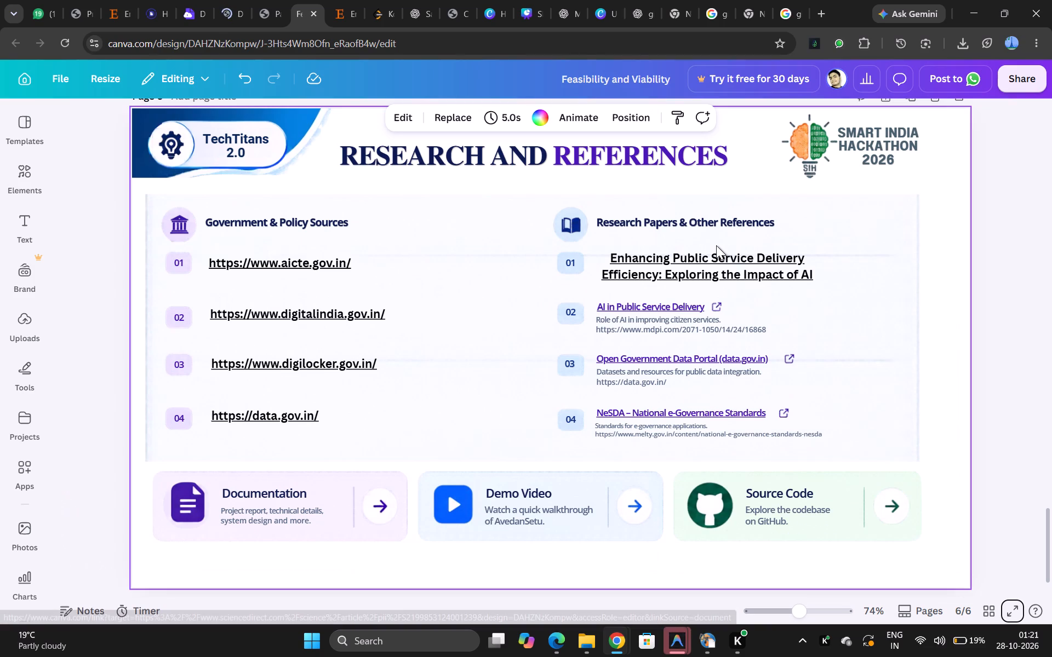
Try several blue shades on the first research reference title and settle on text colour #4070d8.
left_click(699, 262)
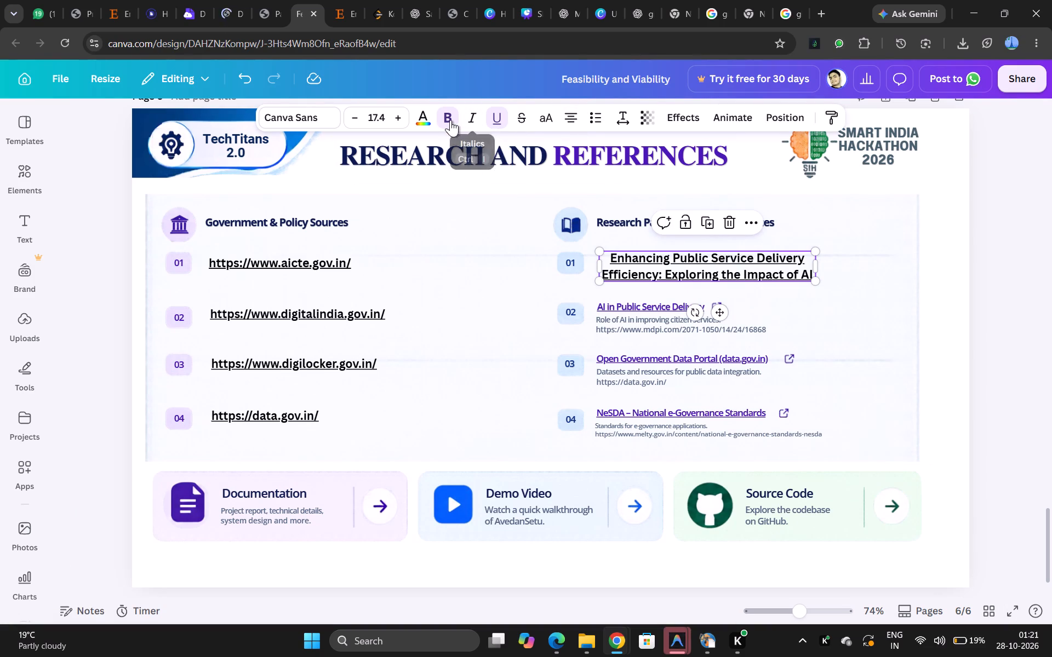
left_click(427, 121)
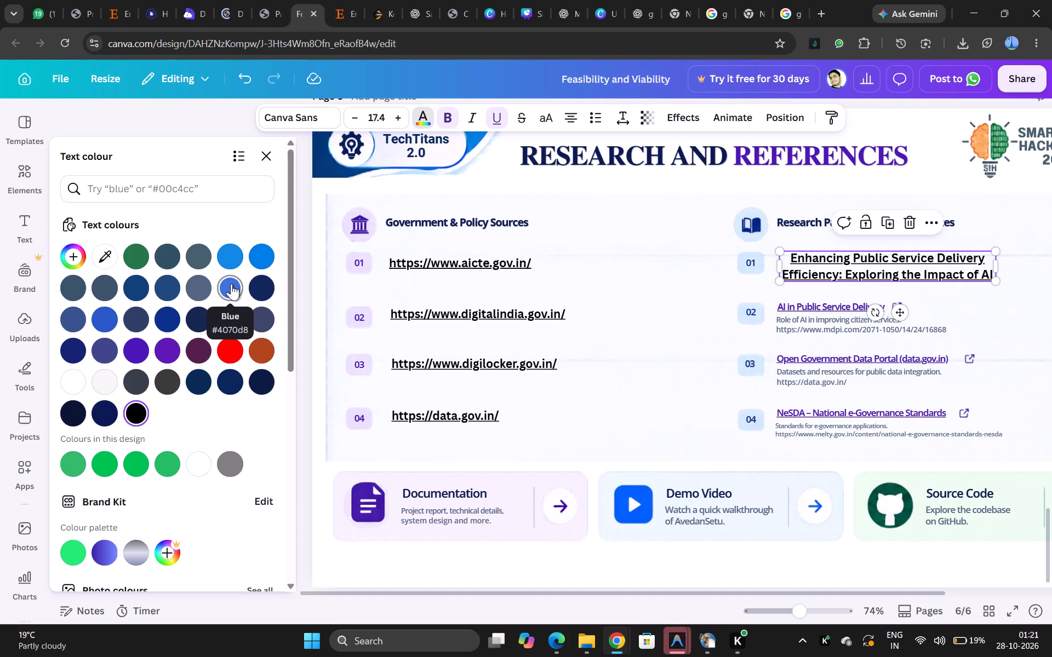
left_click(231, 284)
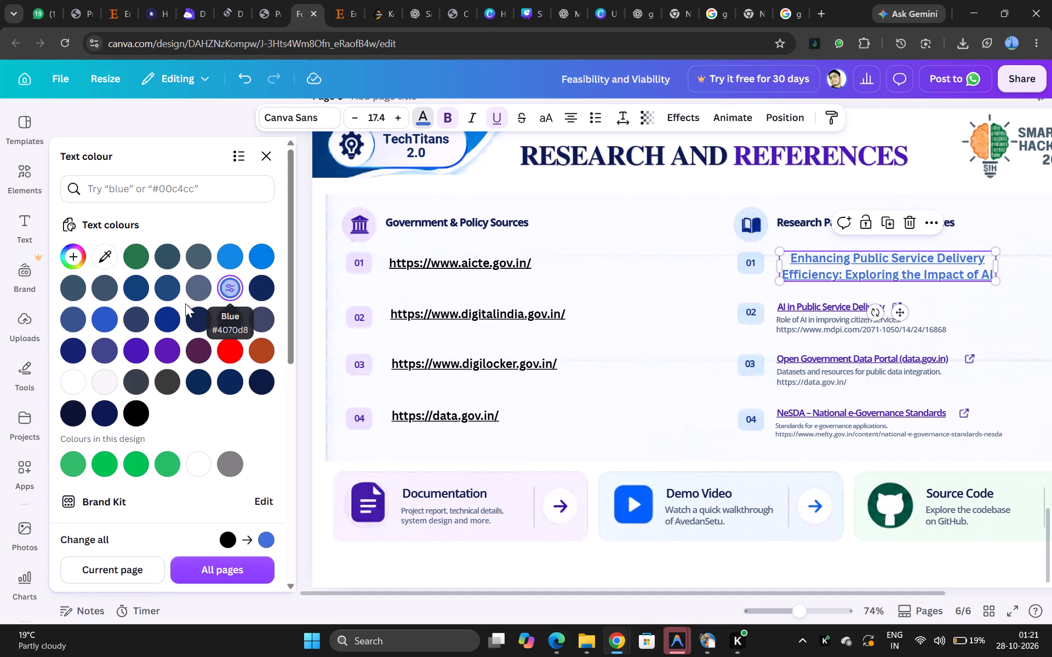
left_click(115, 319)
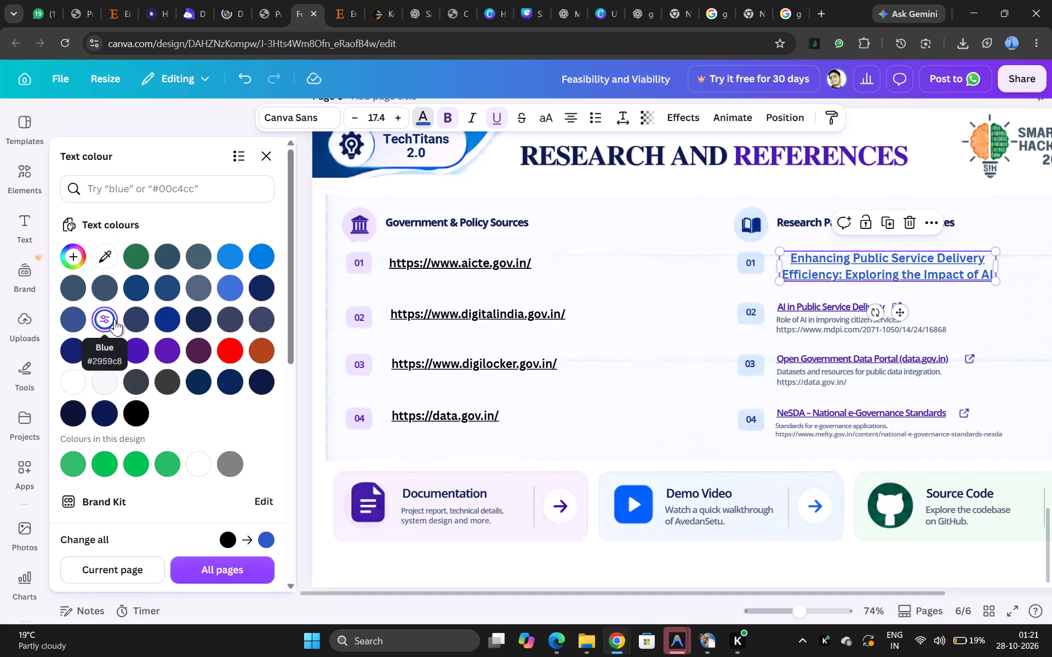
left_click(235, 250)
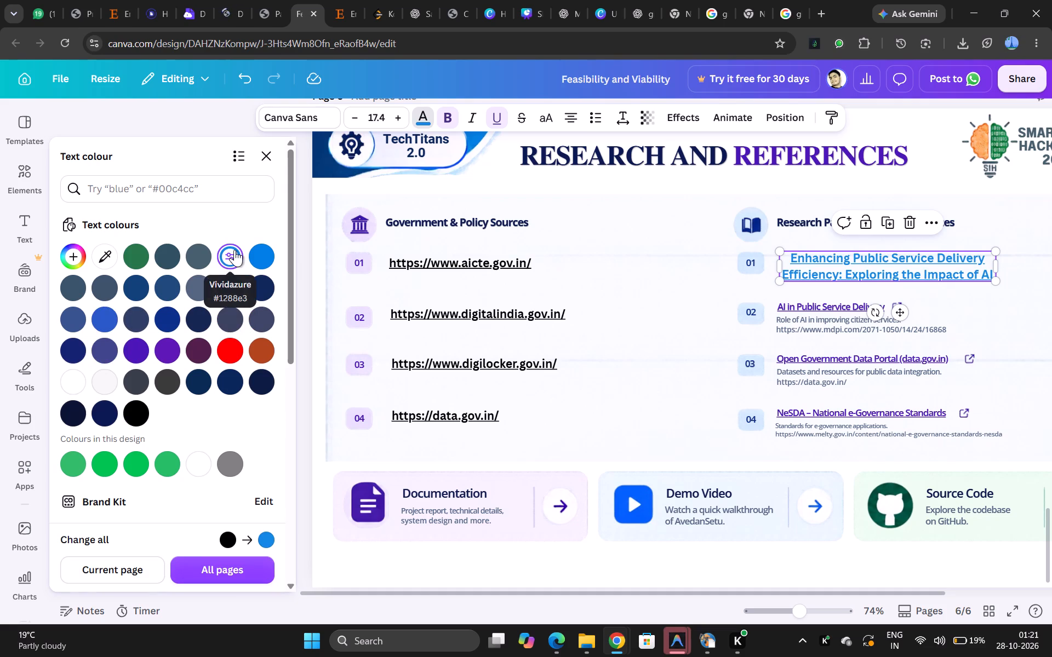
left_click(259, 263)
left_click(231, 292)
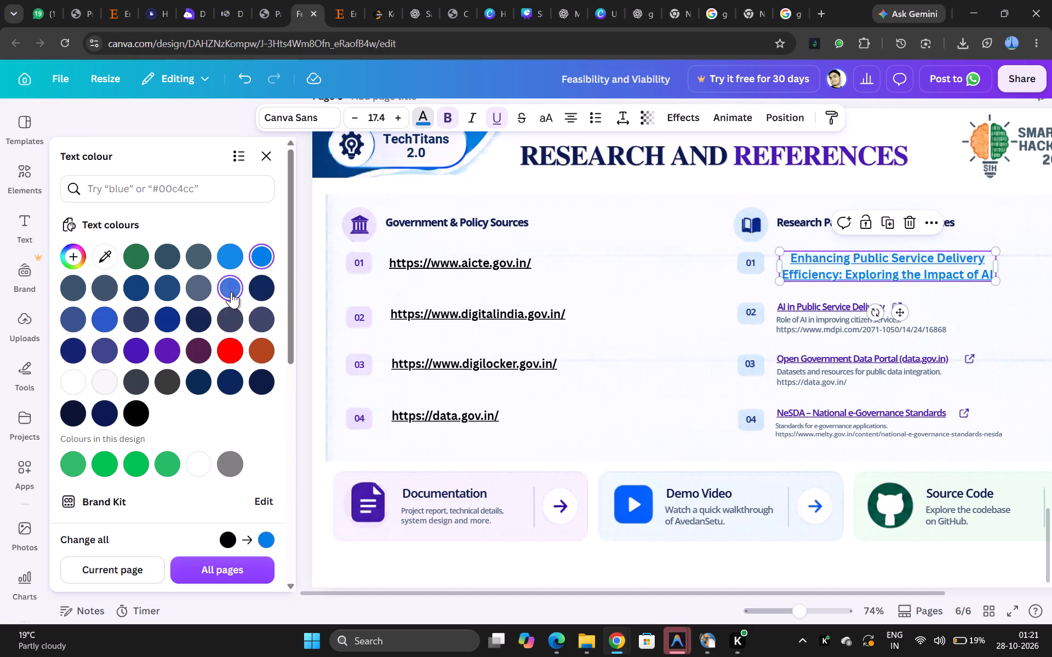
left_click(171, 316)
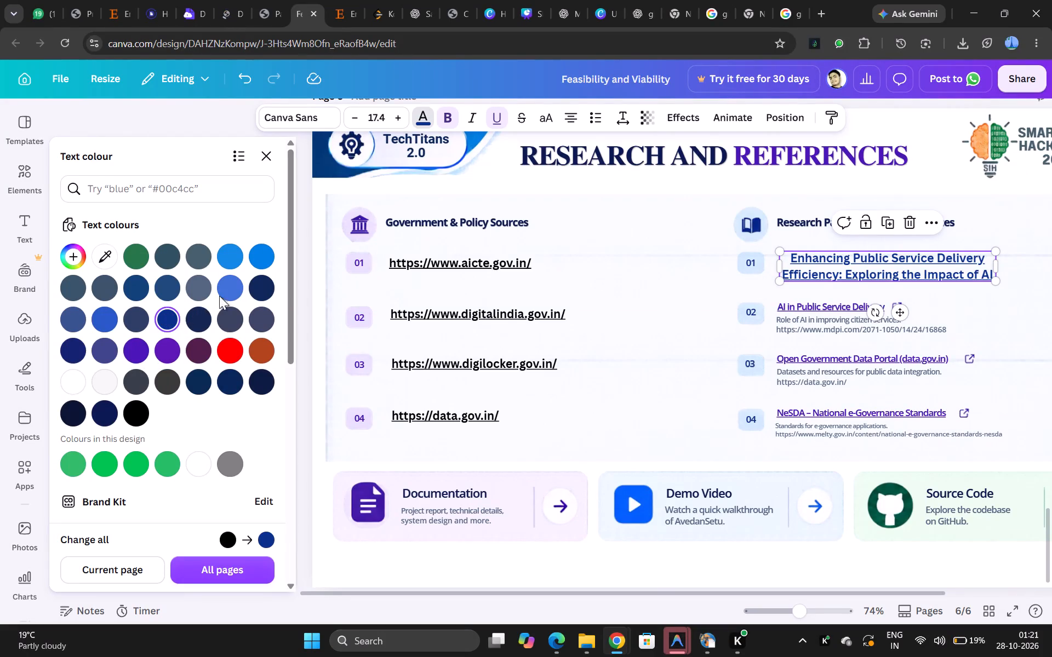
left_click(229, 254)
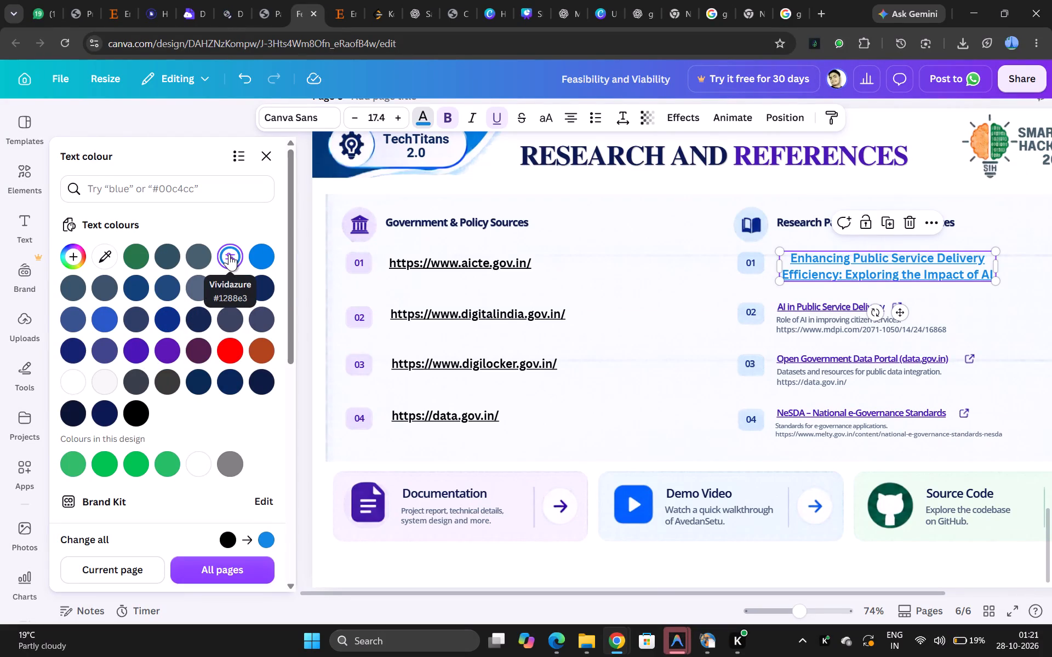
left_click(228, 283)
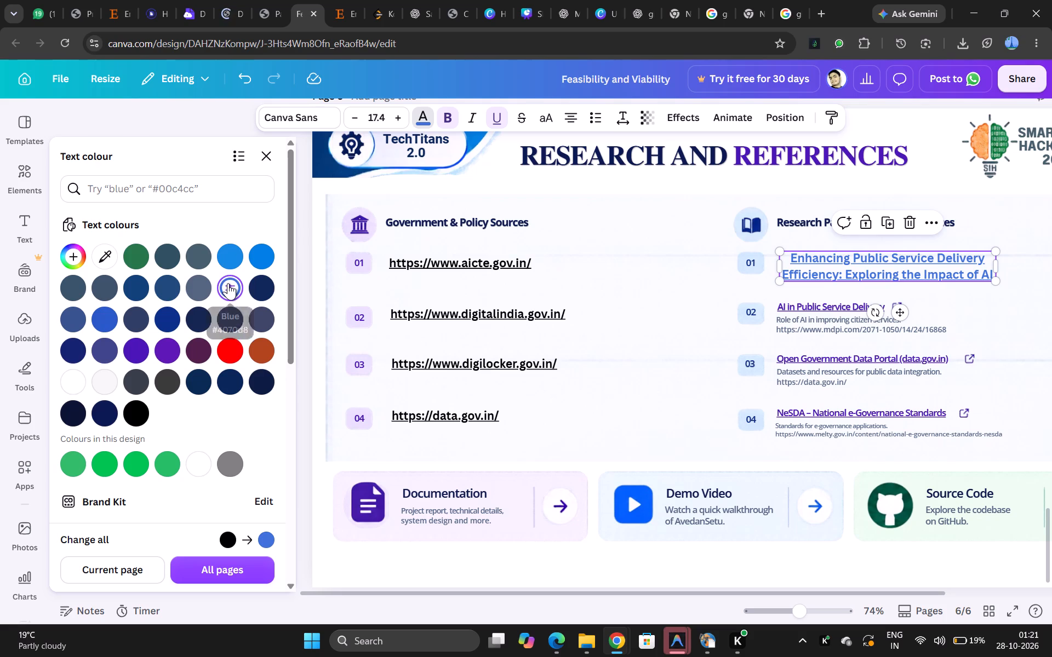
left_click(624, 326)
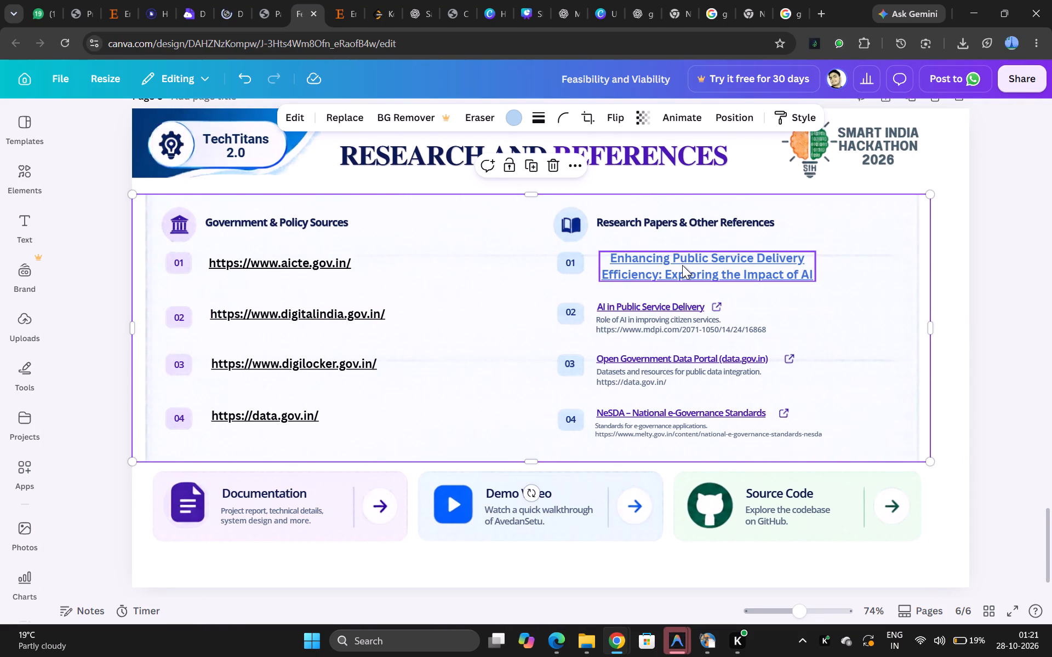
right_click(682, 265)
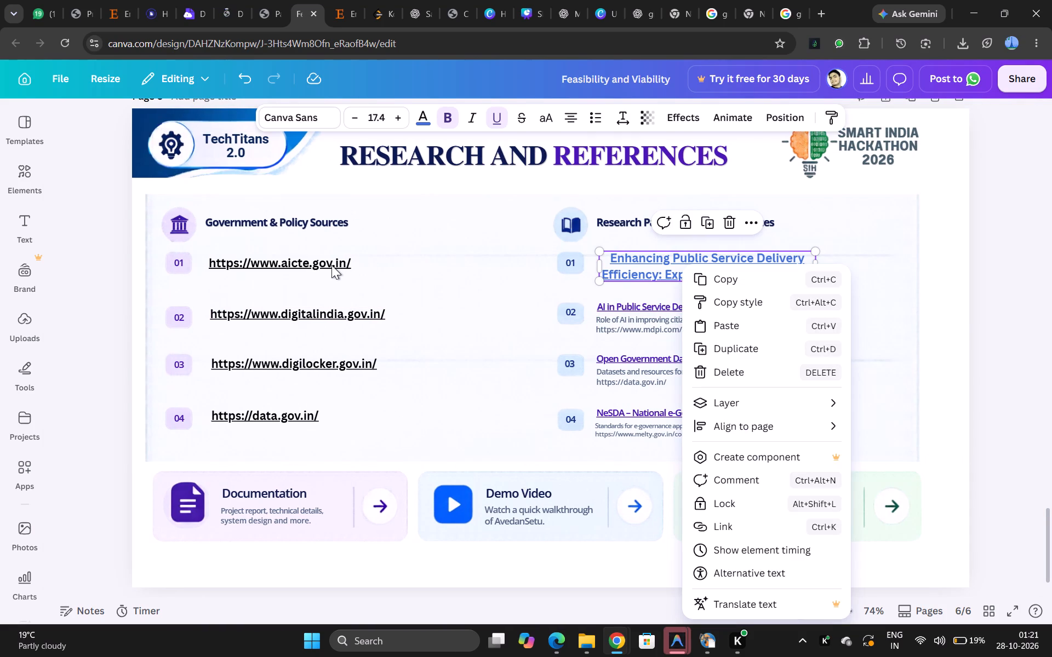
left_click(386, 273)
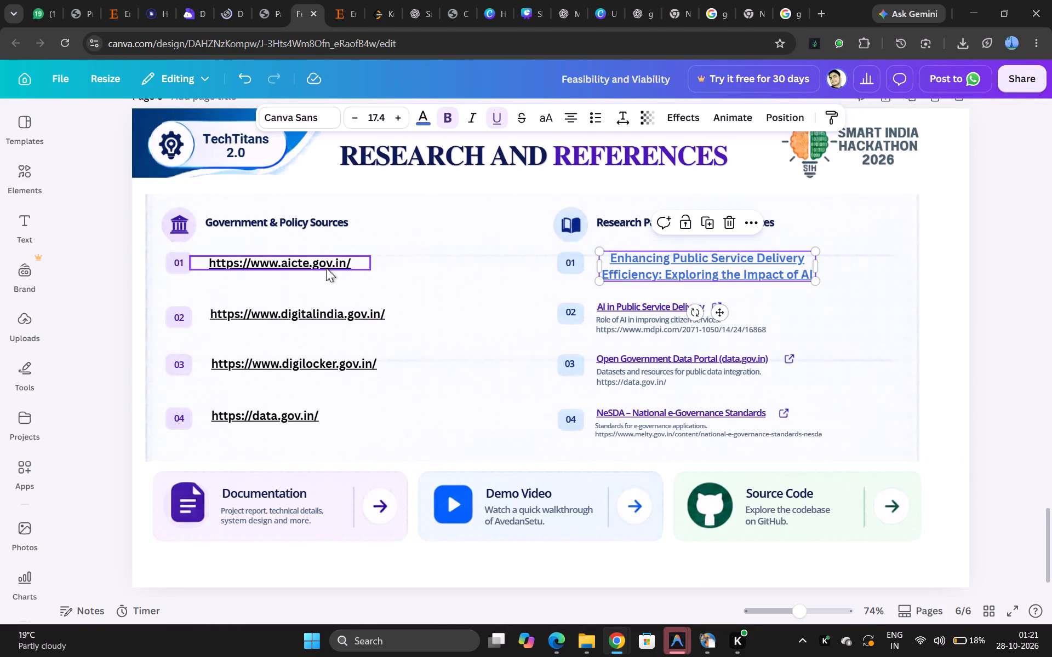
left_click(326, 268)
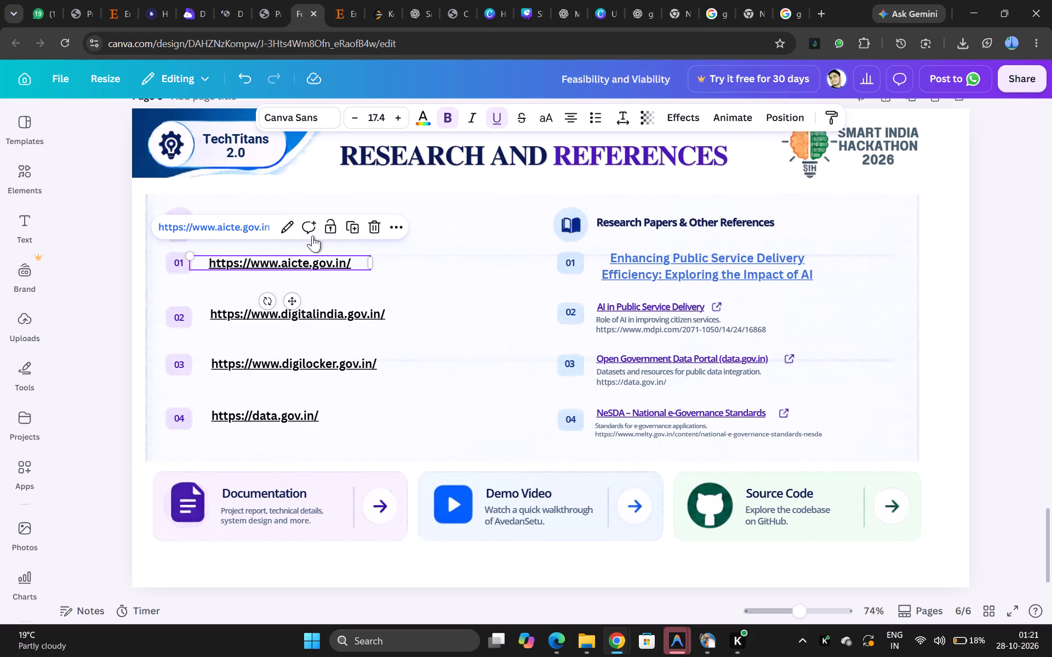
left_click(270, 226)
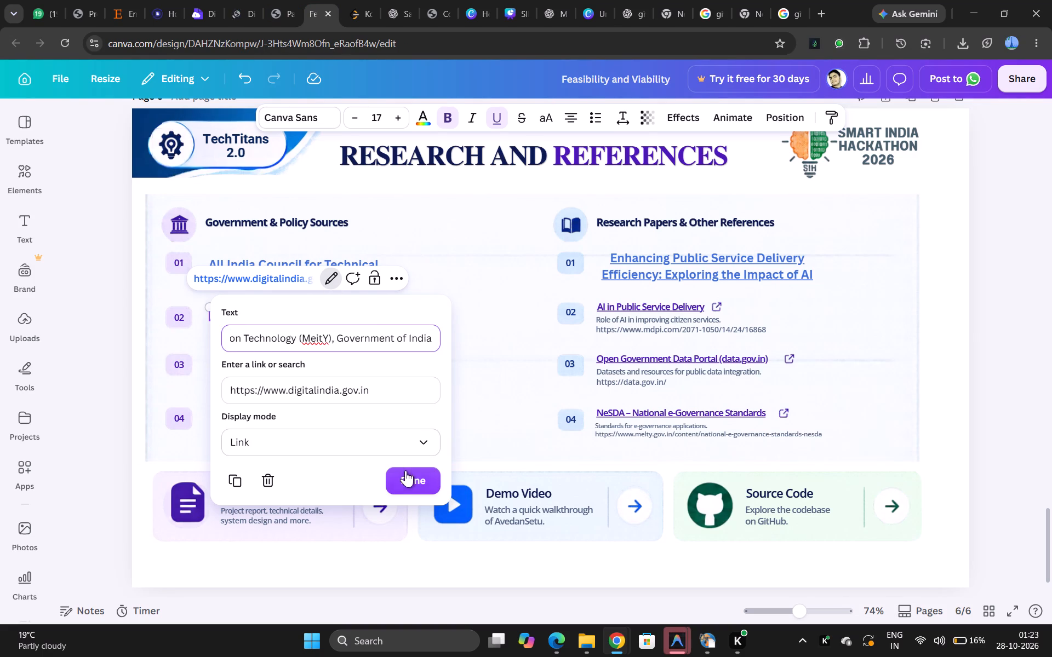
left_click(407, 476)
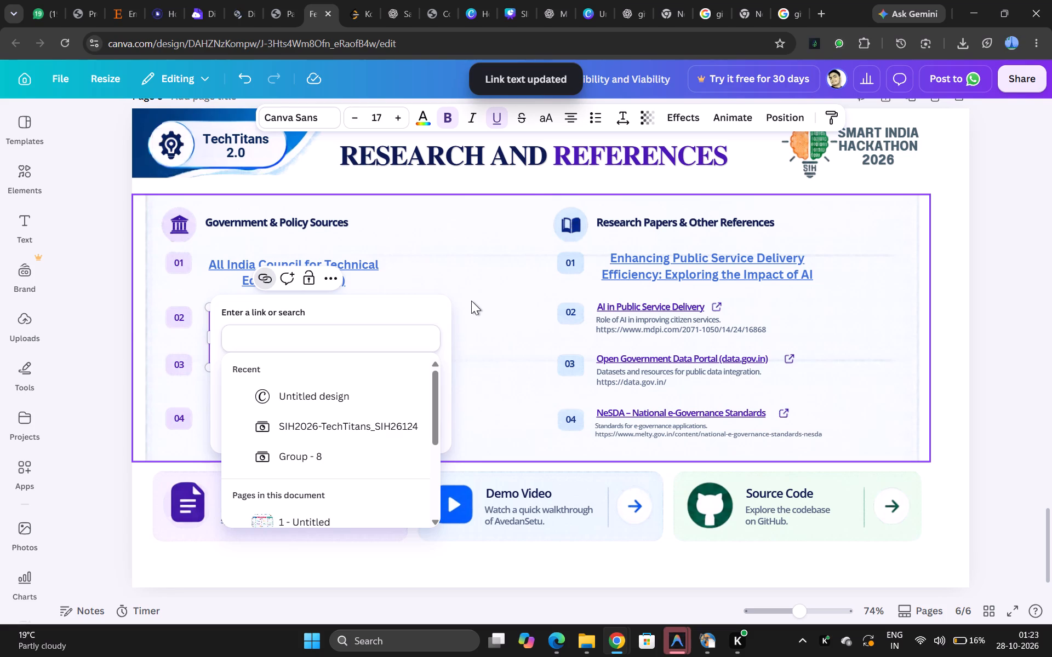
left_click(471, 301)
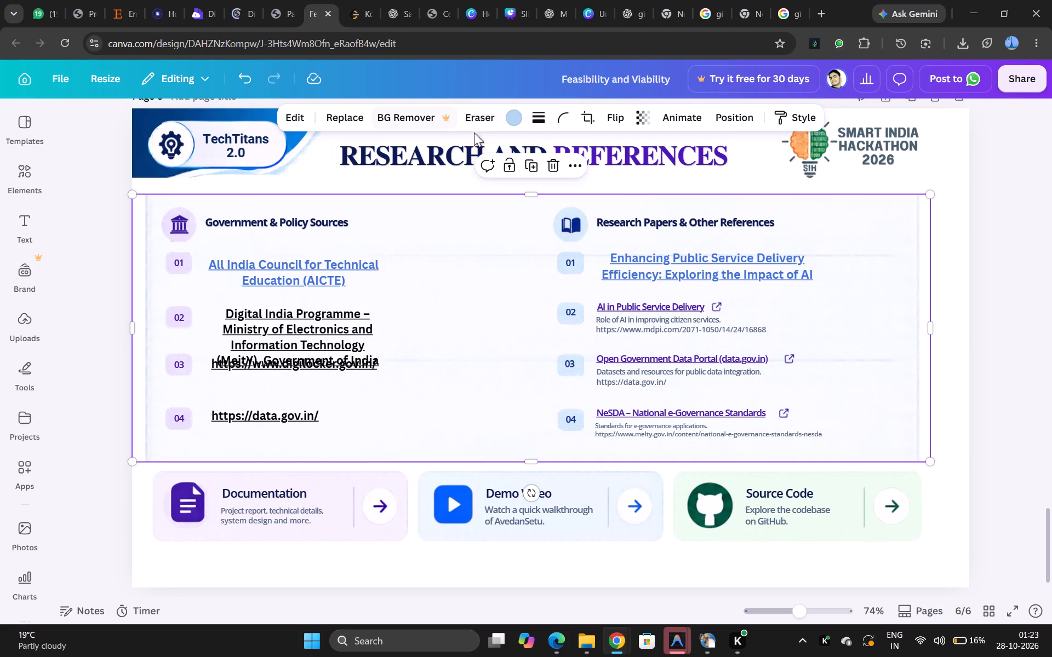
Move the digilocker.gov.in link down clear of the Digital India title and widen the title's text box to fit three lines.
left_click_drag(376, 367, 375, 400)
left_click(339, 326)
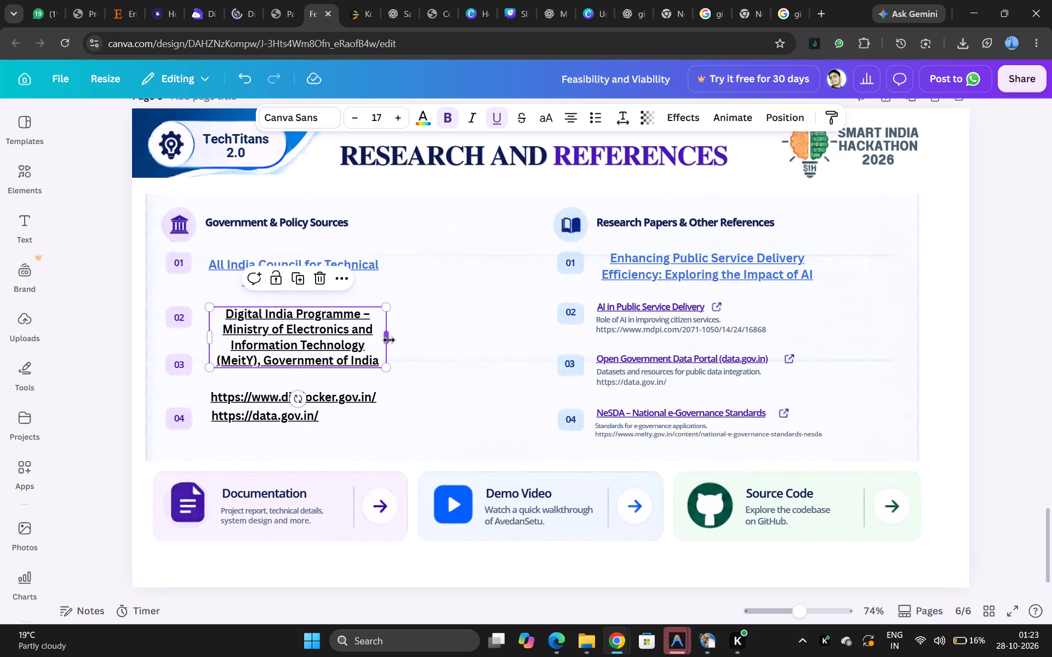
left_click_drag(388, 340, 474, 330)
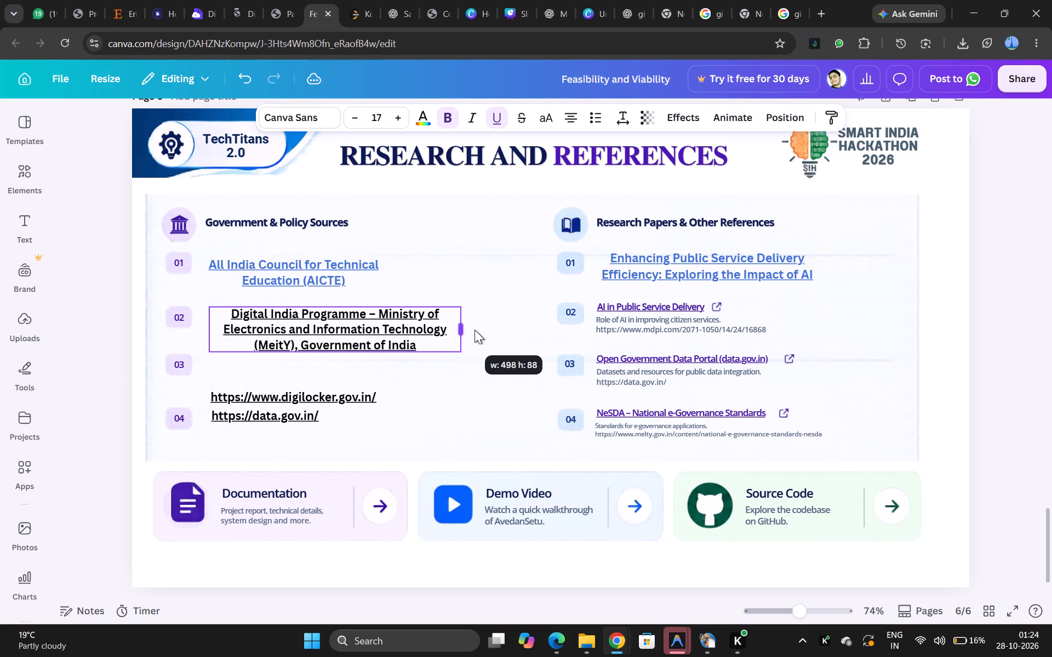
left_click_drag(474, 330, 479, 330)
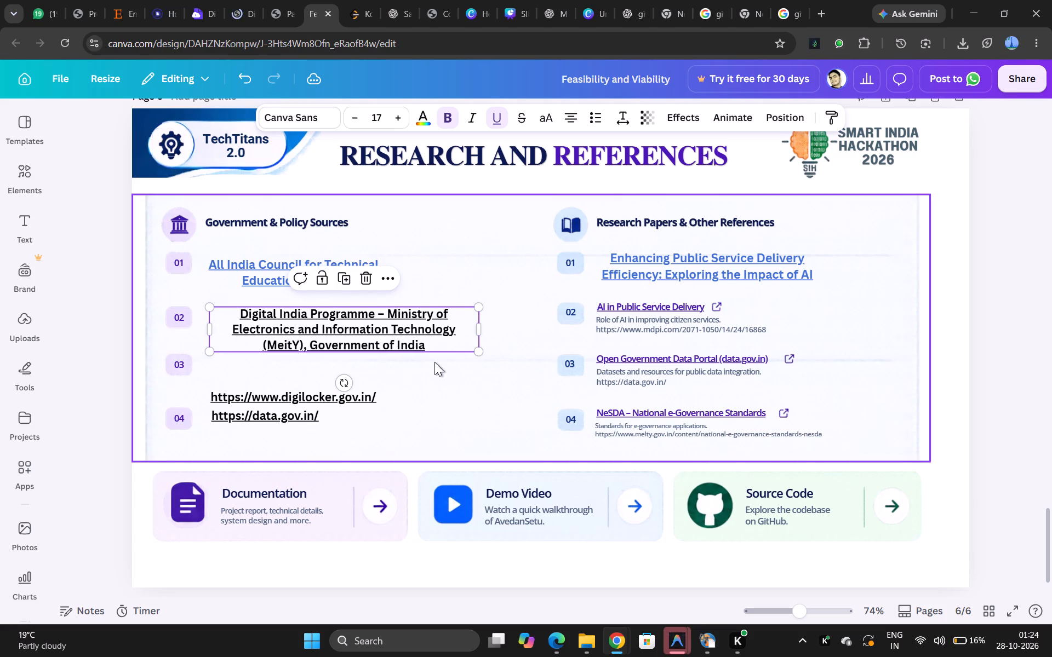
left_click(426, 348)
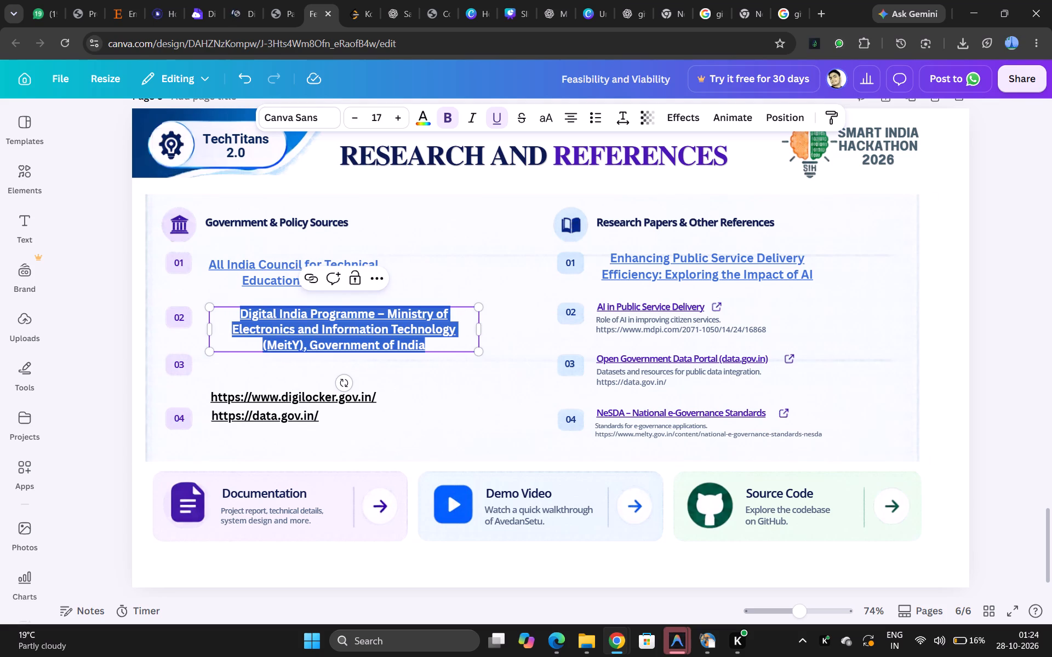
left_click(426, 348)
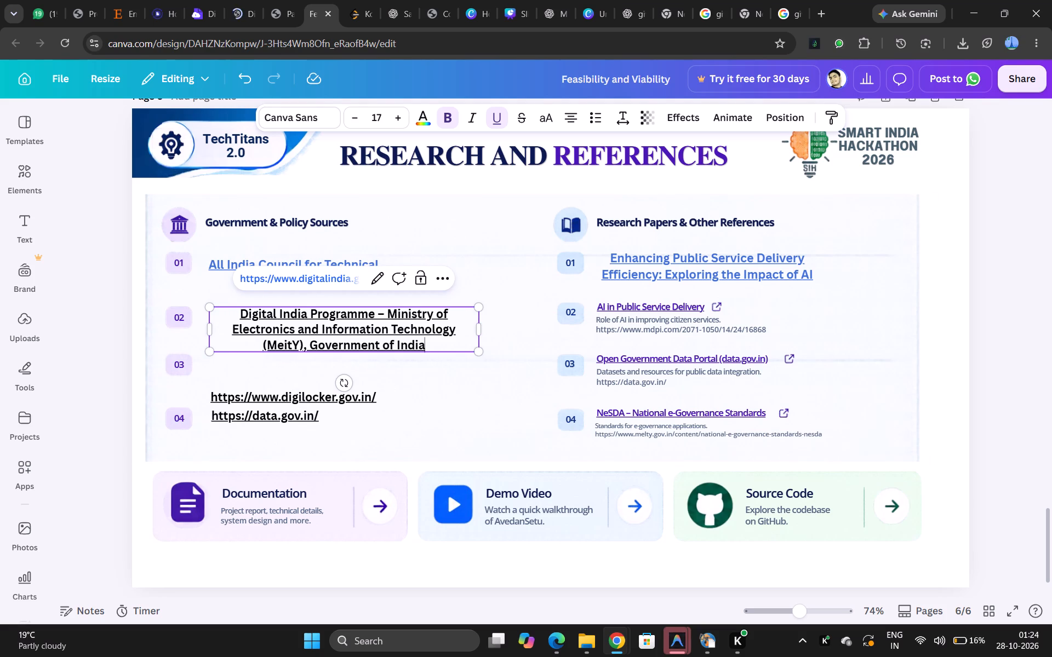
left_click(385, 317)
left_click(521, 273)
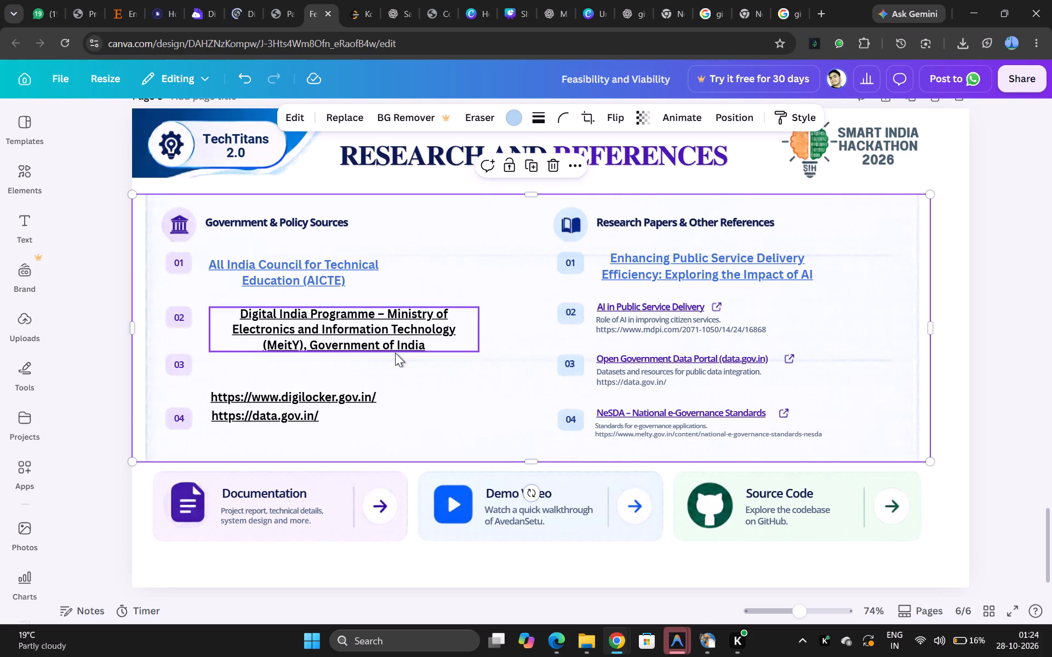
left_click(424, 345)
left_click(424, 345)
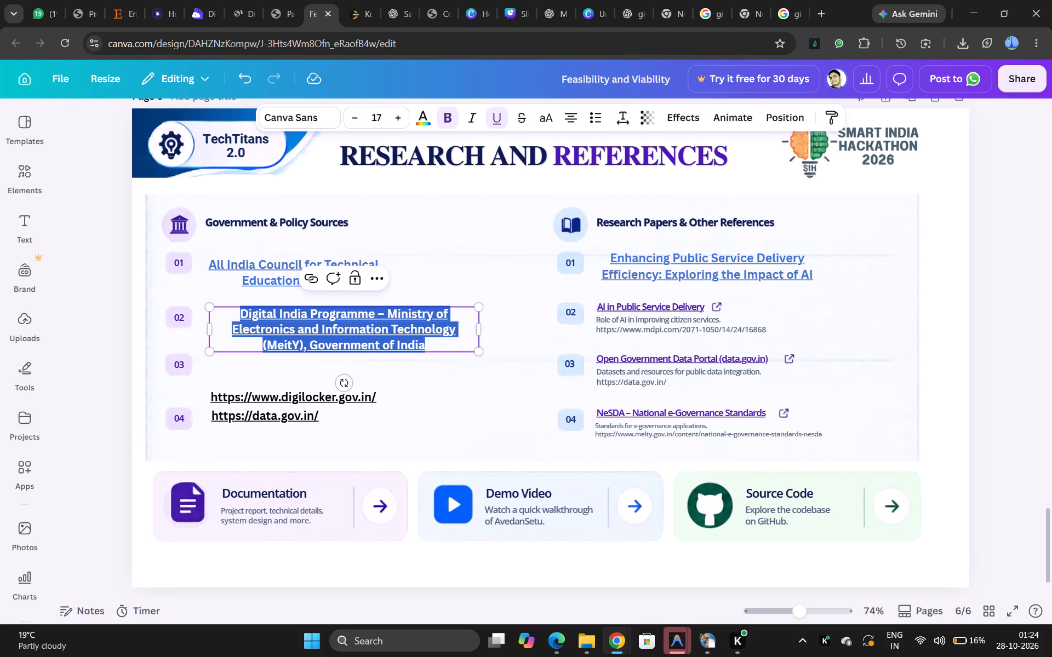
Append ", Government India" to the end of the first government source's AICTE link text.
left_click(266, 280)
left_click(298, 229)
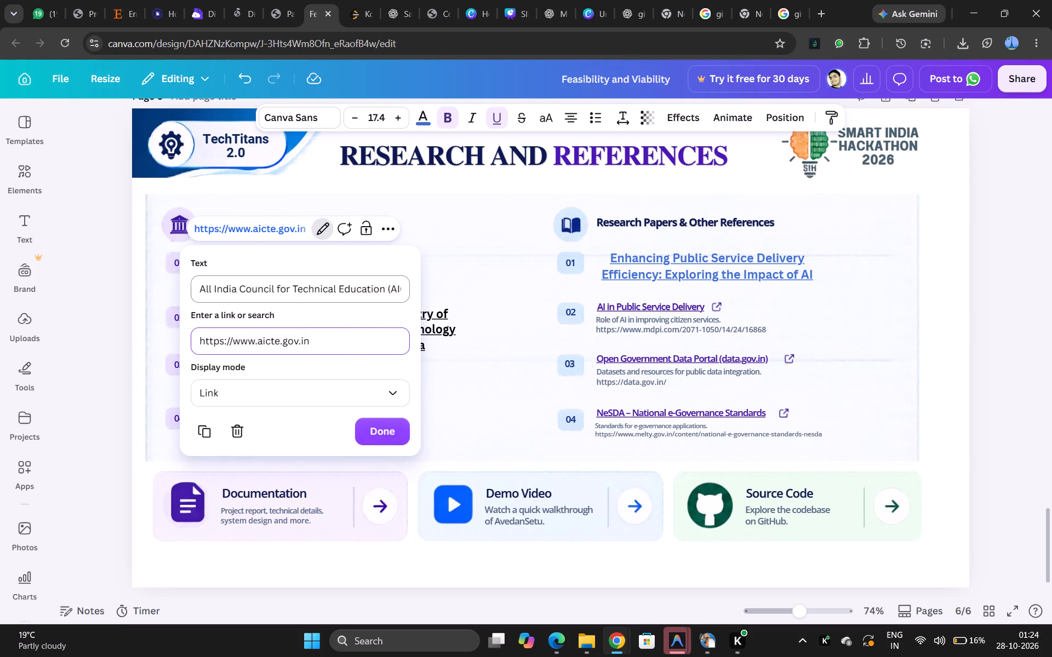
left_click(377, 298)
key("ctrl+Right")
key("ctrl+Right")
key("ctrl+Right")
key("ctrl+Right")
key("ctrl+Right")
key("ctrl+Right")
key("ctrl+Right")
key("ctrl+Right")
key("ctrl+Right")
key("ctrl+Right")
key("ctrl+Right")
key("ctrl+Right")
key("ctrl+Right")
key("ctrl+Right")
key("ctrl+Right")
key("ctrl+Right")
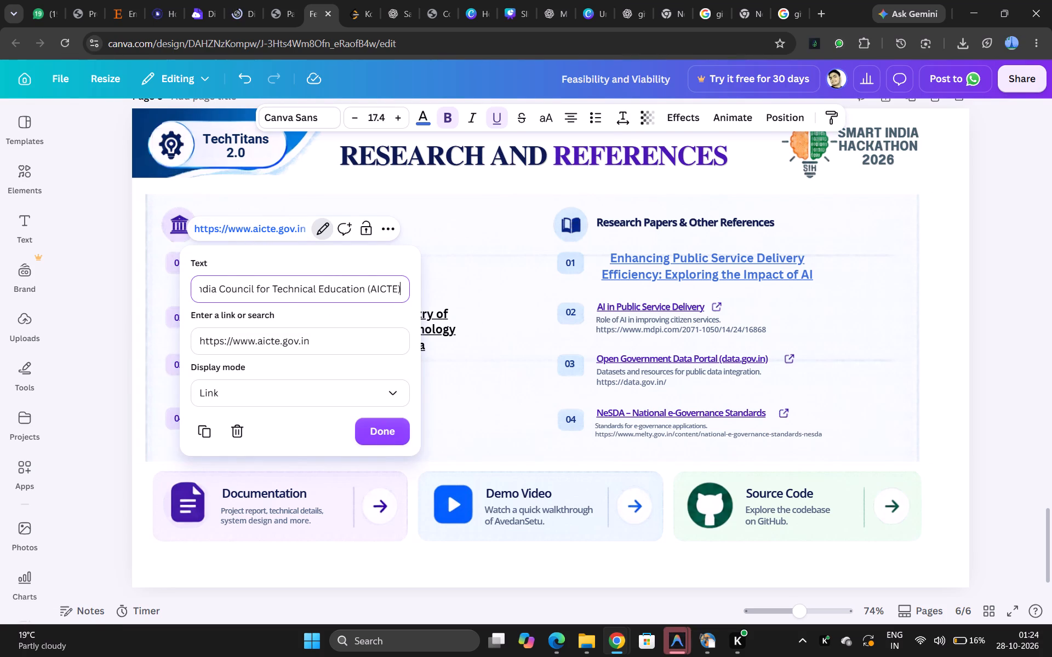
type(", Government India")
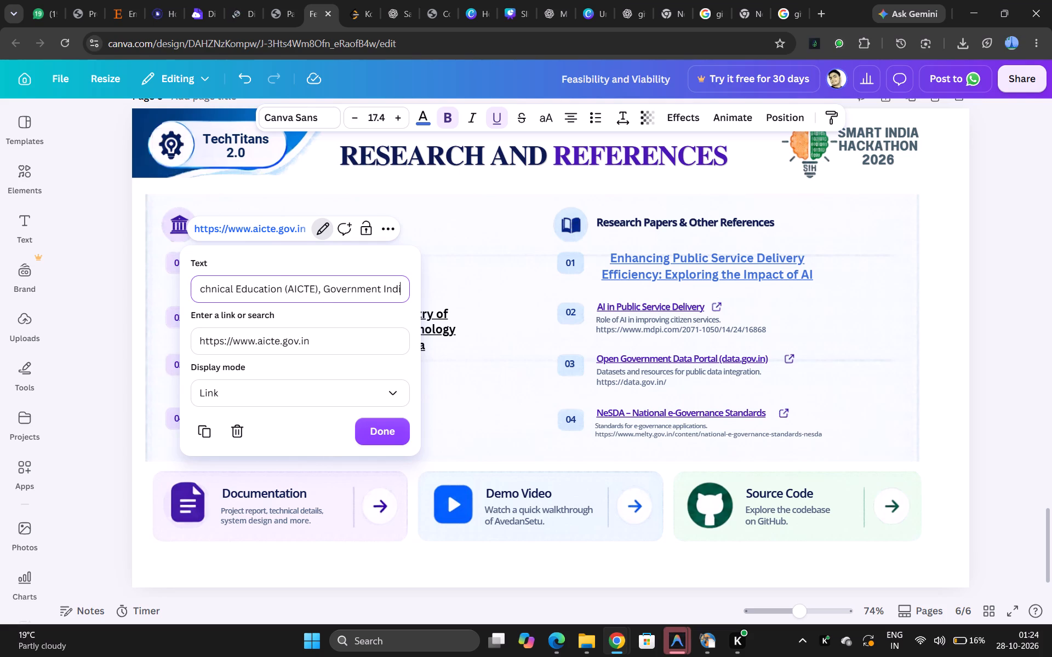
left_click(387, 439)
left_click(499, 268)
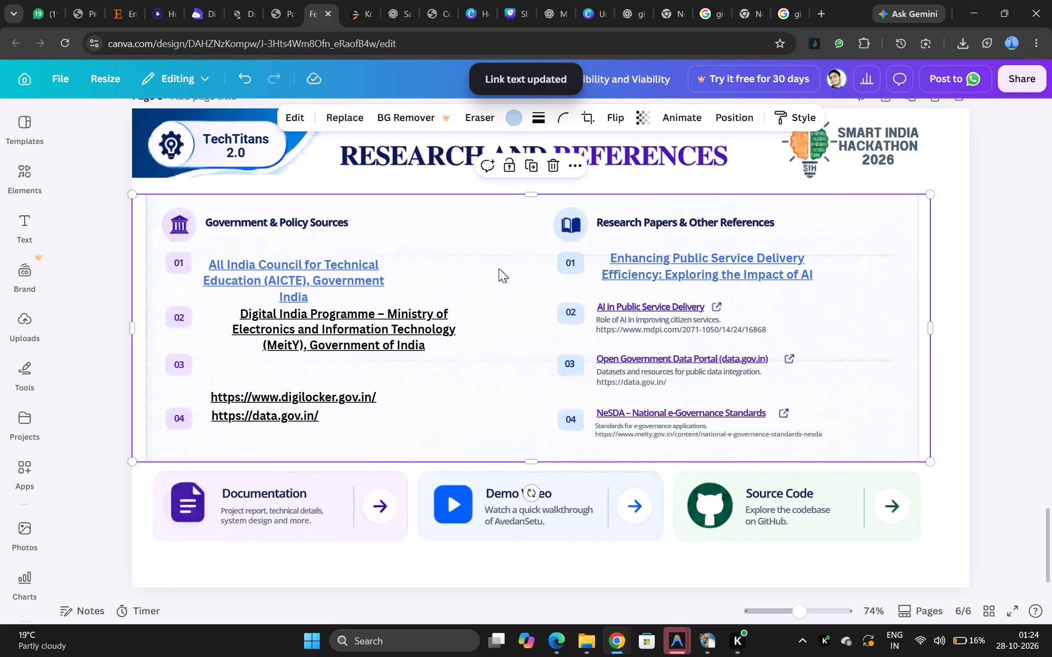
Widen the AICTE link's text box so its text fits on two lines.
left_click(377, 277)
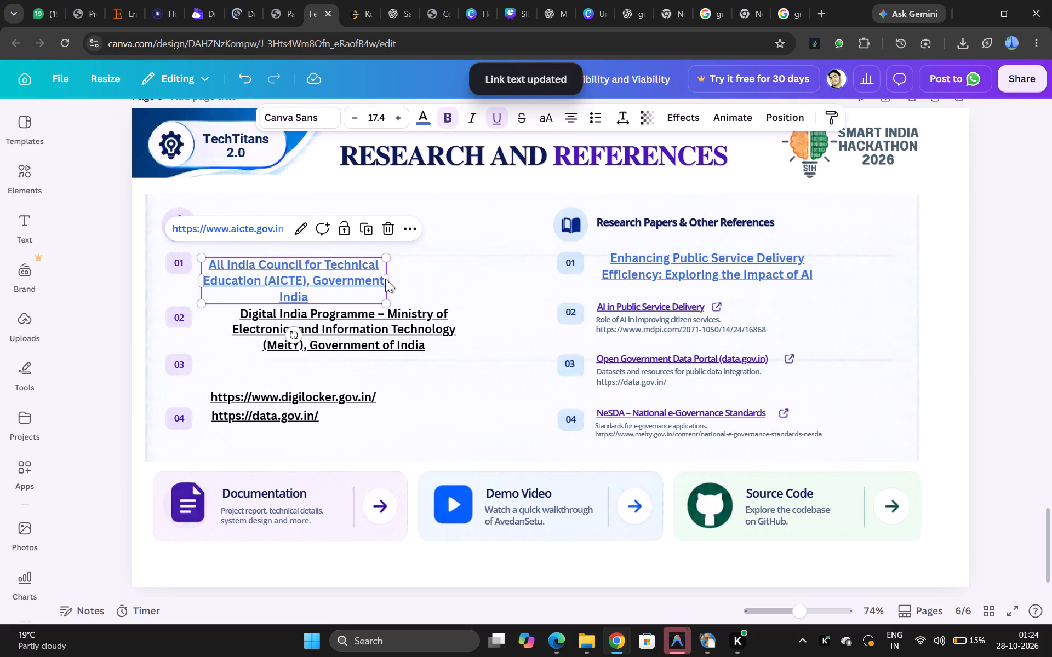
left_click_drag(388, 279, 424, 274)
Adjust the Digital India title's text box to a slightly narrower width, keeping the title on three lines.
left_click(420, 333)
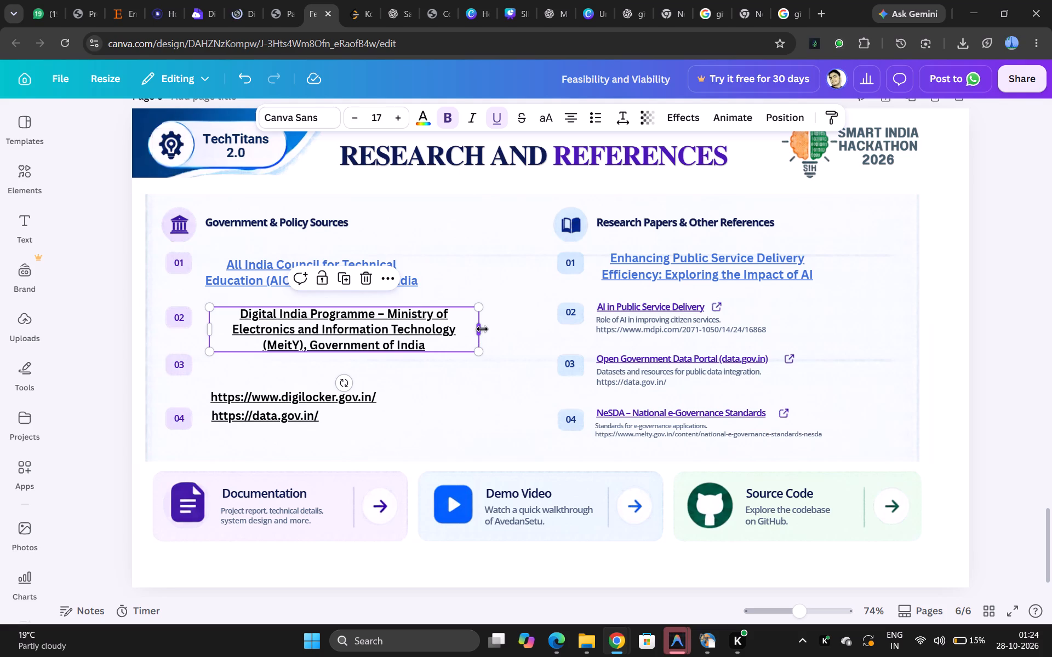
left_click_drag(482, 329, 507, 326)
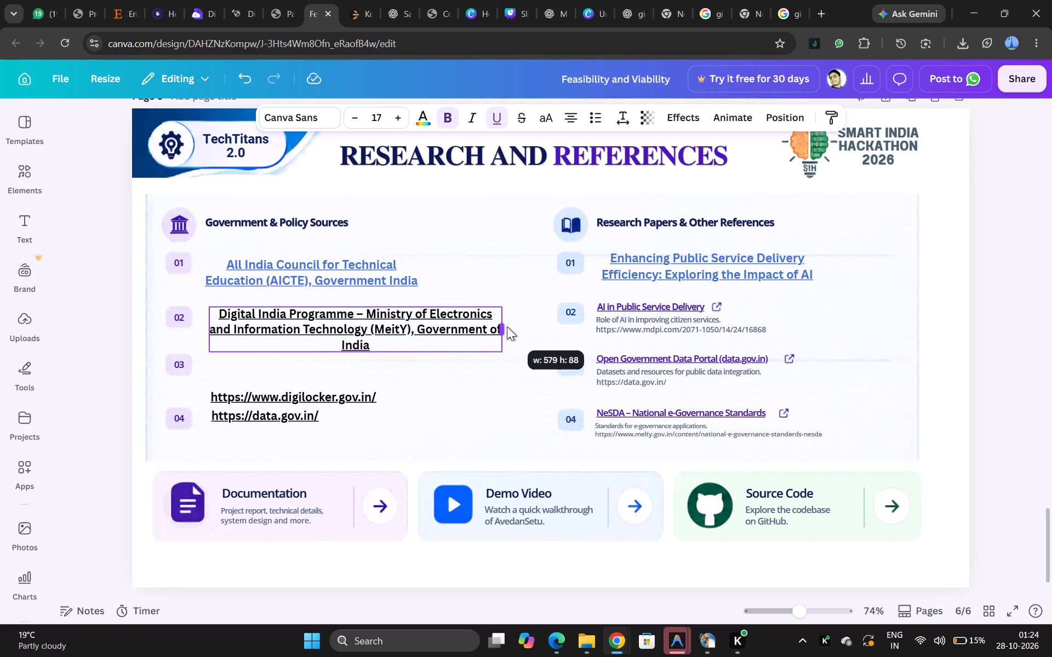
left_click_drag(507, 326, 495, 334)
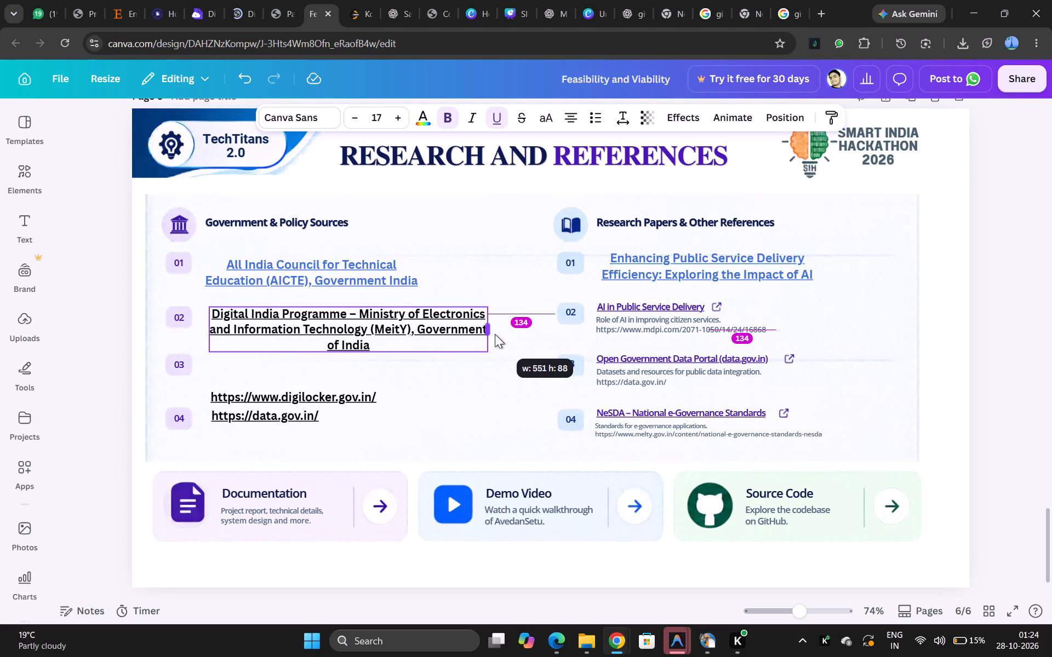
left_click_drag(495, 334, 475, 336)
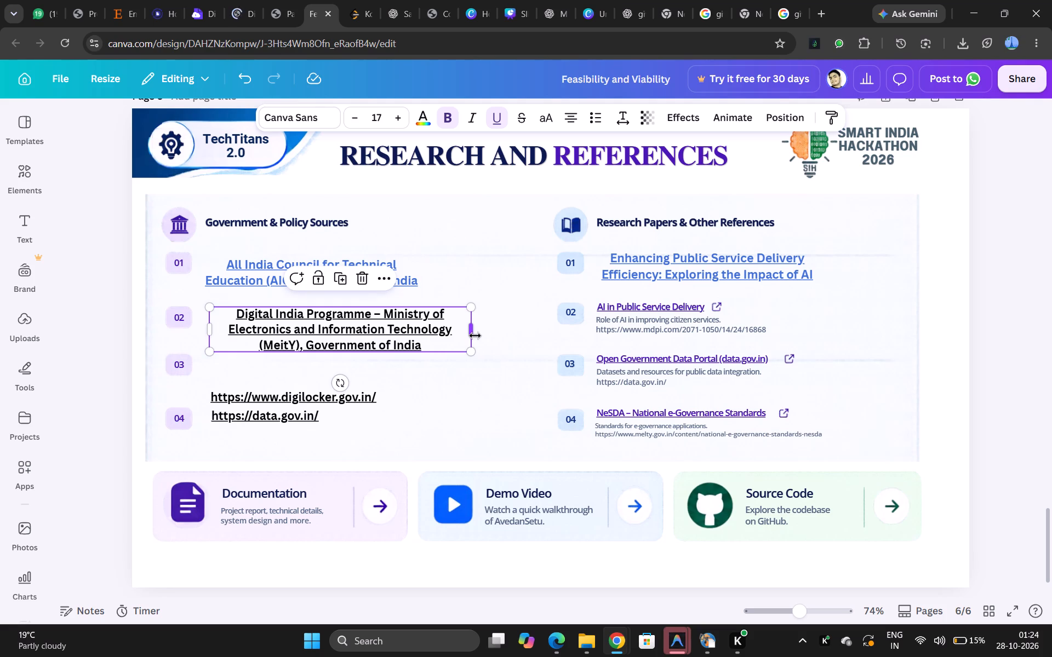
left_click(509, 333)
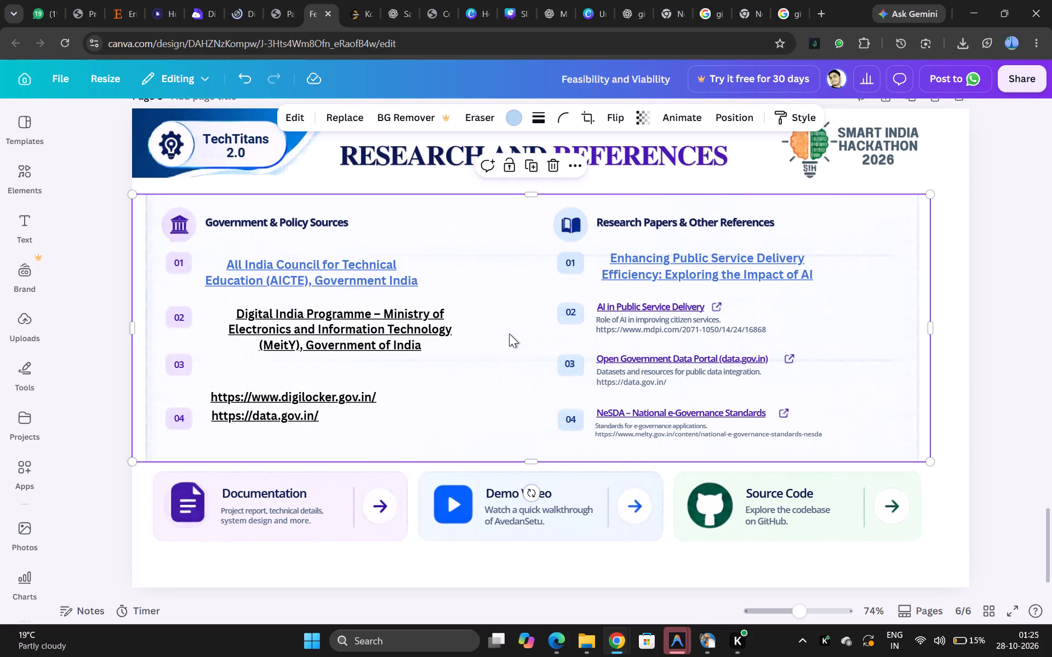
Shift the Digital India title closer to its 02 badge, roughly in line with the AICTE link above.
left_click_drag(390, 338, 365, 338)
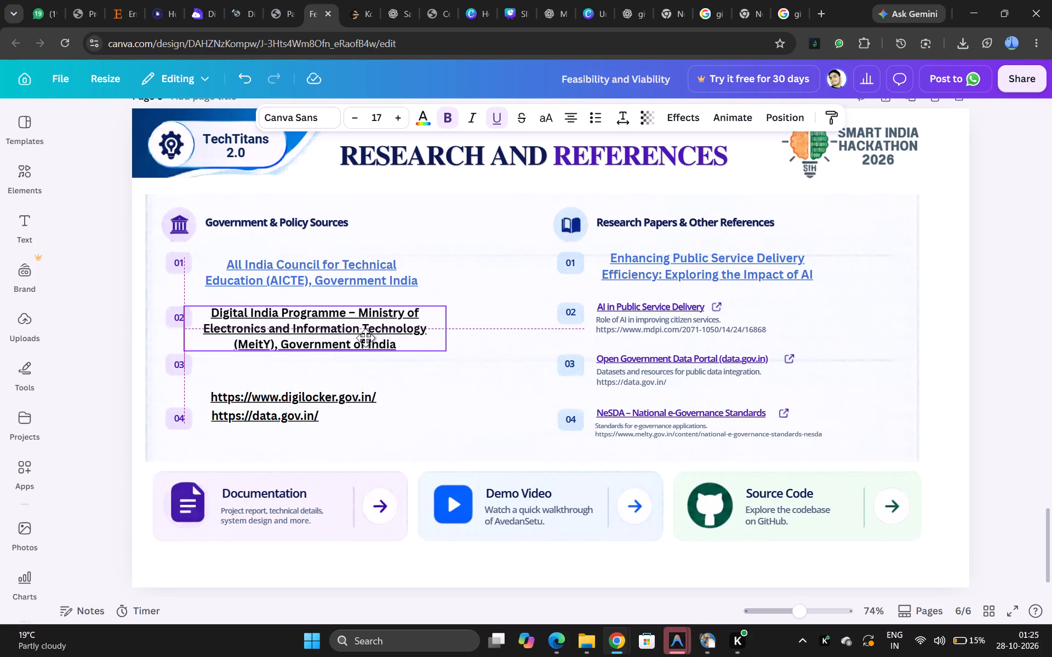
left_click_drag(365, 338, 368, 341)
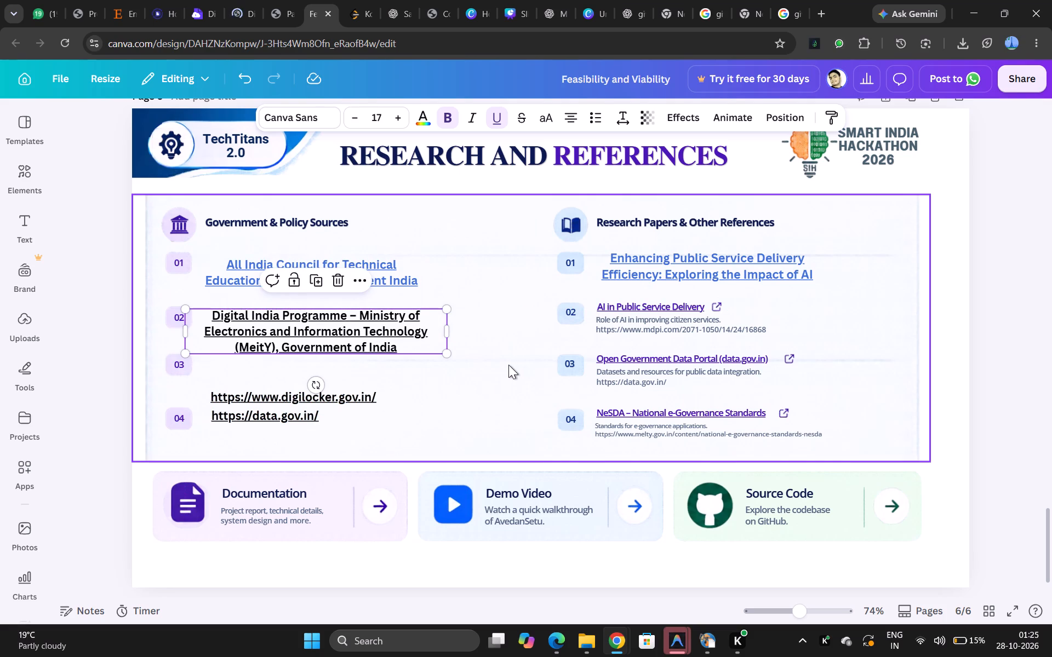
left_click(495, 360)
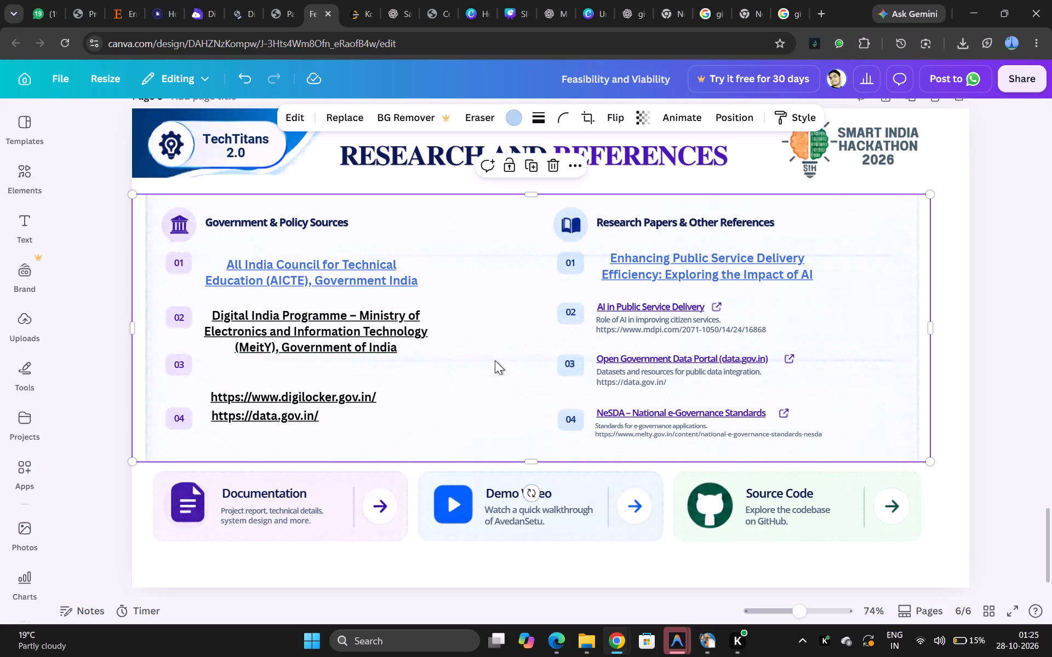
Recolour the Digital India title to the same blue as the AICTE link.
left_click(369, 335)
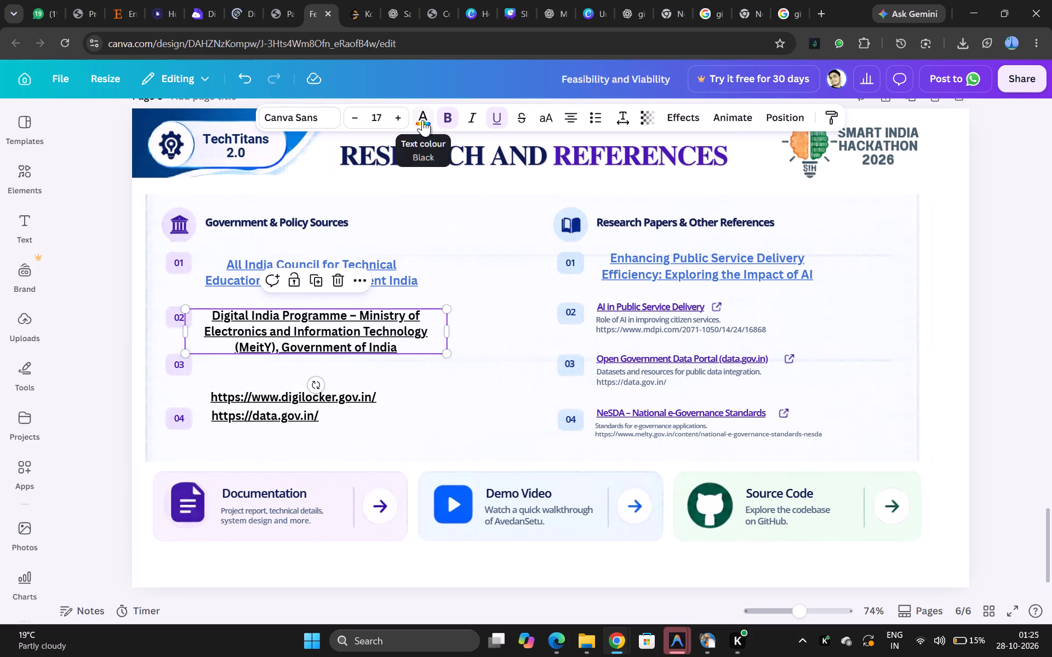
left_click(422, 120)
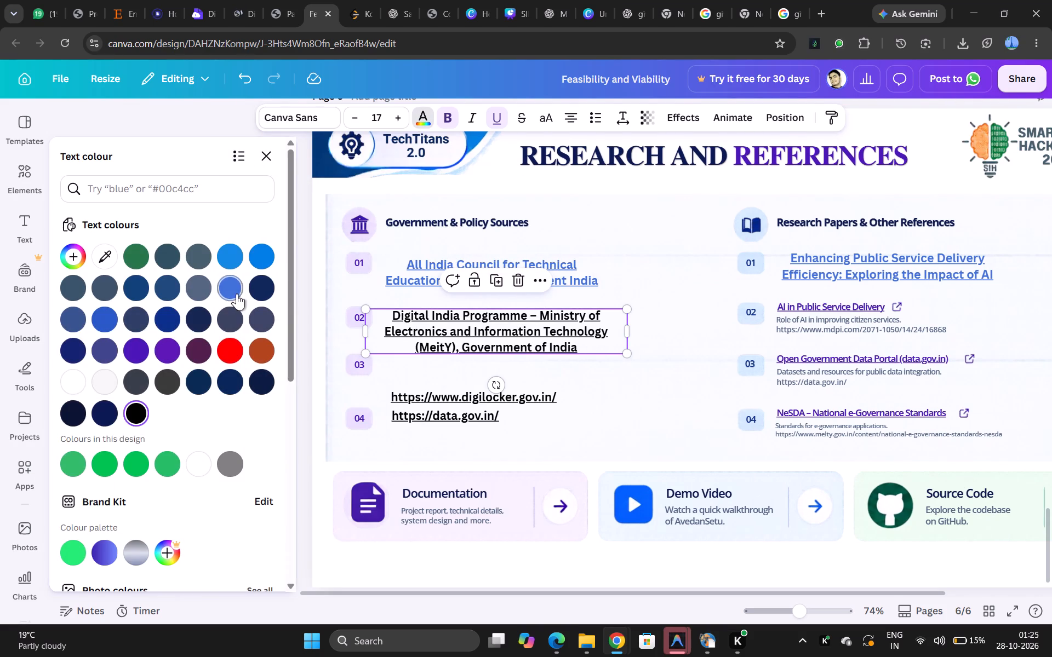
left_click(237, 293)
left_click(271, 151)
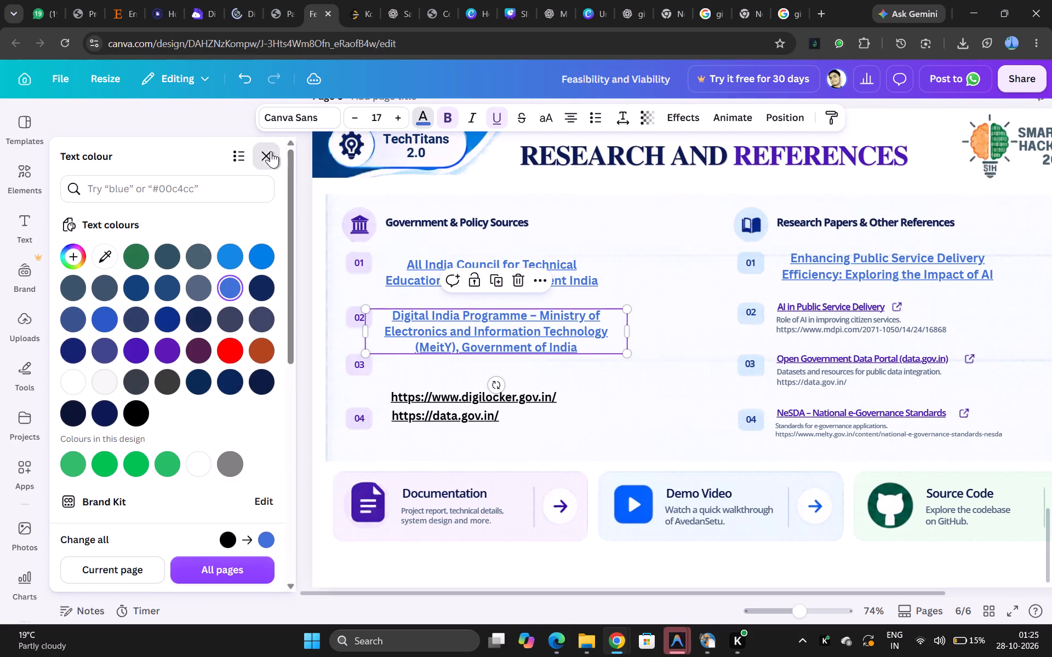
left_click(445, 391)
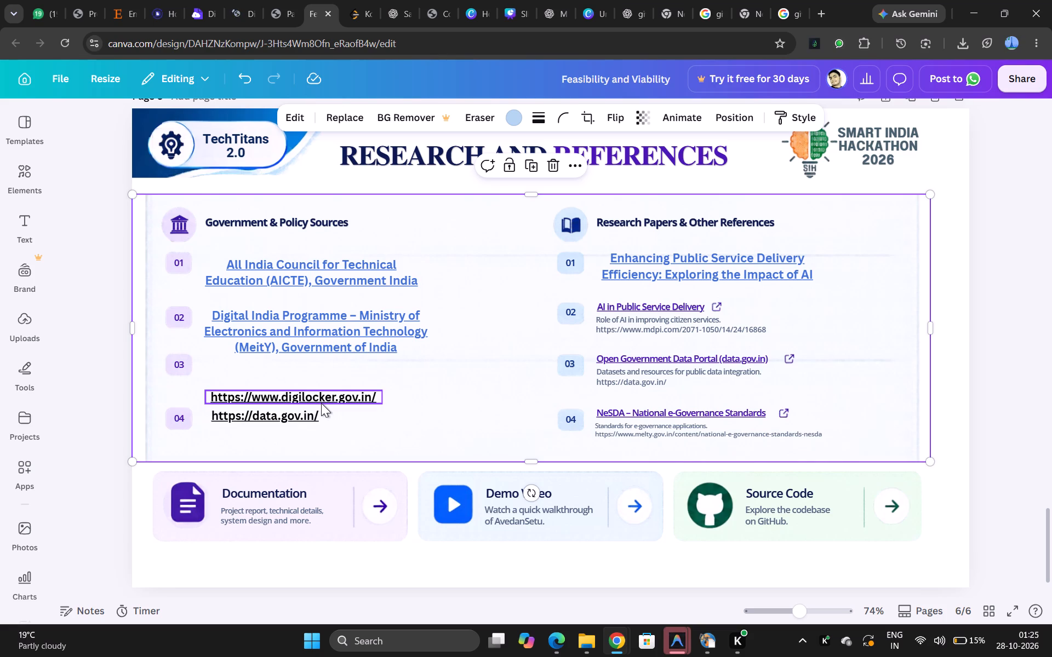
Scale the Digital India title down to font size 16, keeping it on three lines beside its 02 badge.
left_click(348, 331)
left_click_drag(447, 307, 441, 313)
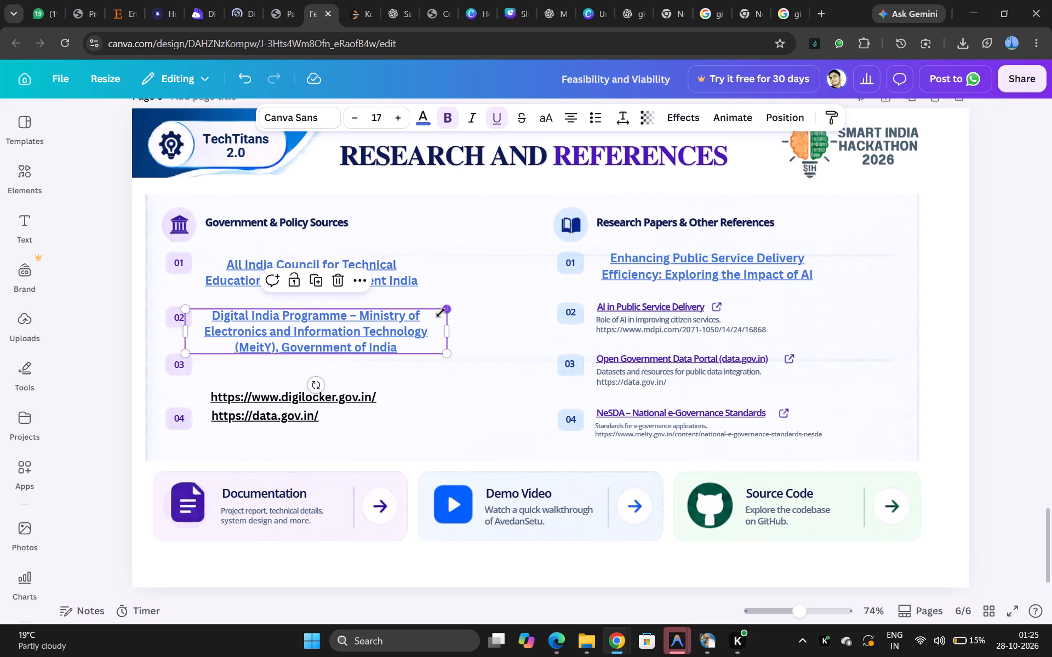
left_click_drag(441, 313, 432, 316)
left_click_drag(409, 347, 410, 341)
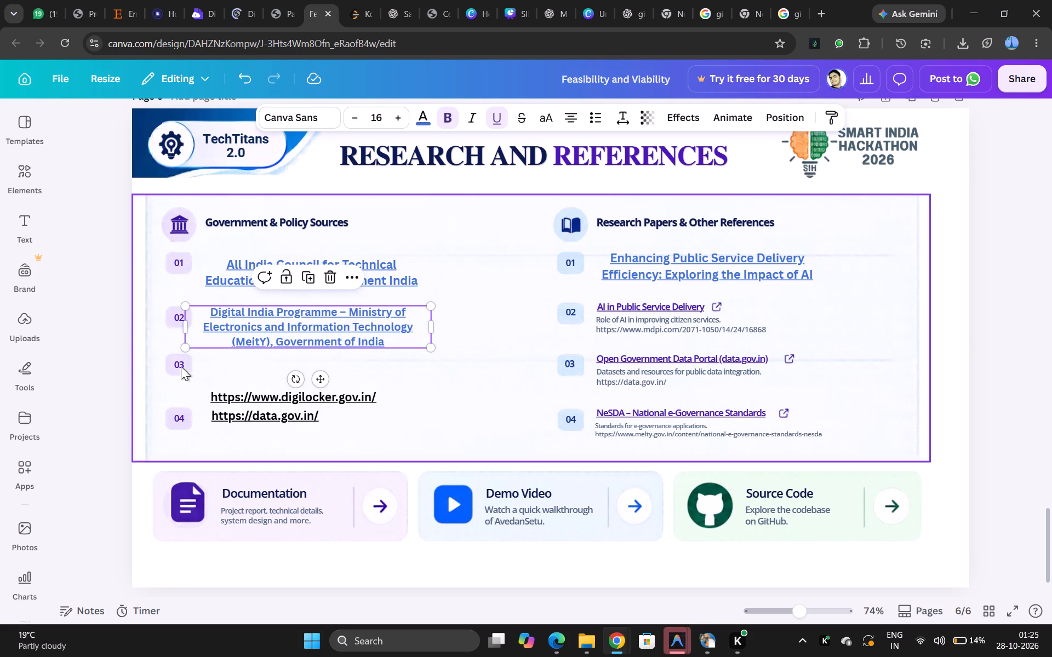
Move the 03 number and its badge background slightly down in the Government & Policy Sources column.
left_click_drag(180, 366, 180, 376)
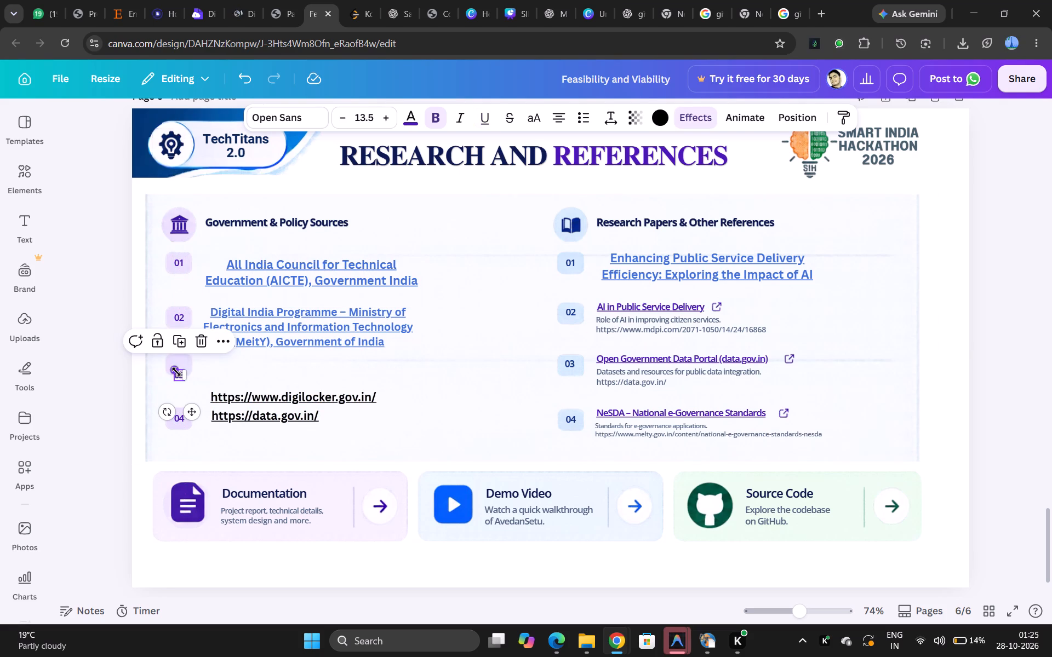
left_click_drag(172, 362, 172, 371)
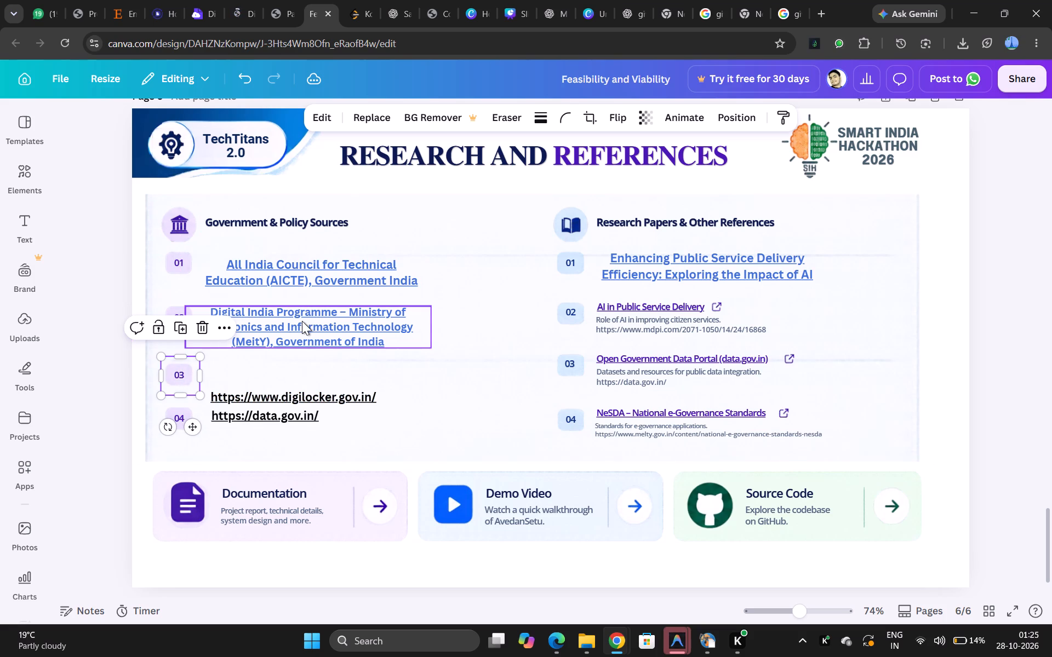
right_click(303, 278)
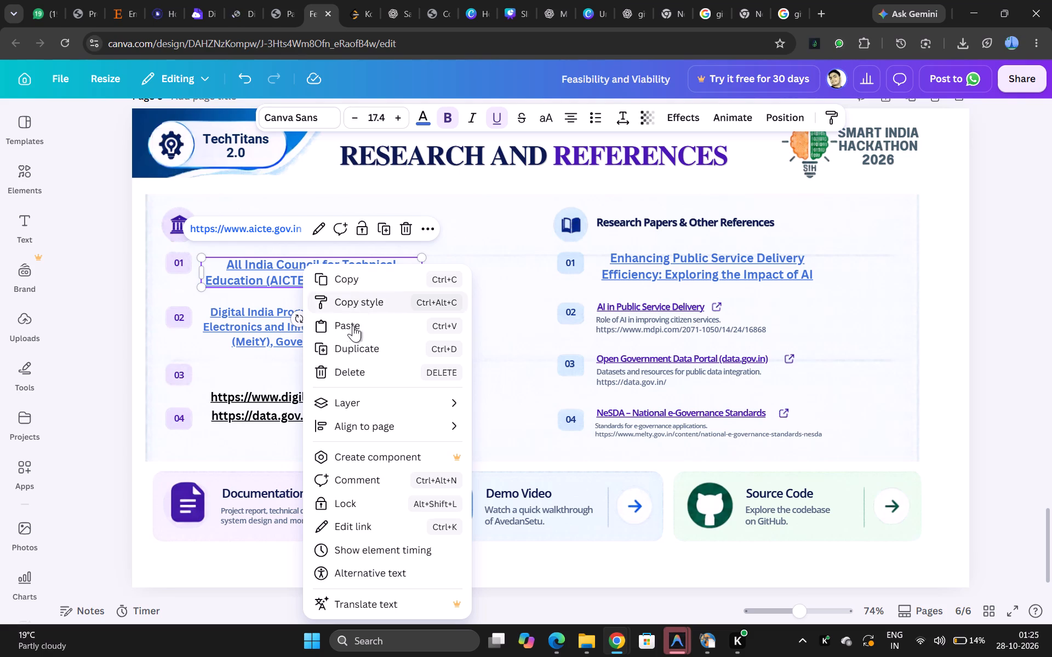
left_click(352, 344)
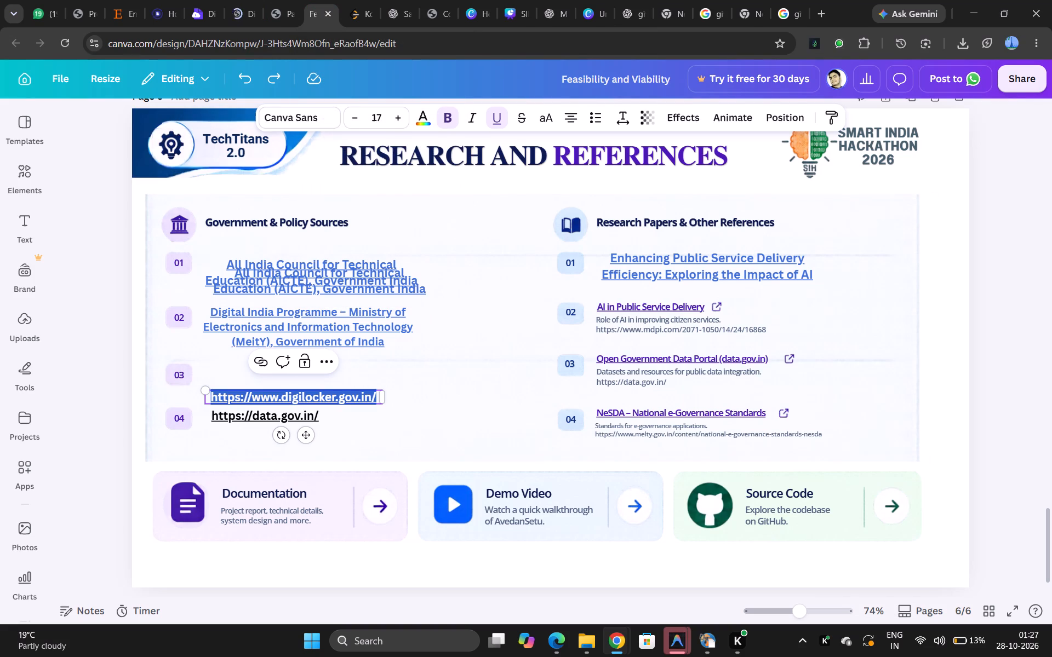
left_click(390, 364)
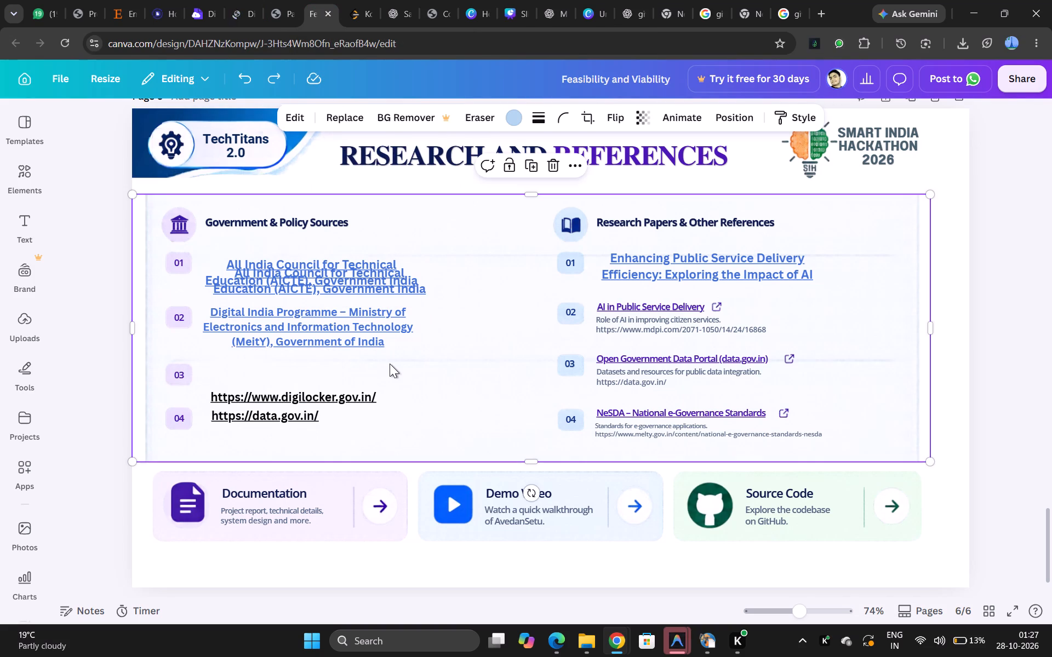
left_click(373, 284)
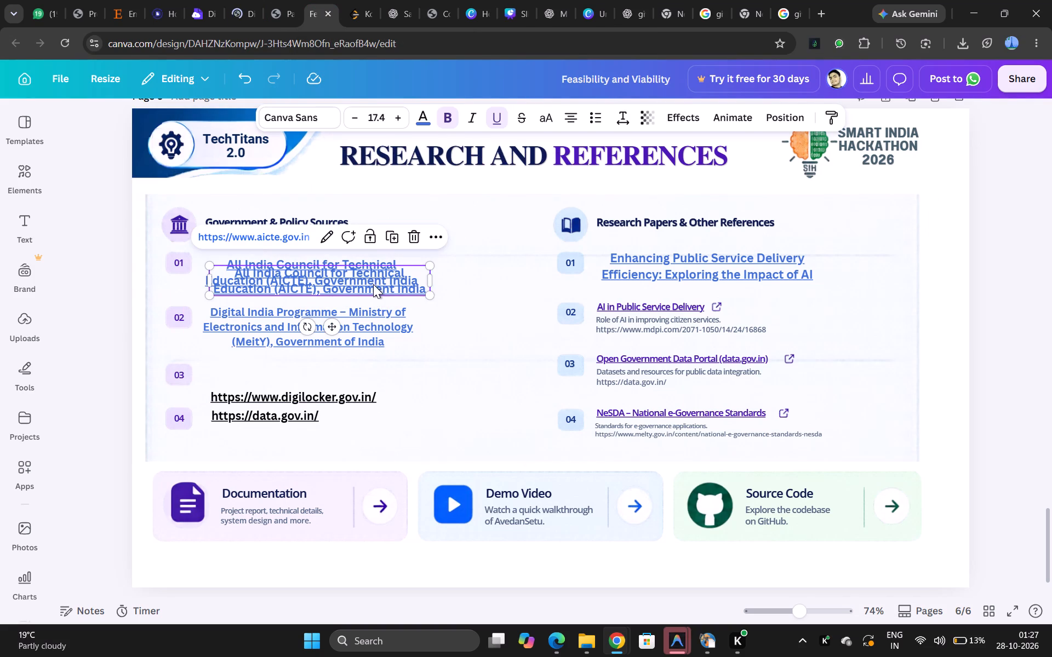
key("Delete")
Replace the DigiLocker link's display text with "DigiLocker – Digital Document Wallet Initiative, Government of India", keeping its URL.
left_click(317, 397)
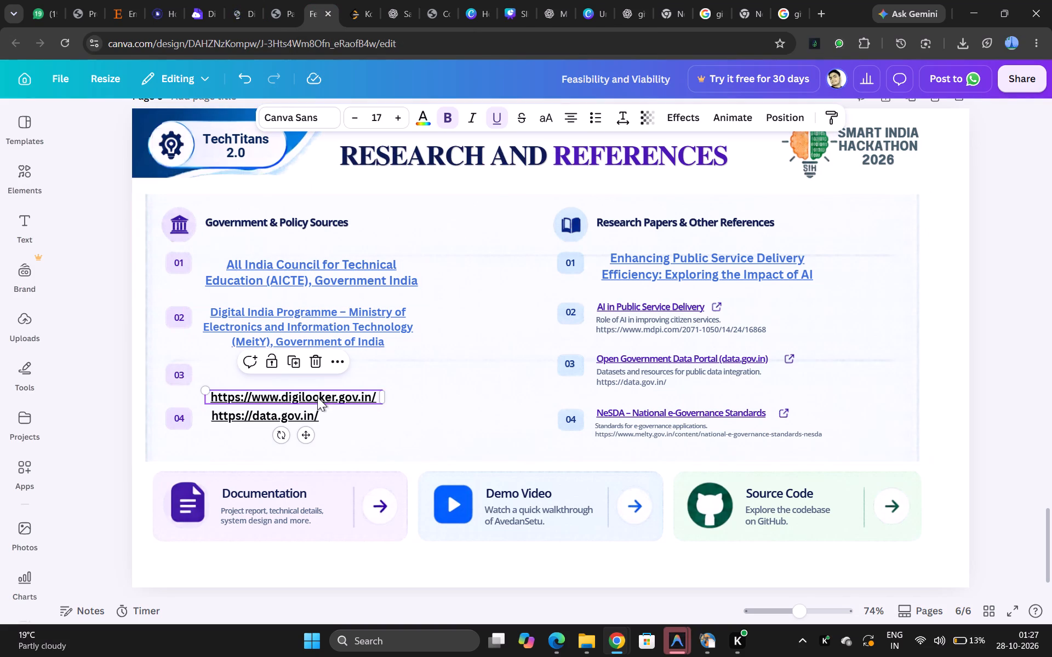
left_click(243, 393)
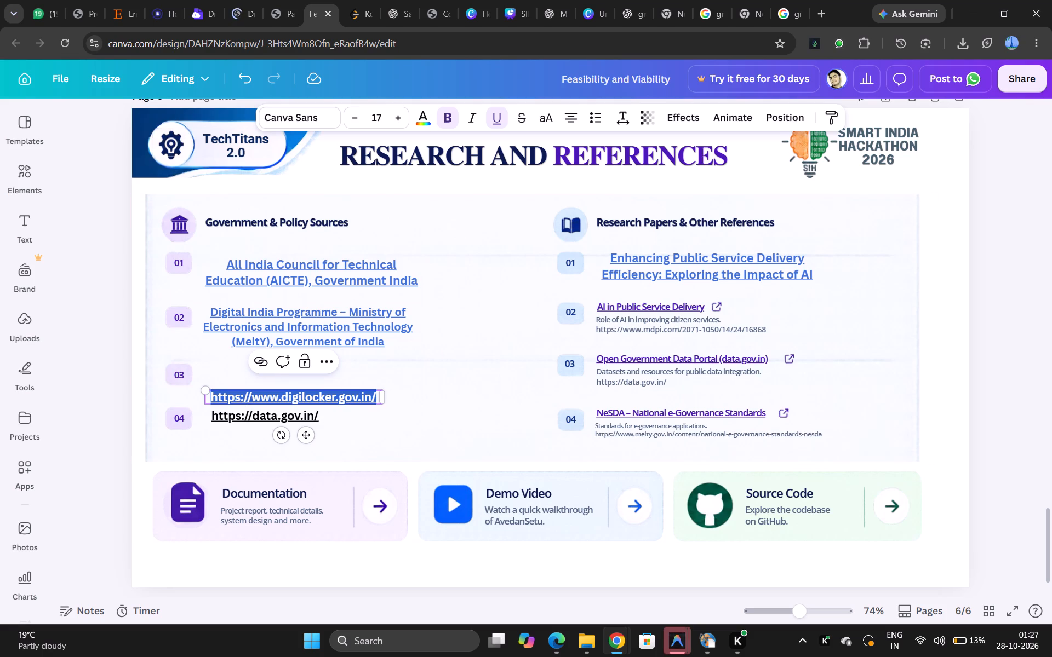
left_click(283, 399)
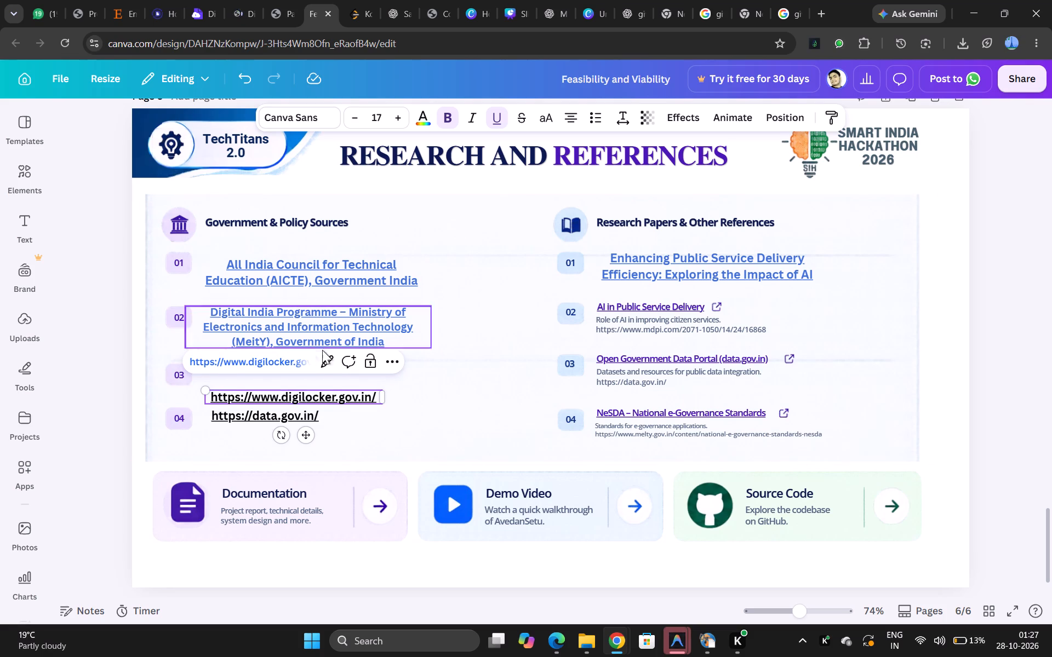
left_click(323, 360)
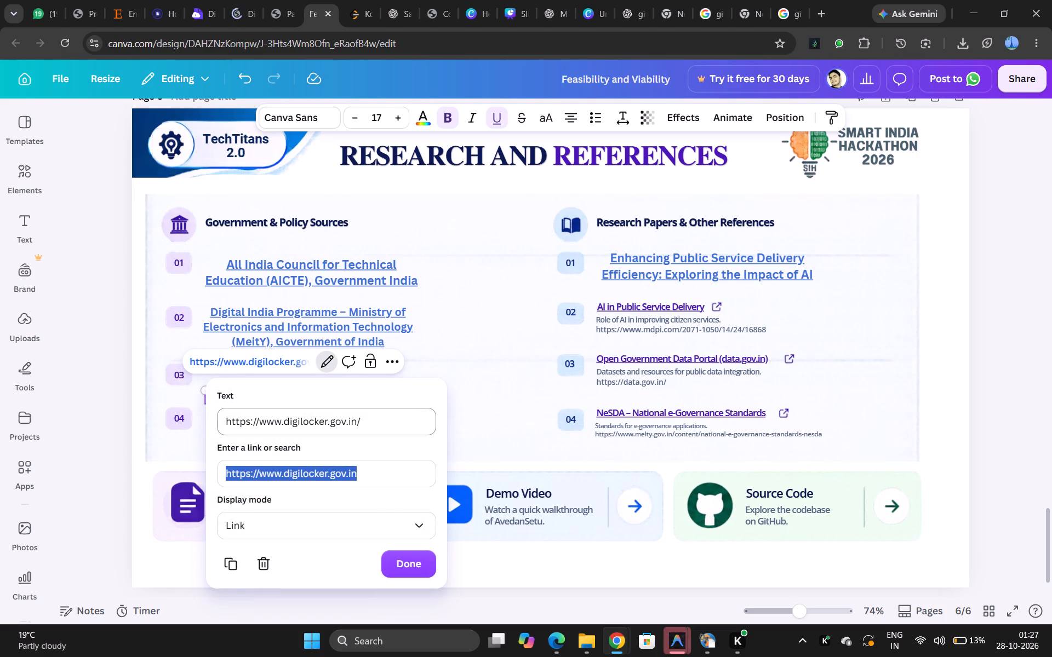
left_click(362, 418)
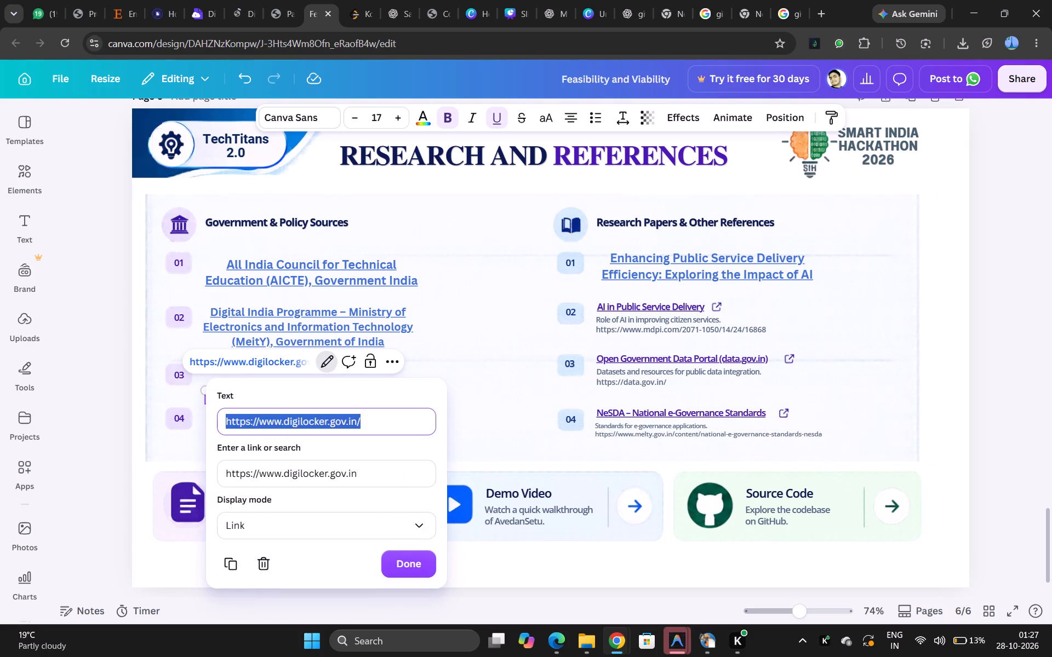
key("ctrl+a")
key("ctrl+v")
left_click(393, 563)
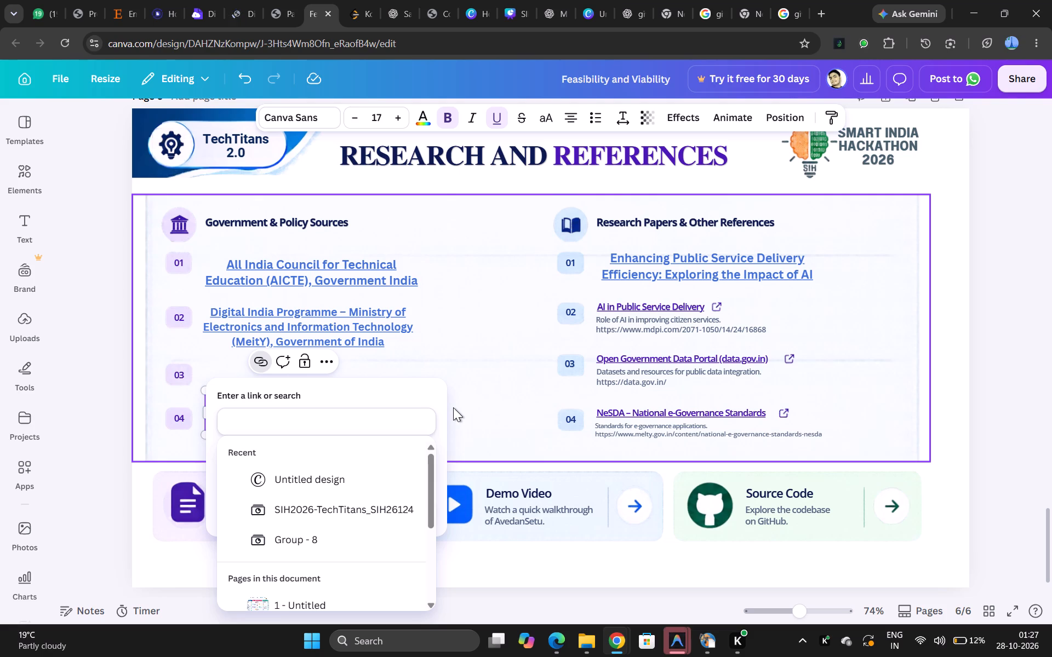
left_click(453, 407)
left_click_drag(312, 413, 338, 428)
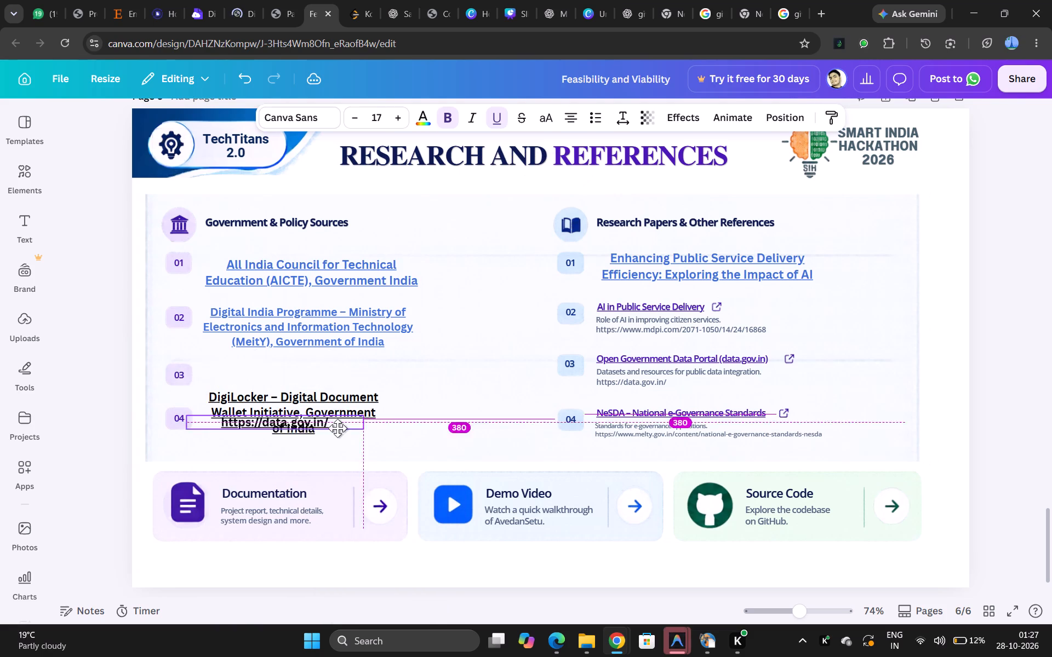
left_click_drag(338, 428, 351, 447)
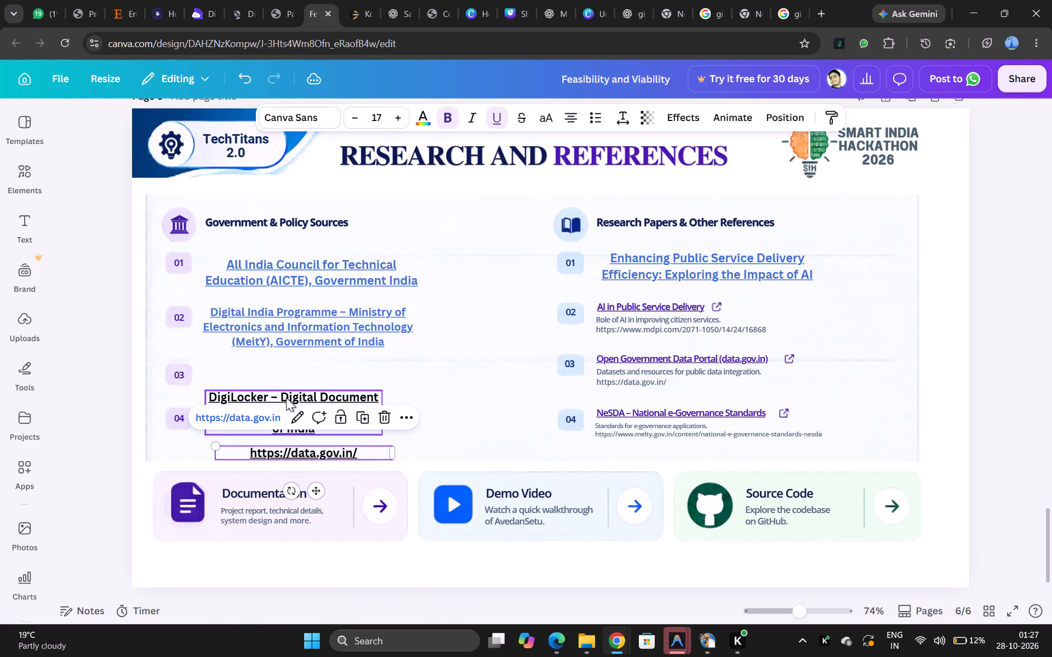
Colour the DigiLocker title the same blue as the AICTE and Digital India links.
left_click(286, 397)
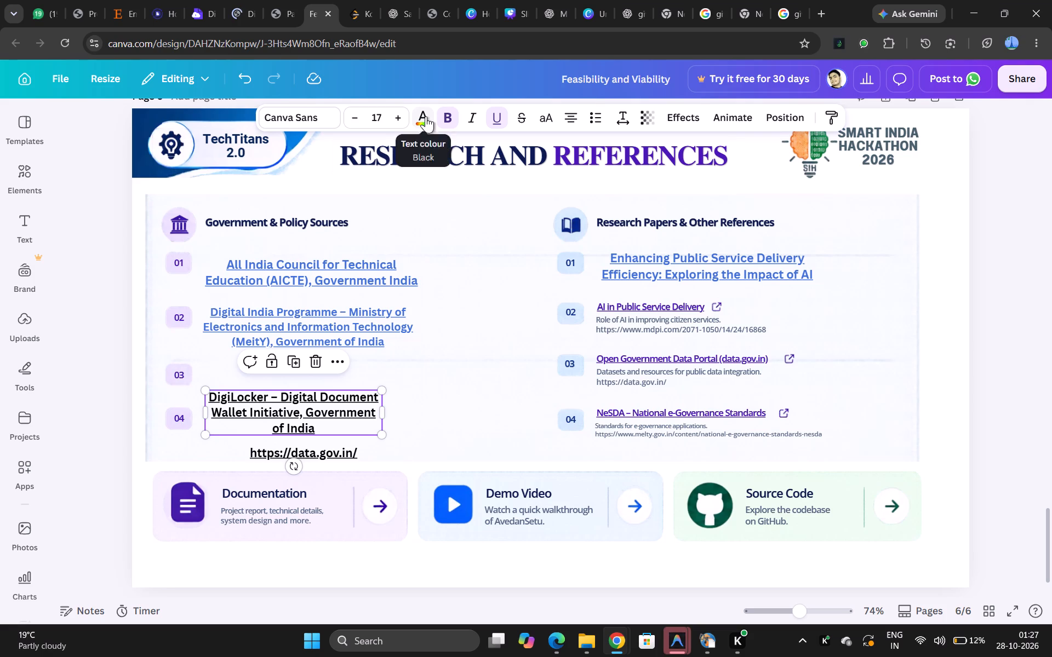
left_click(426, 116)
left_click(233, 288)
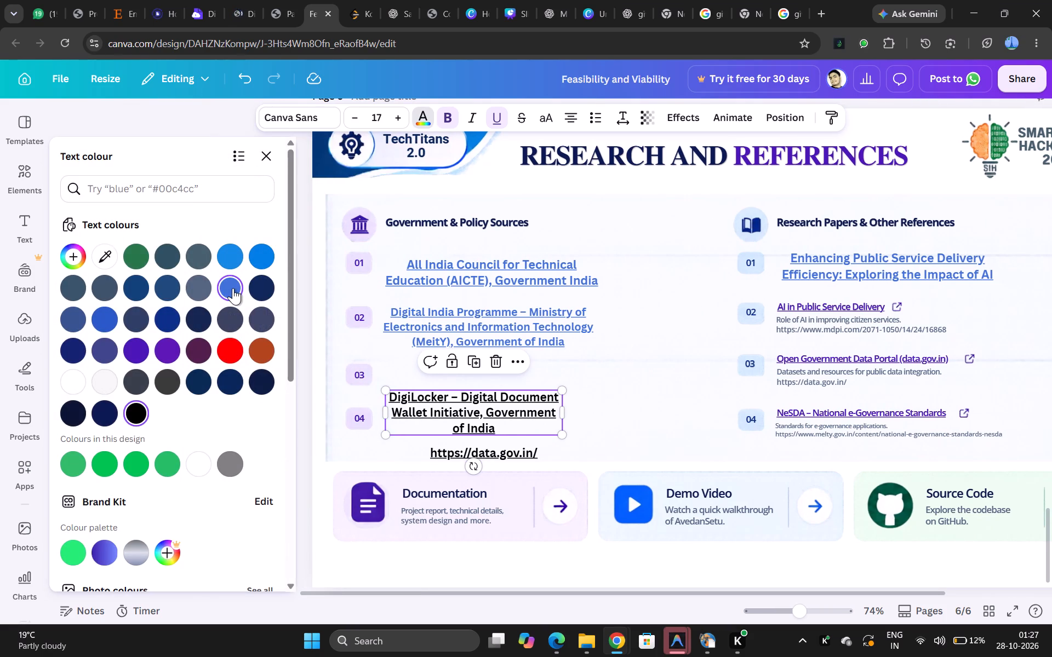
left_click(265, 152)
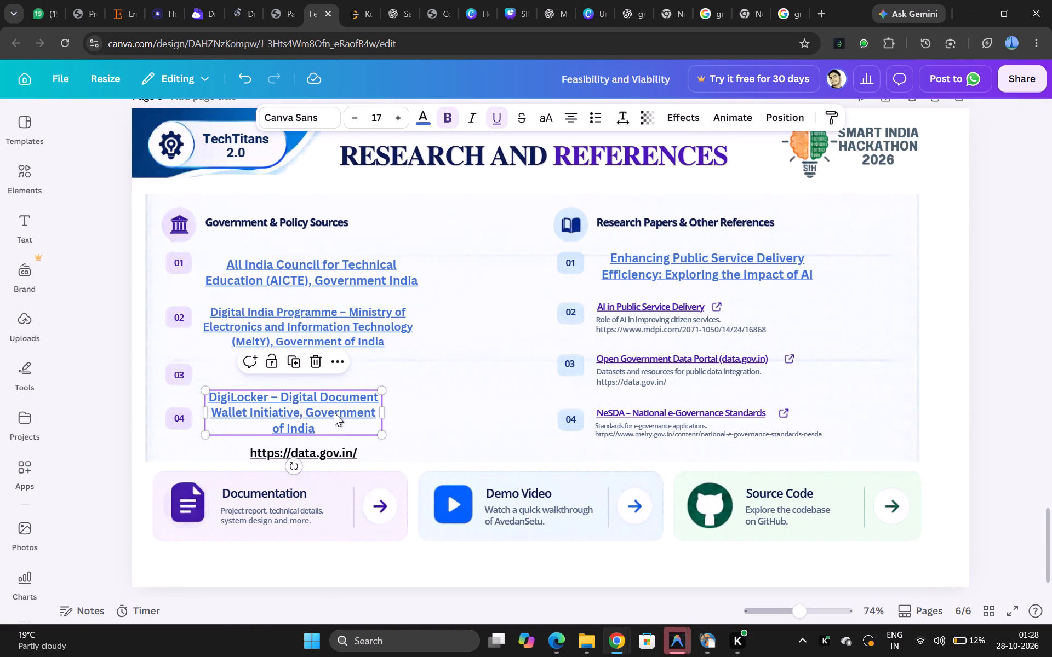
Move the DigiLocker title up beside badge 03 and widen its text box to about 429 so it fits two lines.
left_click_drag(334, 412, 333, 388)
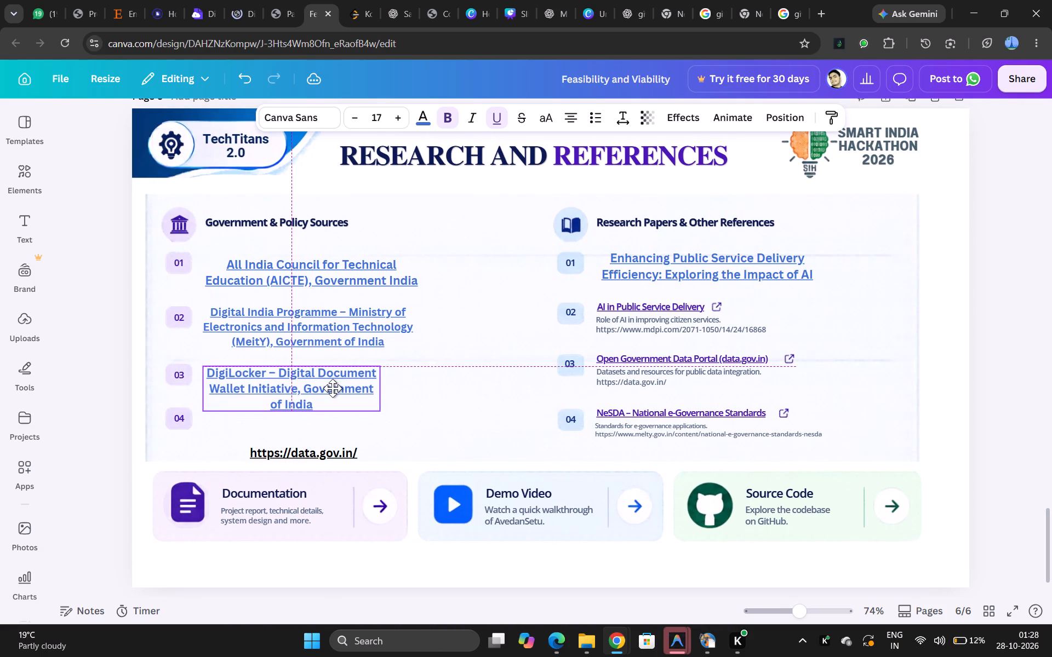
left_click_drag(333, 388, 334, 390)
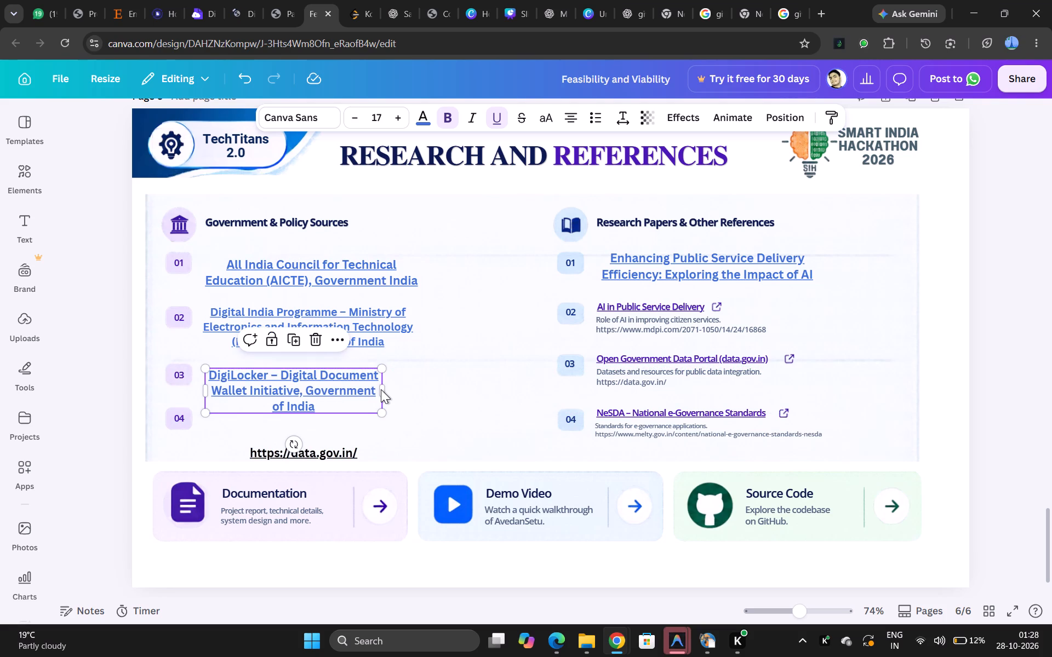
left_click_drag(383, 389, 424, 385)
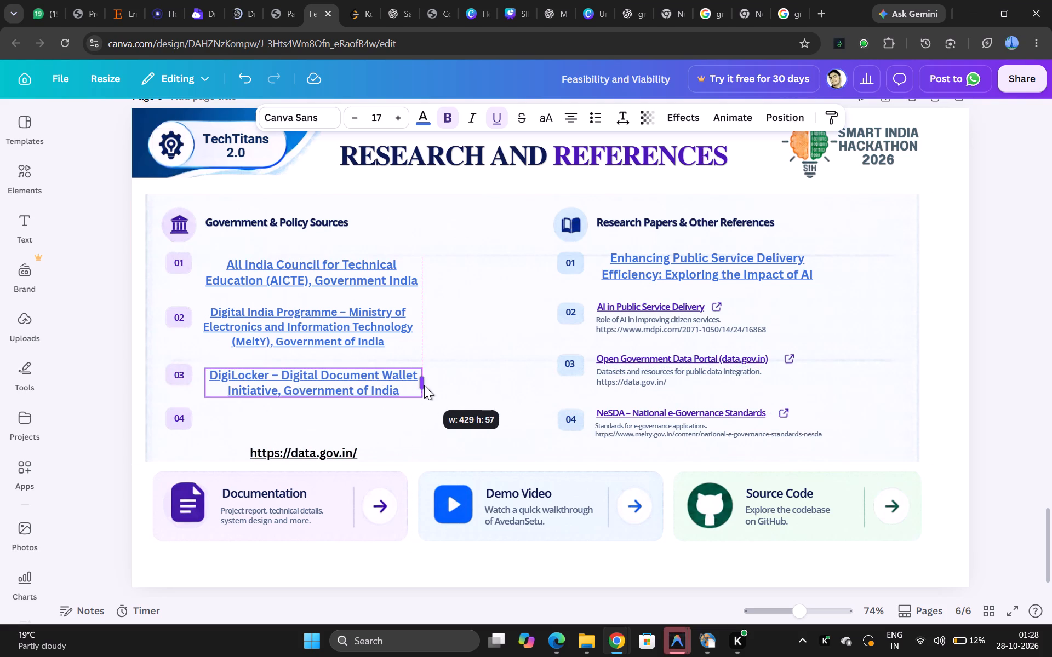
left_click_drag(424, 385, 425, 385)
left_click(454, 358)
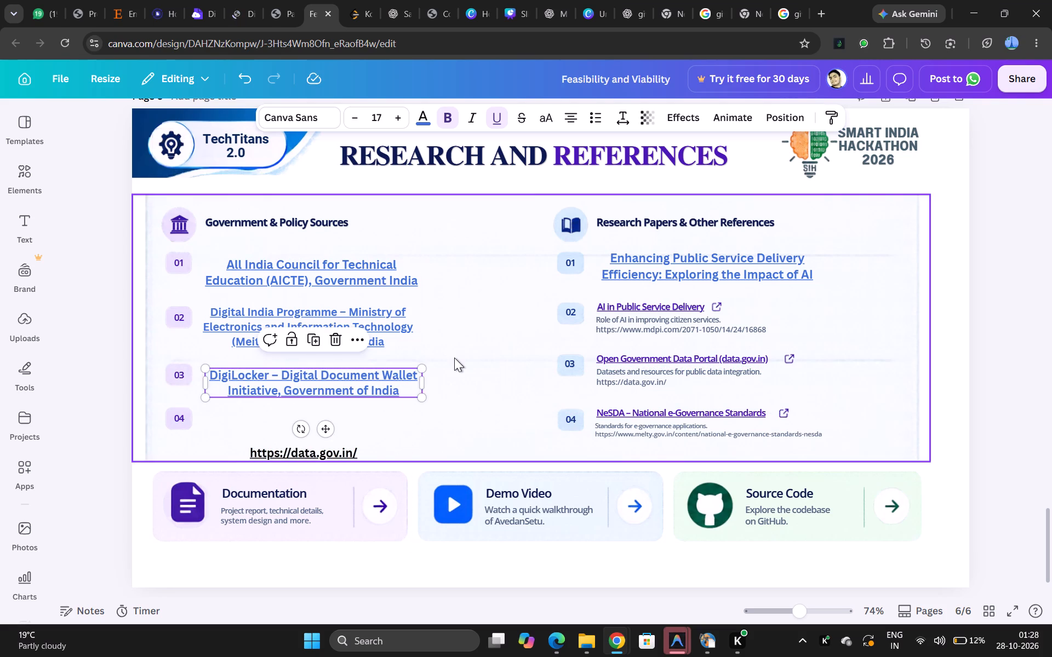
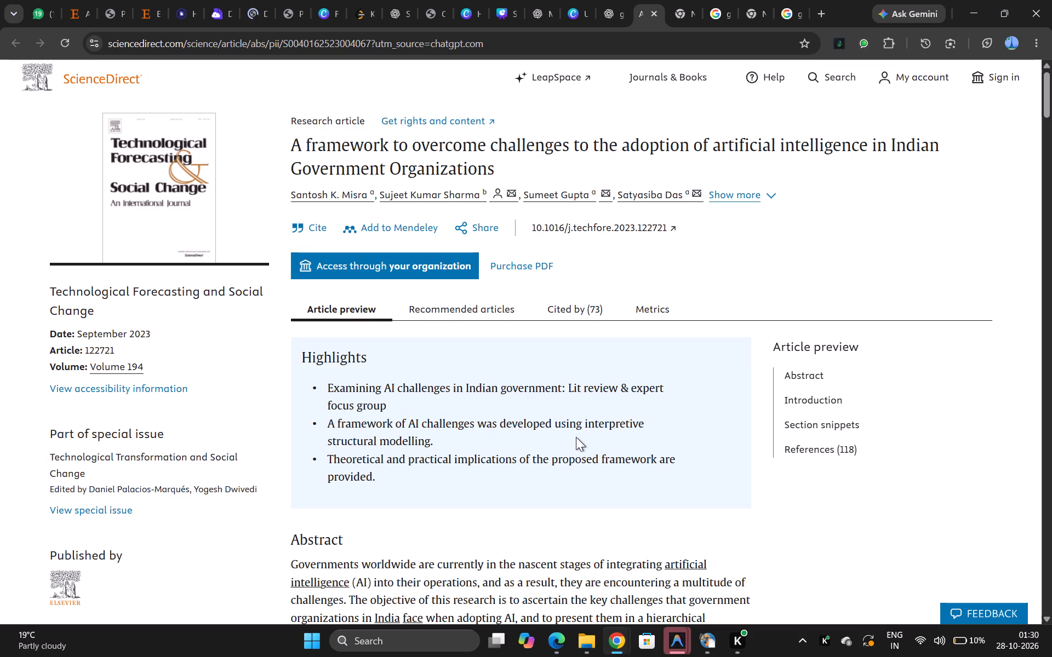
scroll(576, 437, "down", 8)
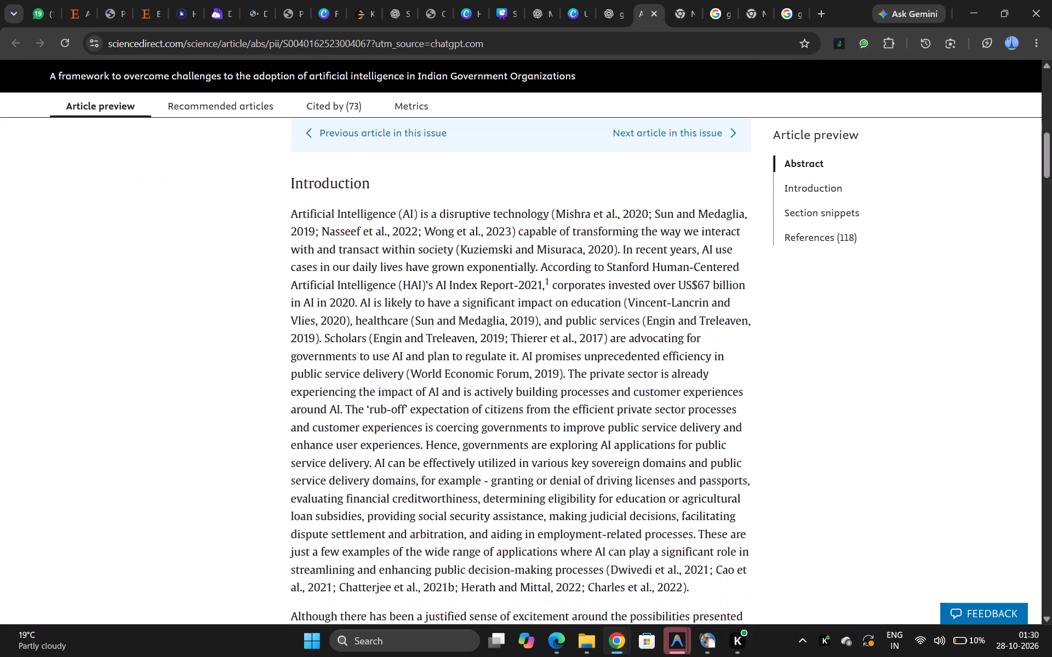
scroll(576, 437, "down", 4)
scroll(576, 437, "up", 6)
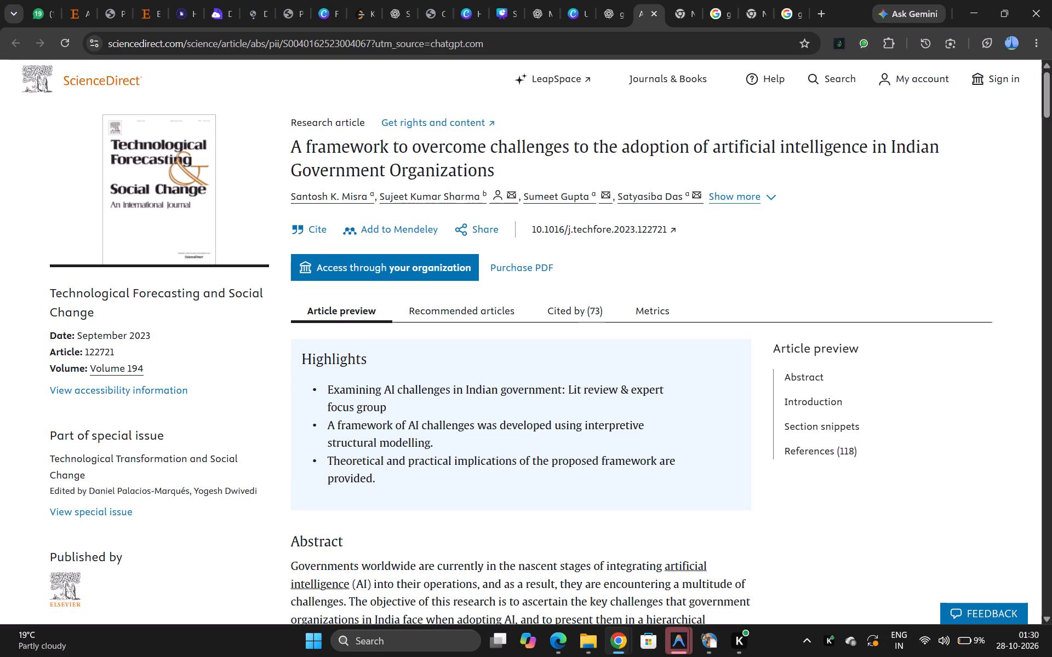
left_click_drag(328, 391, 558, 393)
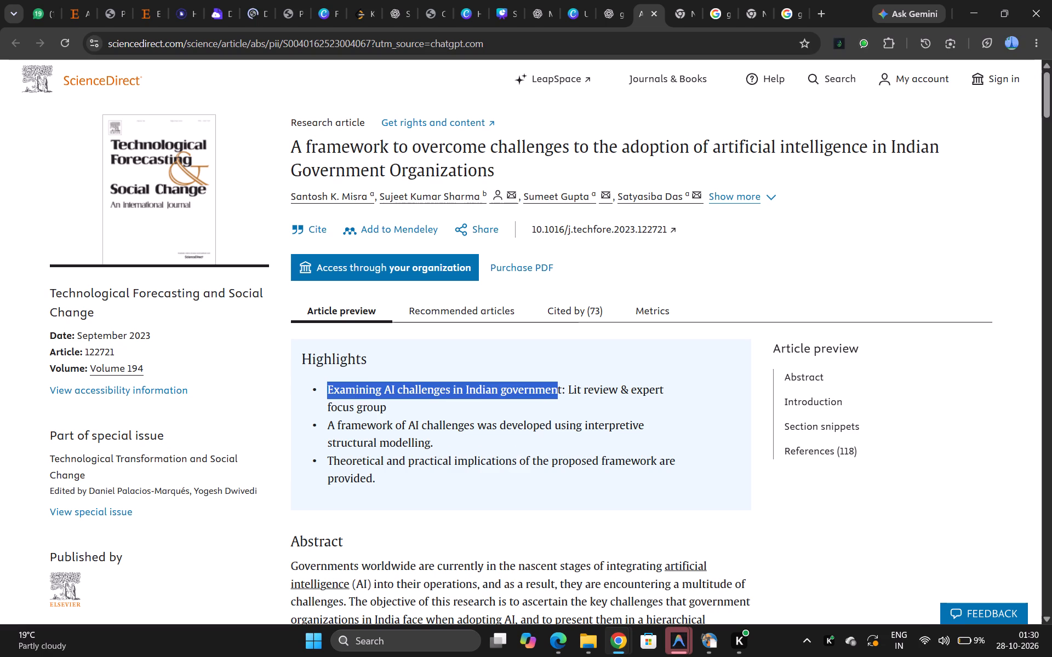
left_click_drag(558, 393, 563, 393)
key("ctrl+c")
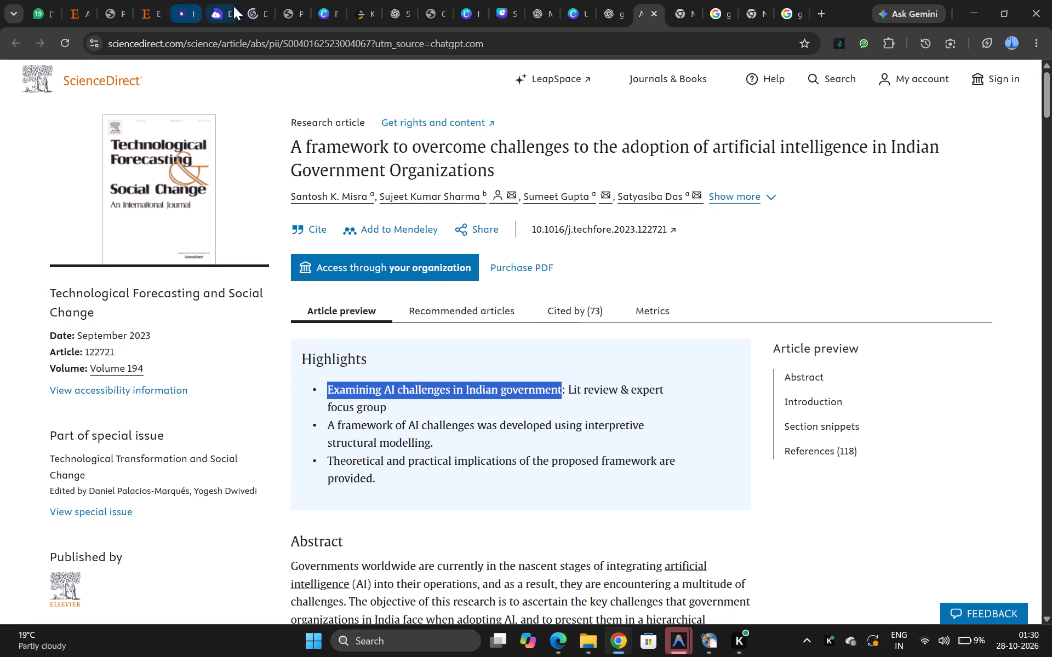
In the Canva slide, delete the "AI in Public Service Delivery" title and its external-link icon beside badge 02.
left_click(315, 11)
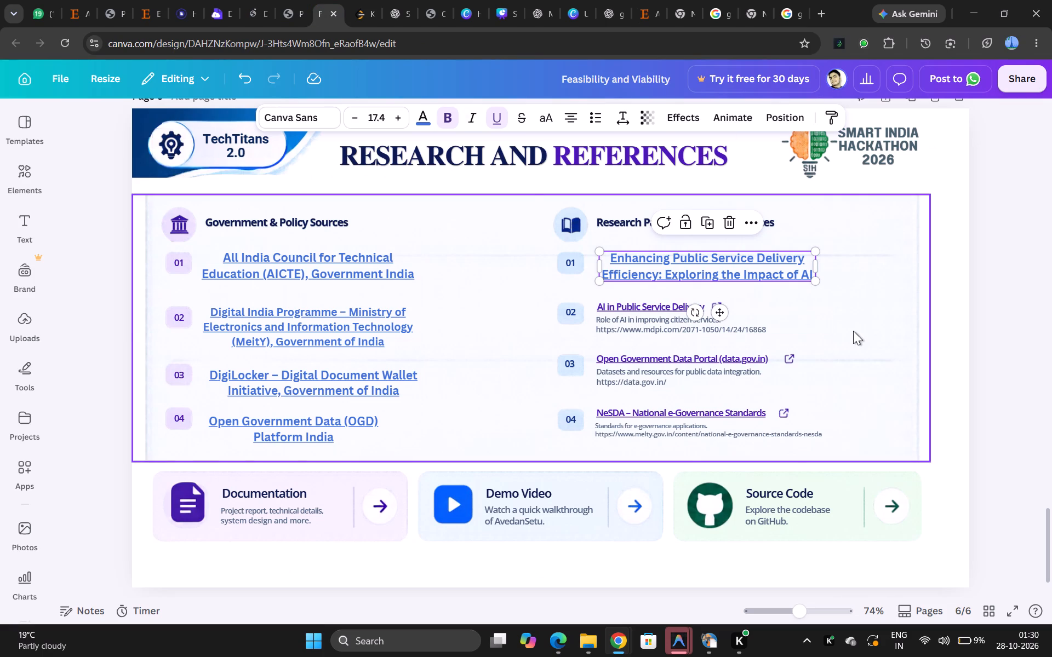
left_click(853, 331)
left_click(677, 304)
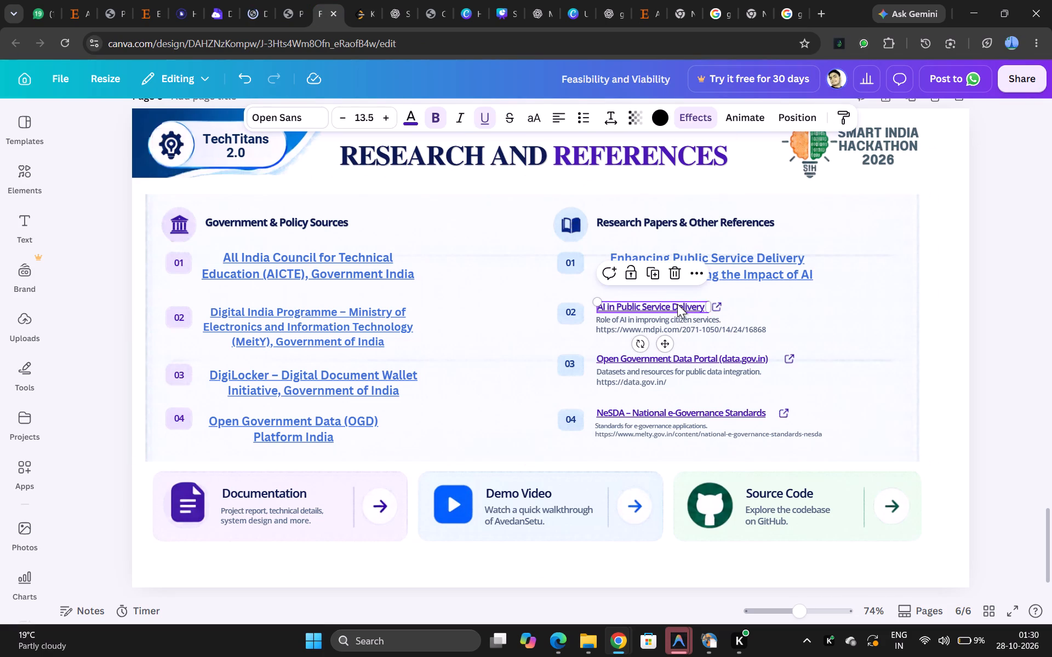
key("Delete")
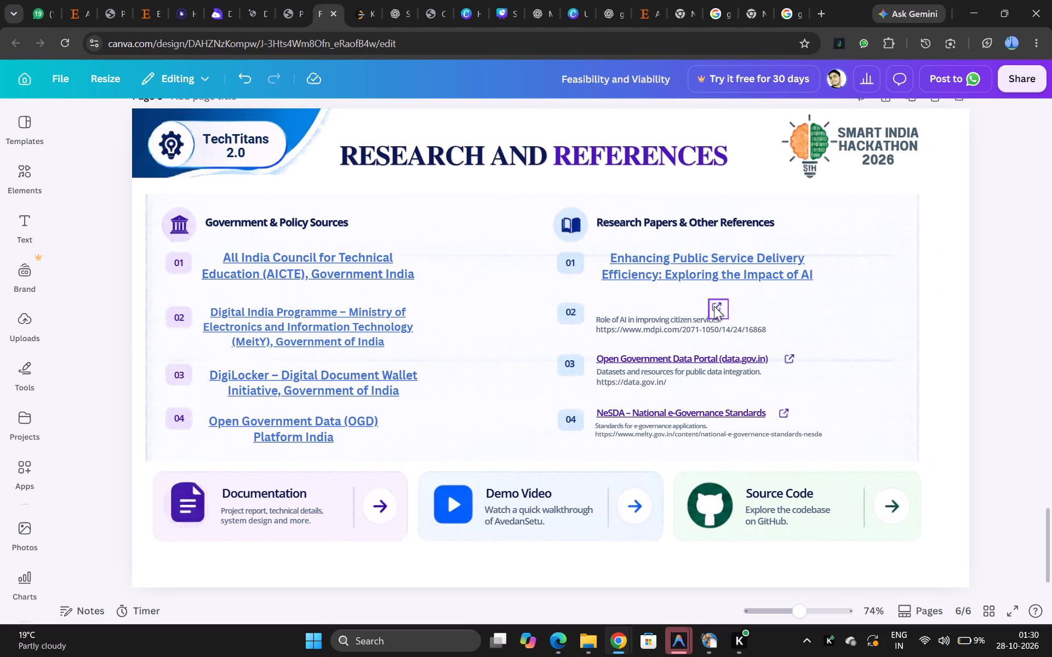
left_click(714, 306)
key("Delete")
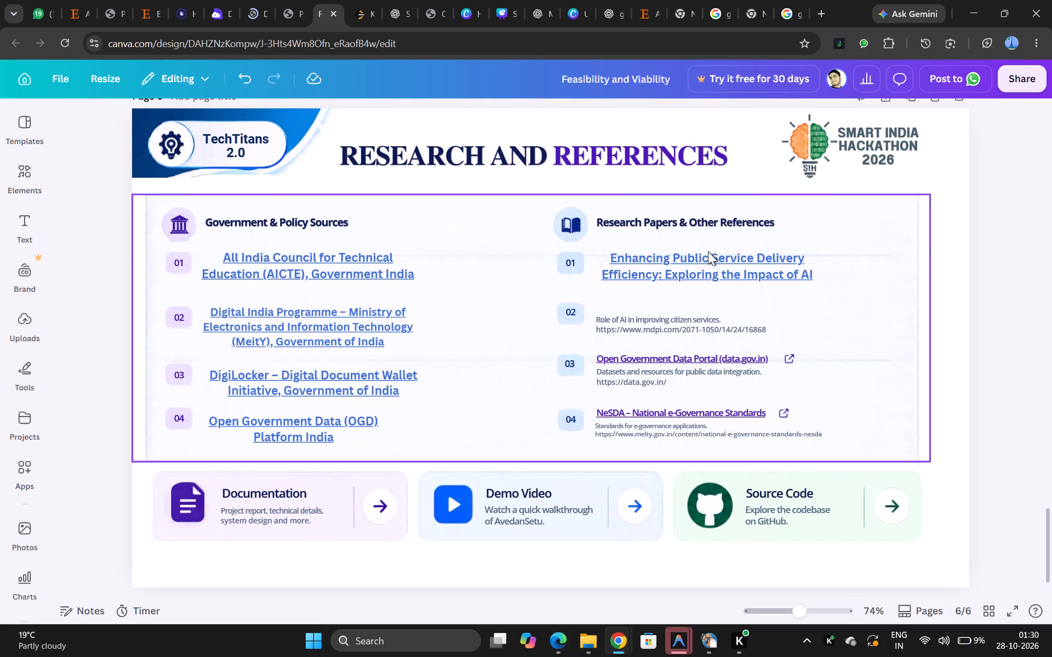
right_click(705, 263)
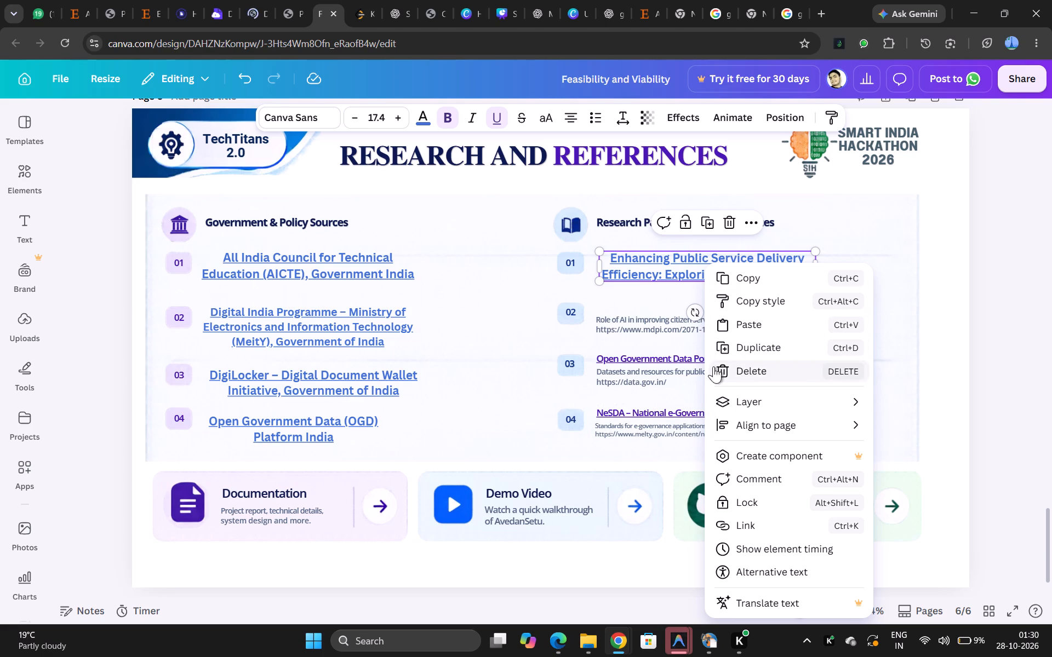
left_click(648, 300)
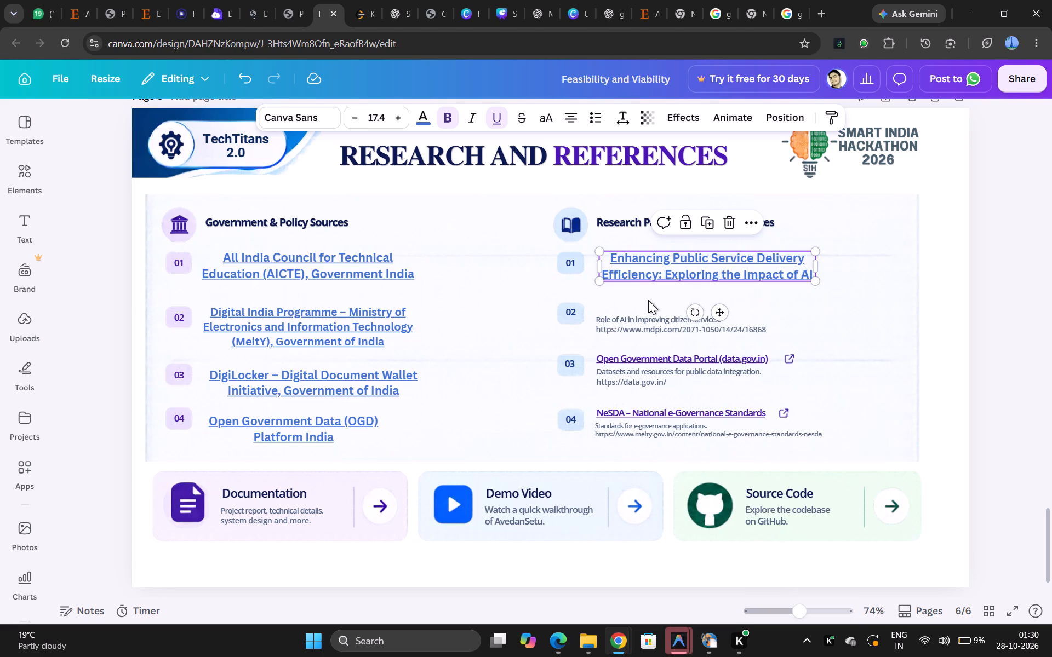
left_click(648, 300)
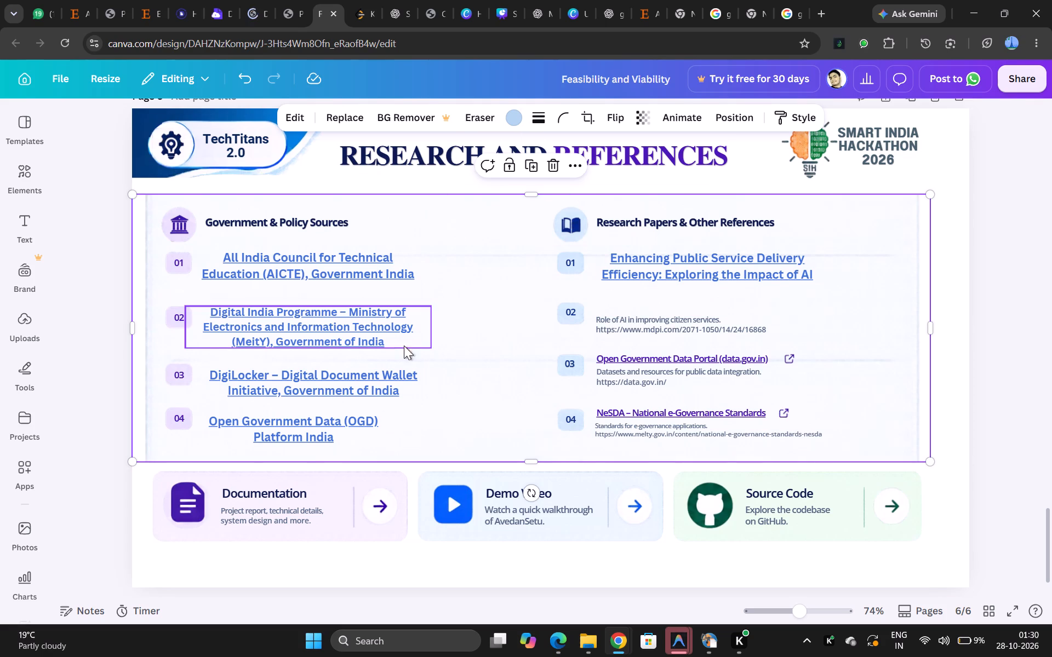
Add a subheading reading "Examining AI challenges in Indian government" and shrink it to size 18.8.
left_click(35, 235)
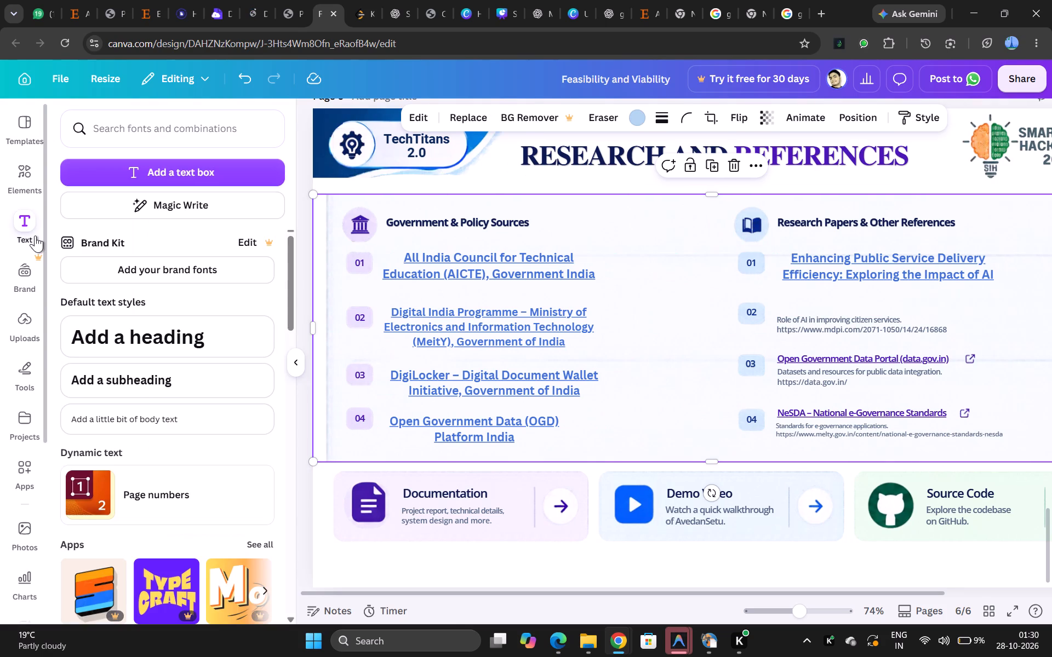
left_click(162, 381)
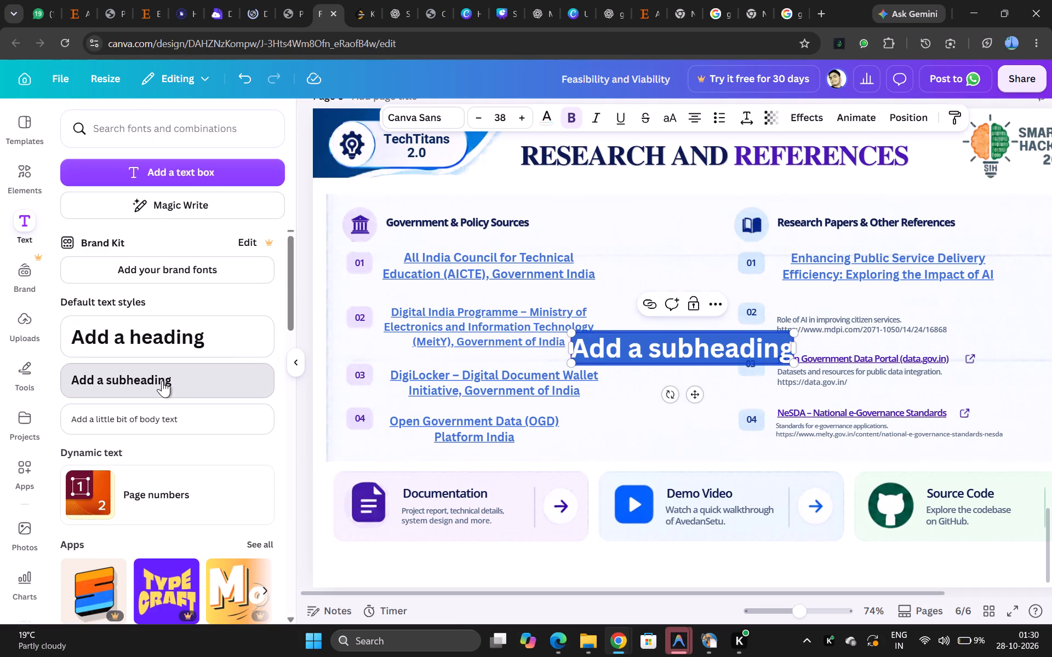
key("ctrl+v")
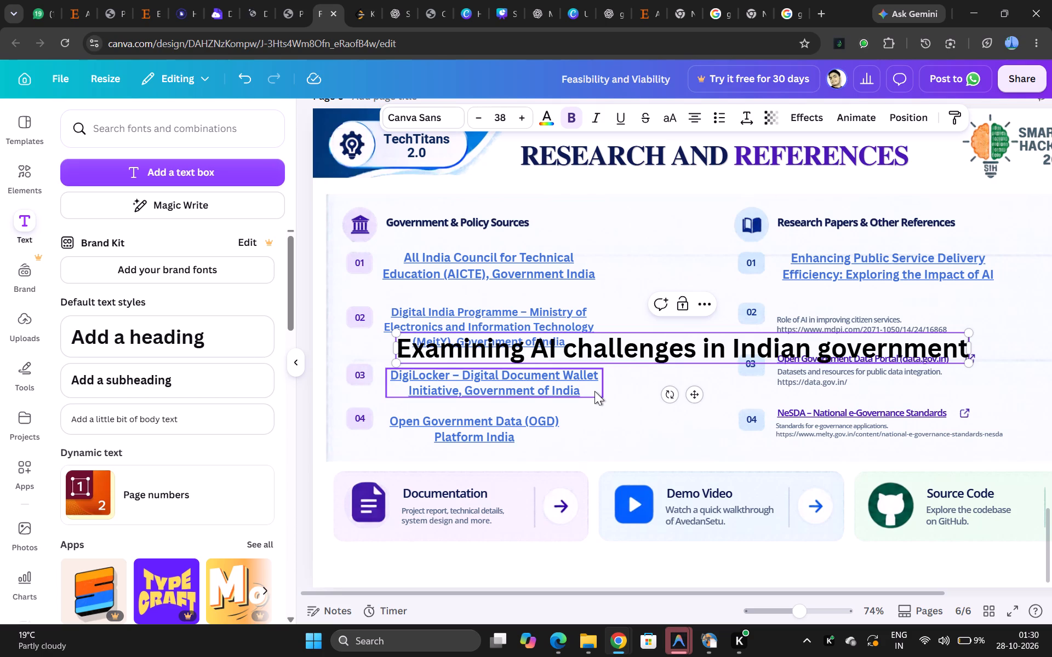
left_click_drag(973, 332, 686, 390)
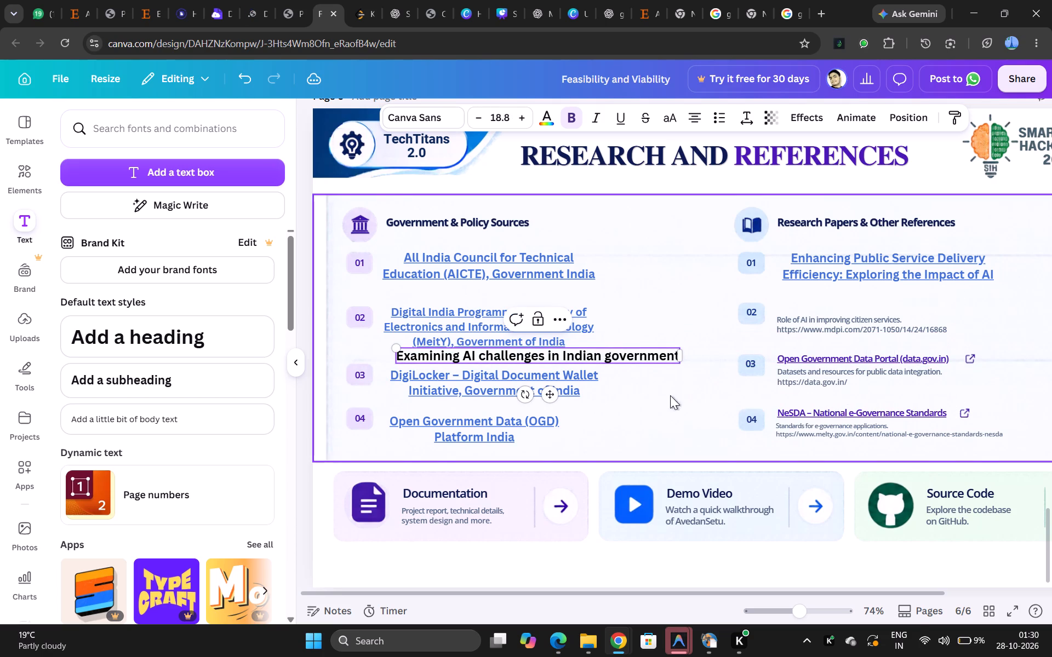
left_click(284, 3)
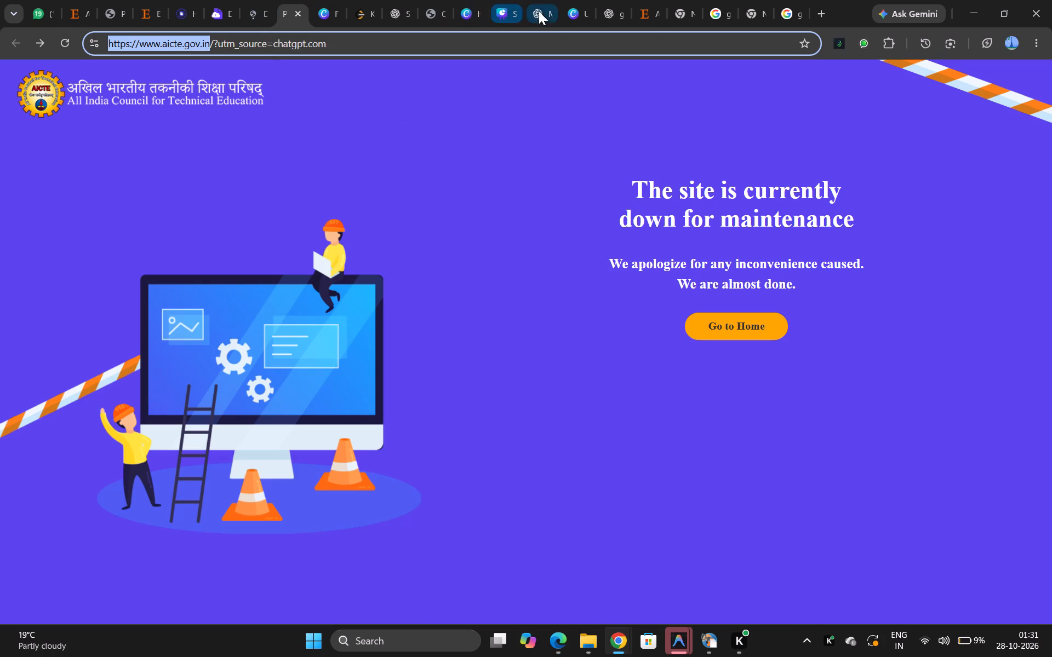
left_click(755, 8)
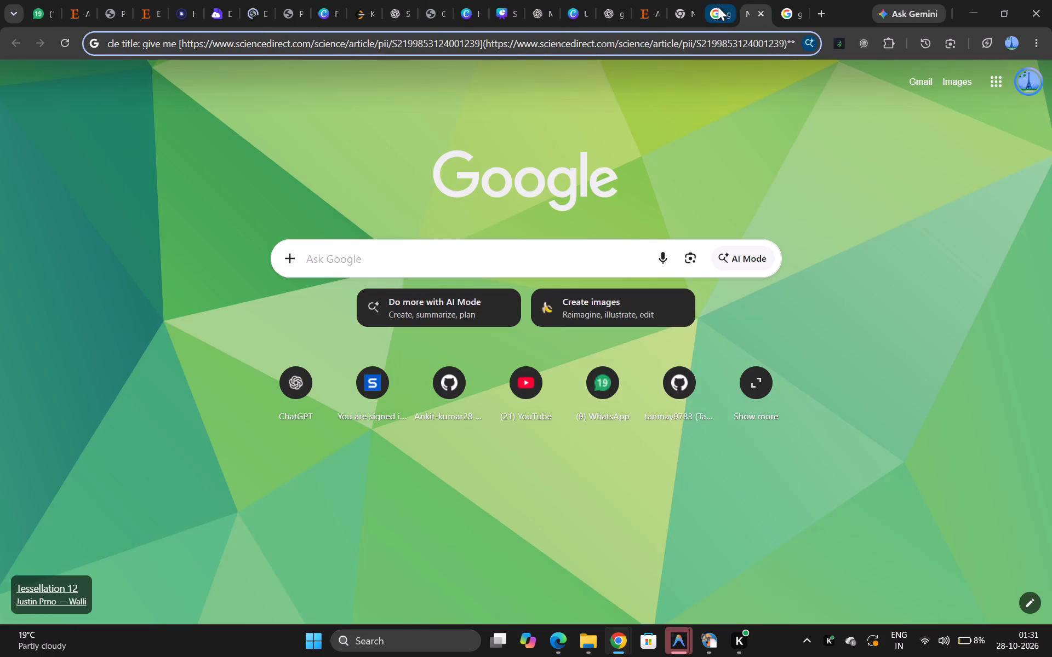
left_click(718, 7)
left_click(652, 9)
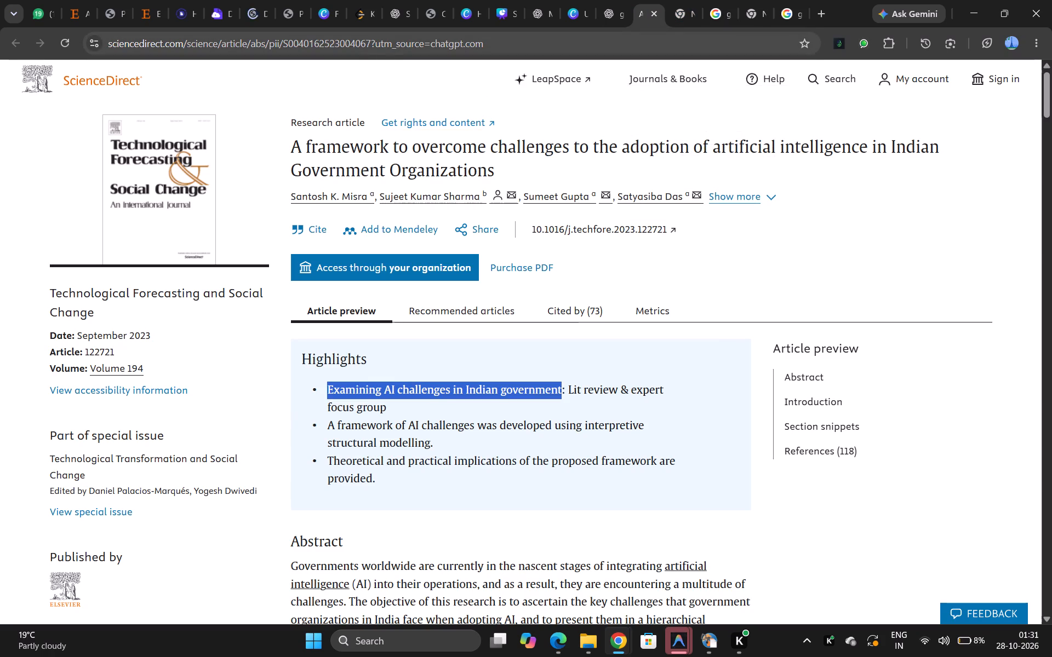
left_click_drag(370, 45, 92, 50)
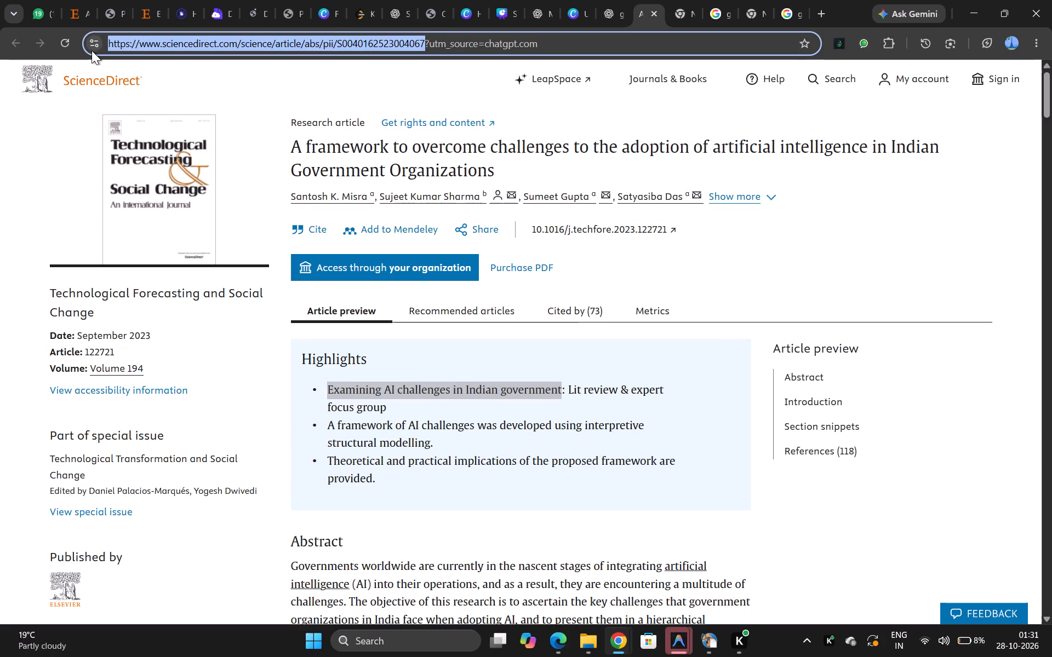
key("ctrl+c")
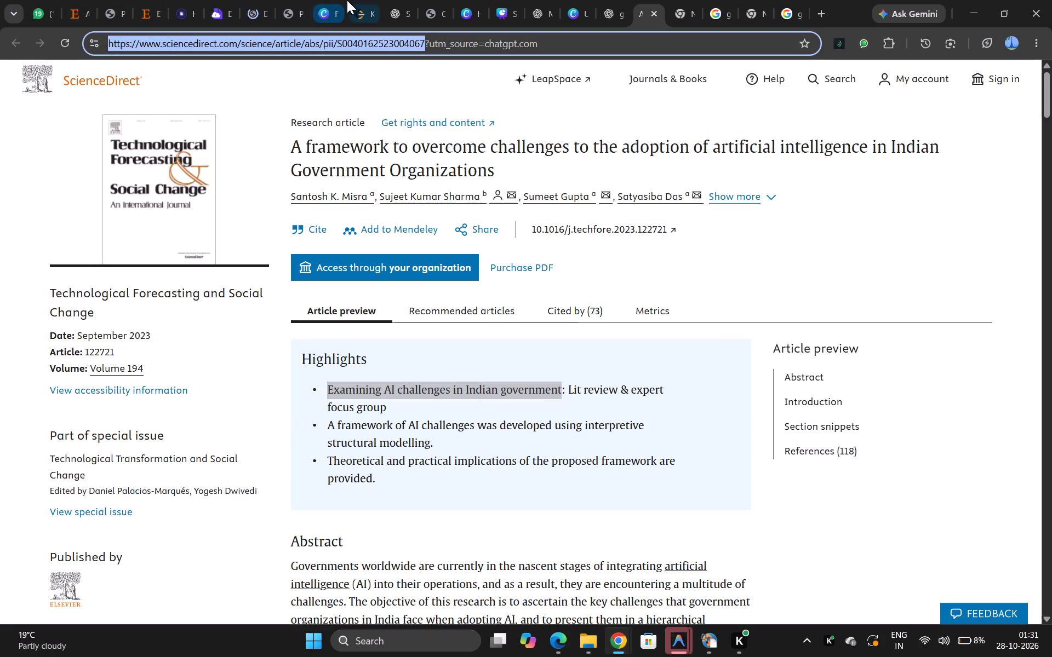
left_click(330, 2)
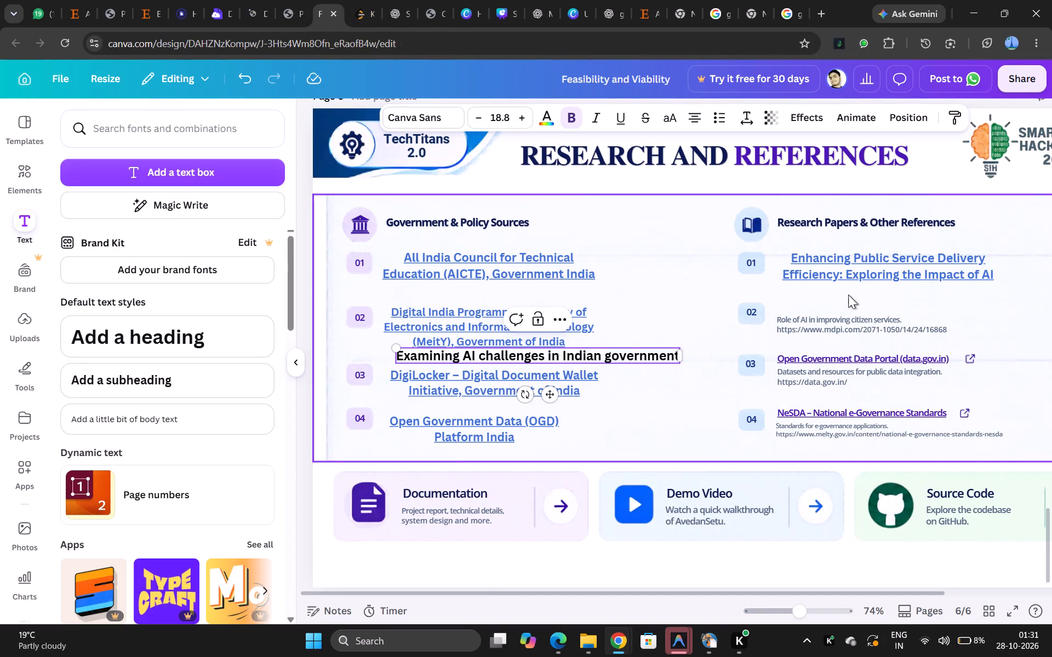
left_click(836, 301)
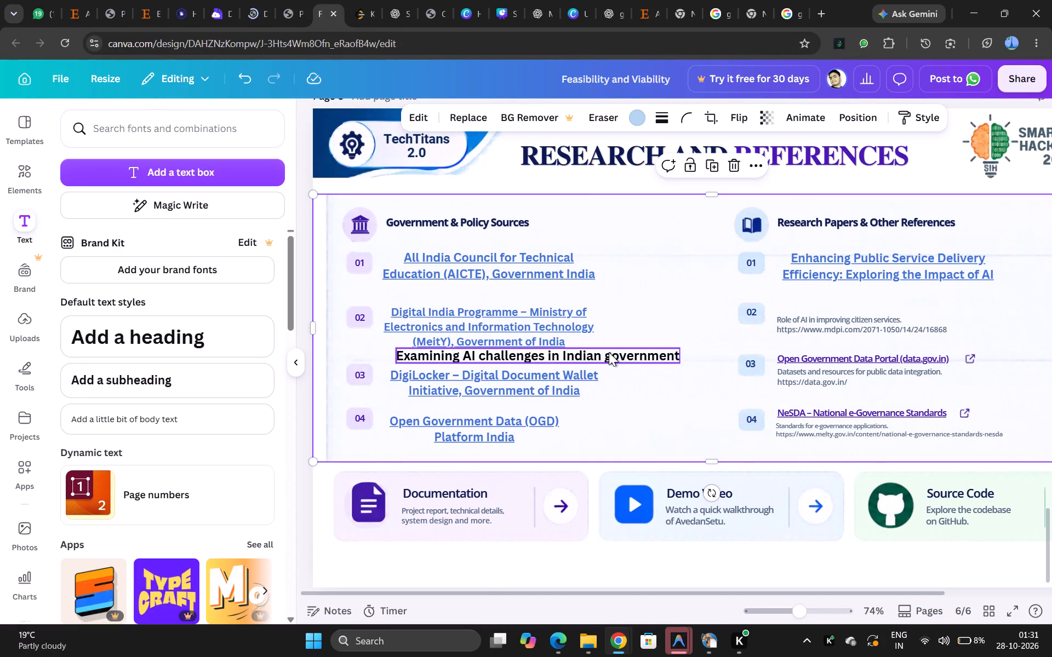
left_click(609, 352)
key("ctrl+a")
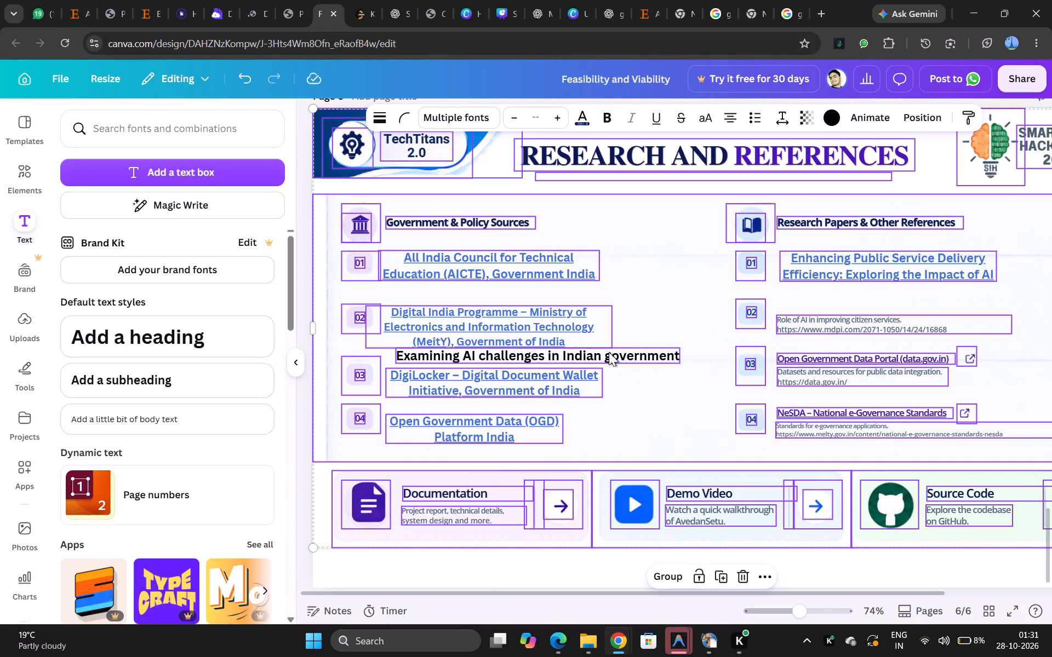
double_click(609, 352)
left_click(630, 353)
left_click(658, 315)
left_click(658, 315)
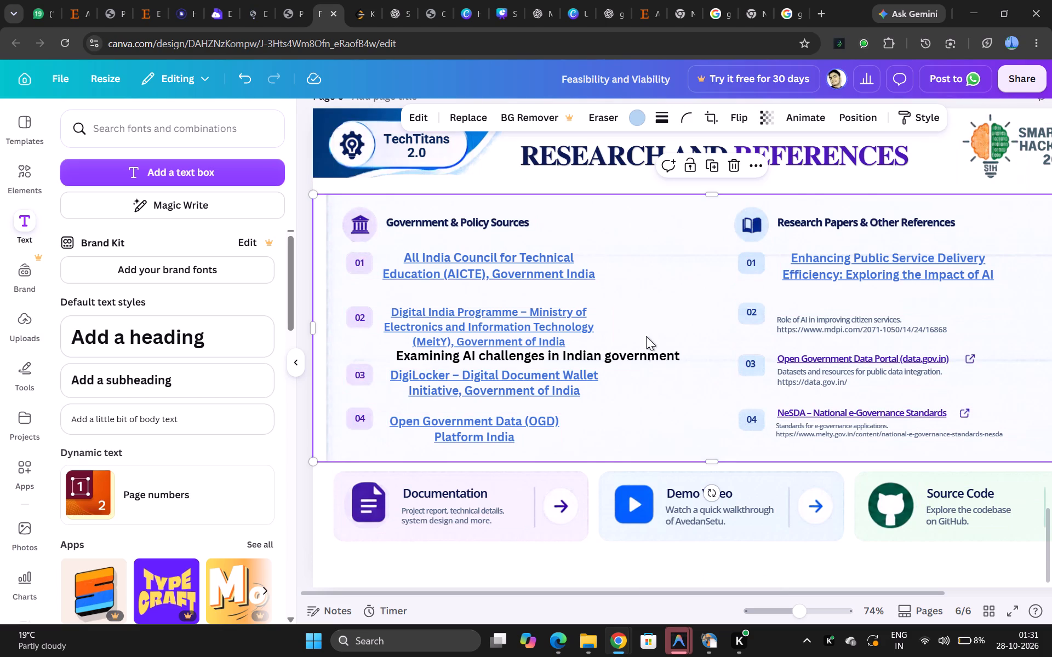
Move the "Examining AI challenges in Indian government" title up to badge 02 under Research Papers & Other References.
left_click_drag(639, 353, 965, 304)
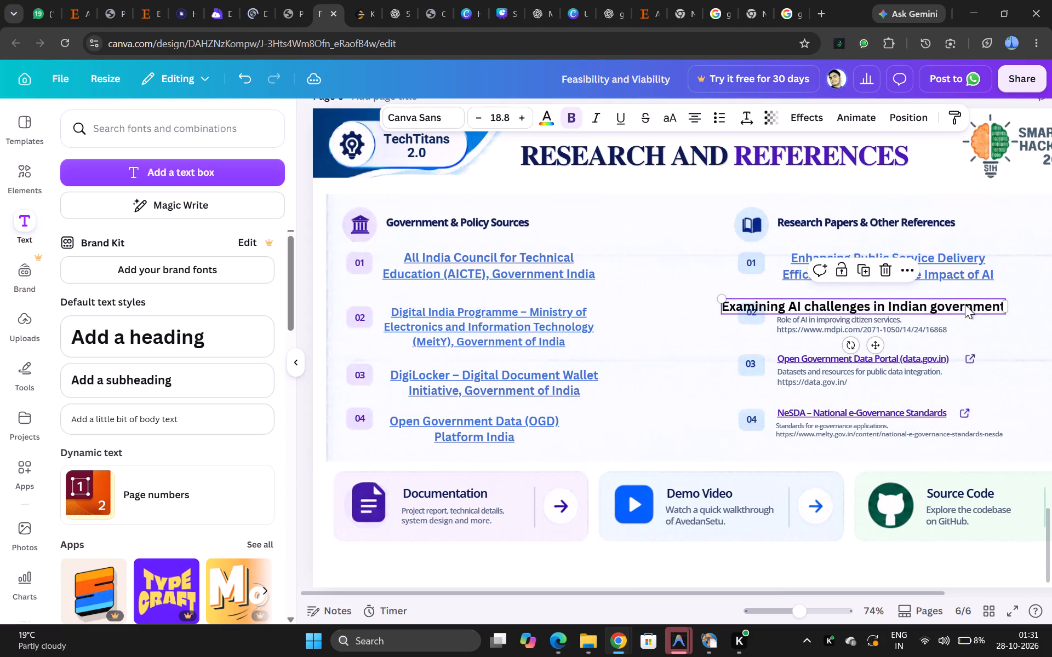
Link the whole "Examining AI challenges in Indian government" title to the copied ScienceDirect address.
double_click(951, 307)
key("ctrl+a")
key("ctrl+v")
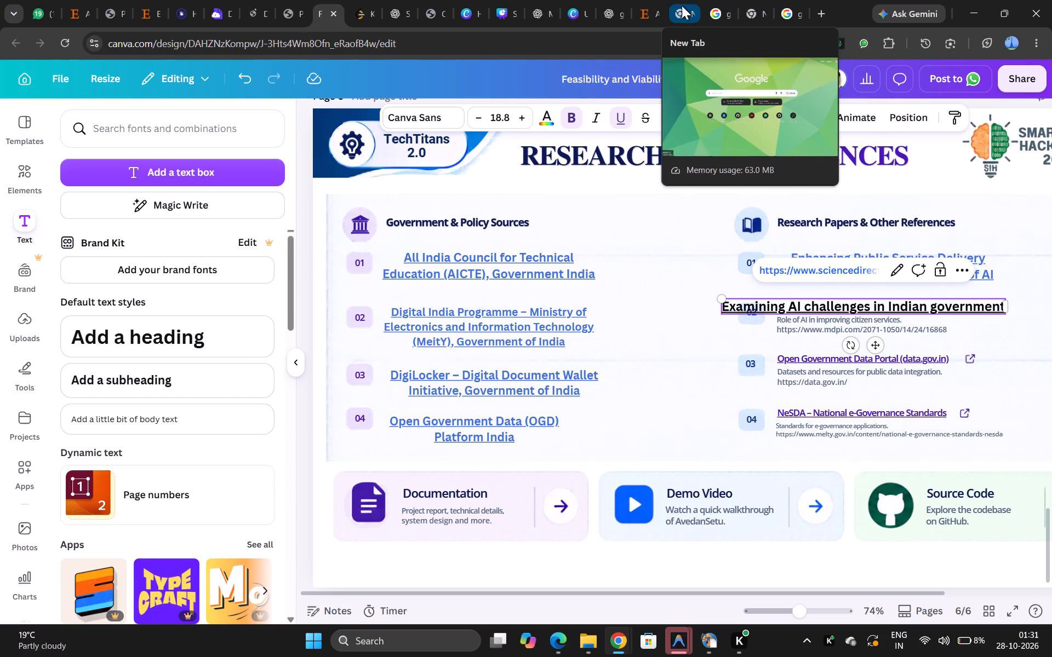
left_click(651, 6)
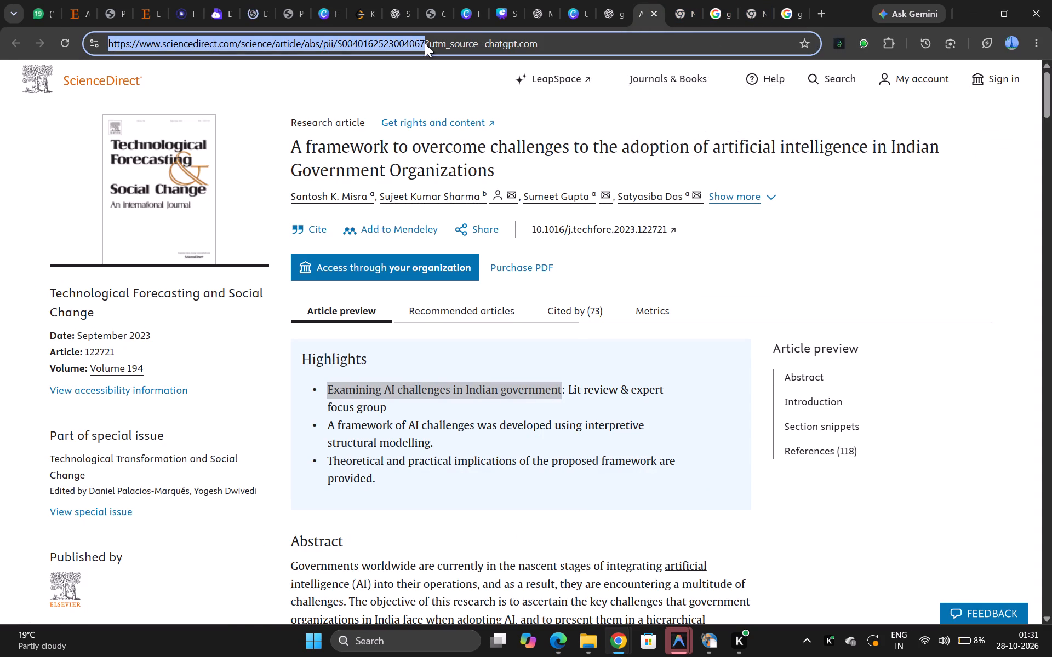
left_click(425, 43)
left_click_drag(425, 43, 310, 55)
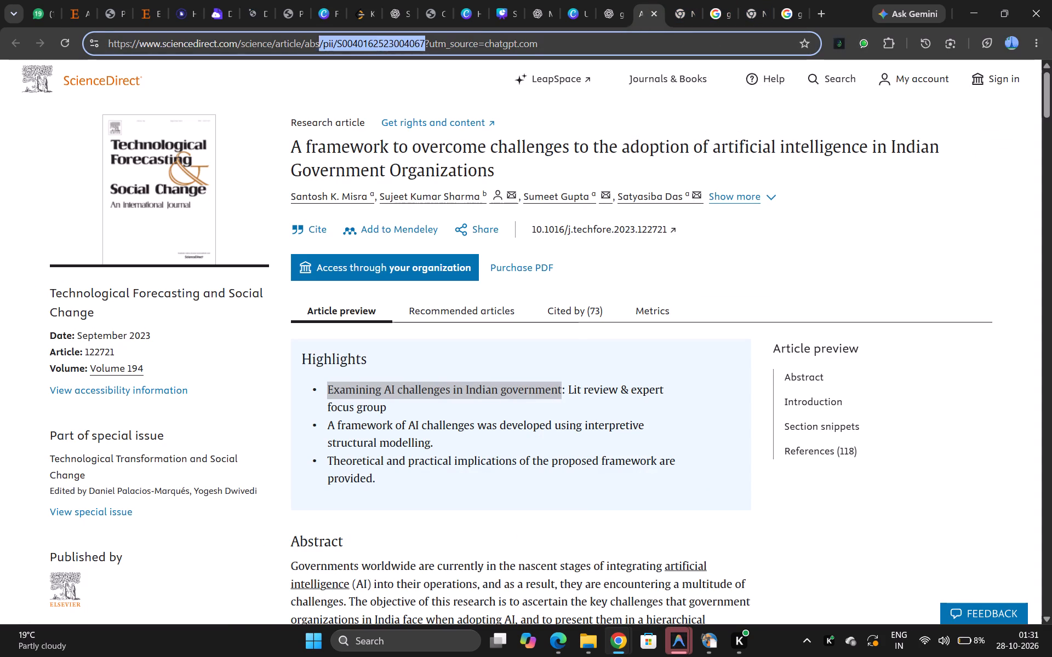
left_click_drag(310, 55, 90, 82)
key("ctrl+c")
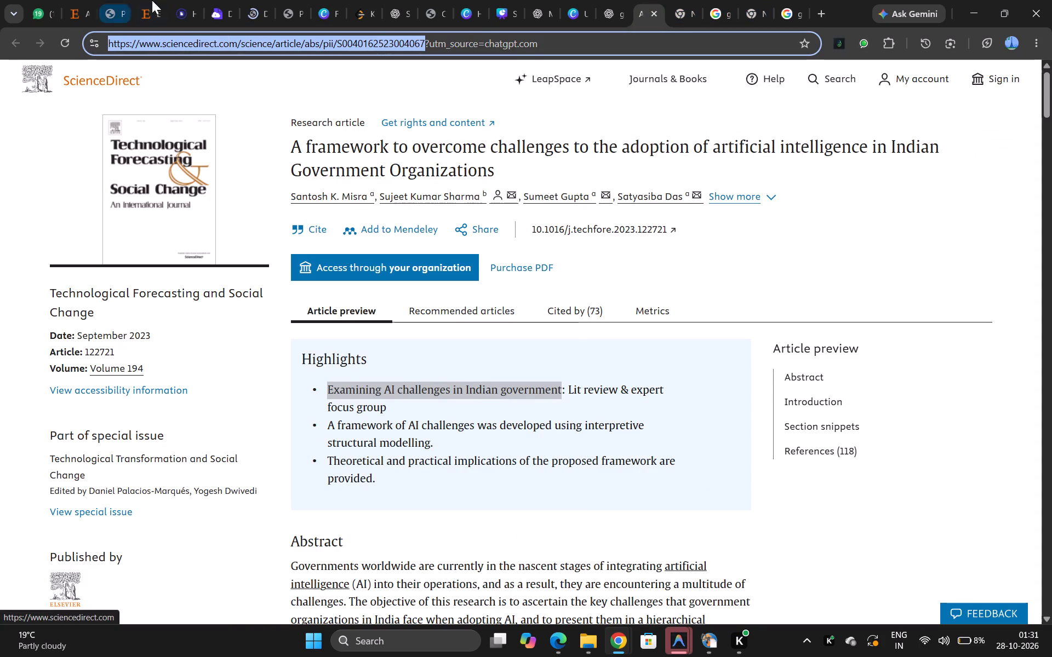
left_click(323, 0)
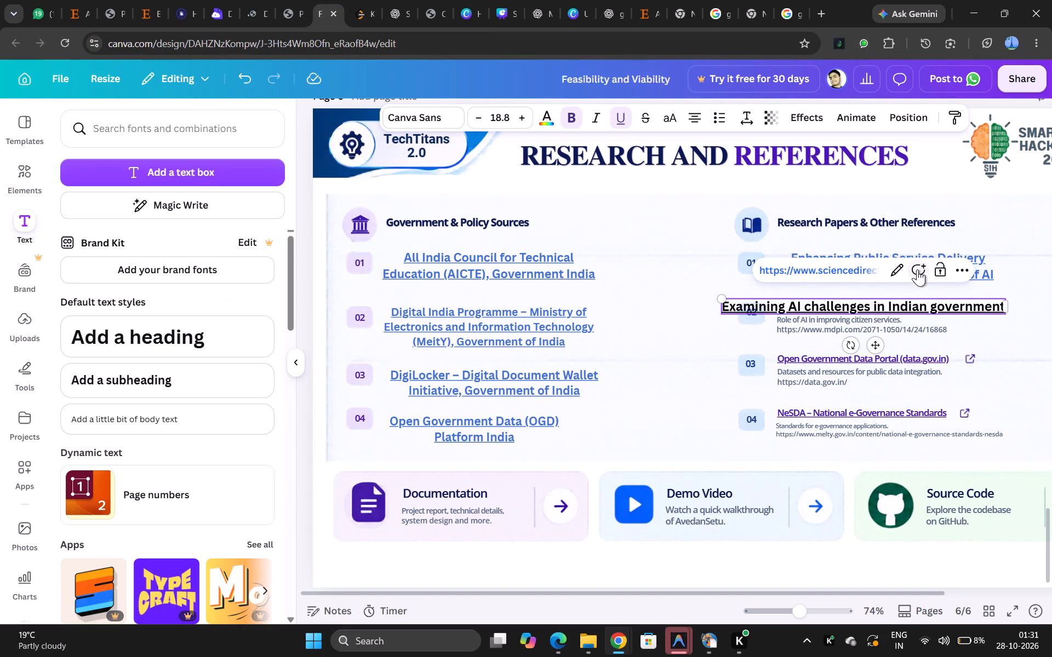
Replace the whole "Examining AI challenges in Indian government" title at badge 02 with the copied ScienceDirect address.
left_click(904, 315)
double_click(905, 303)
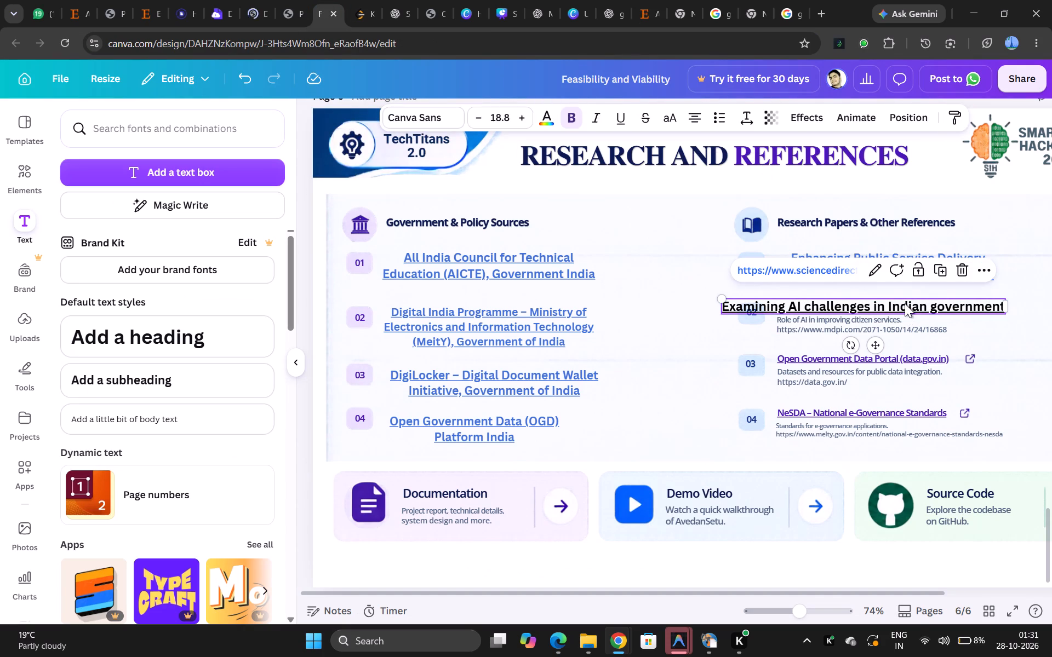
key("ctrl+a")
key("BackSpace")
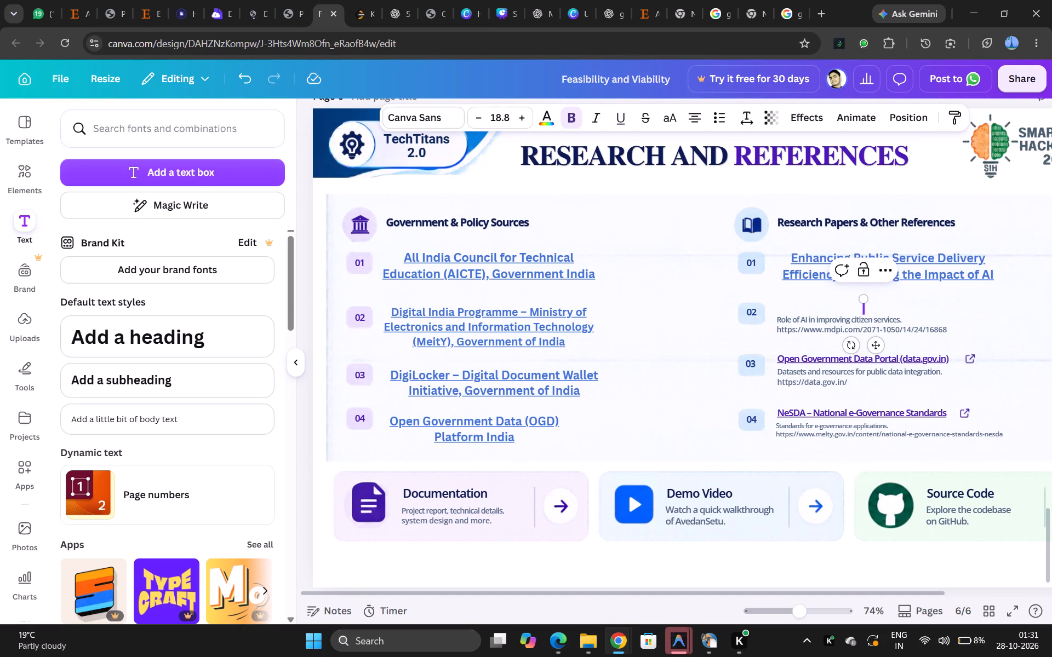
key("ctrl+v")
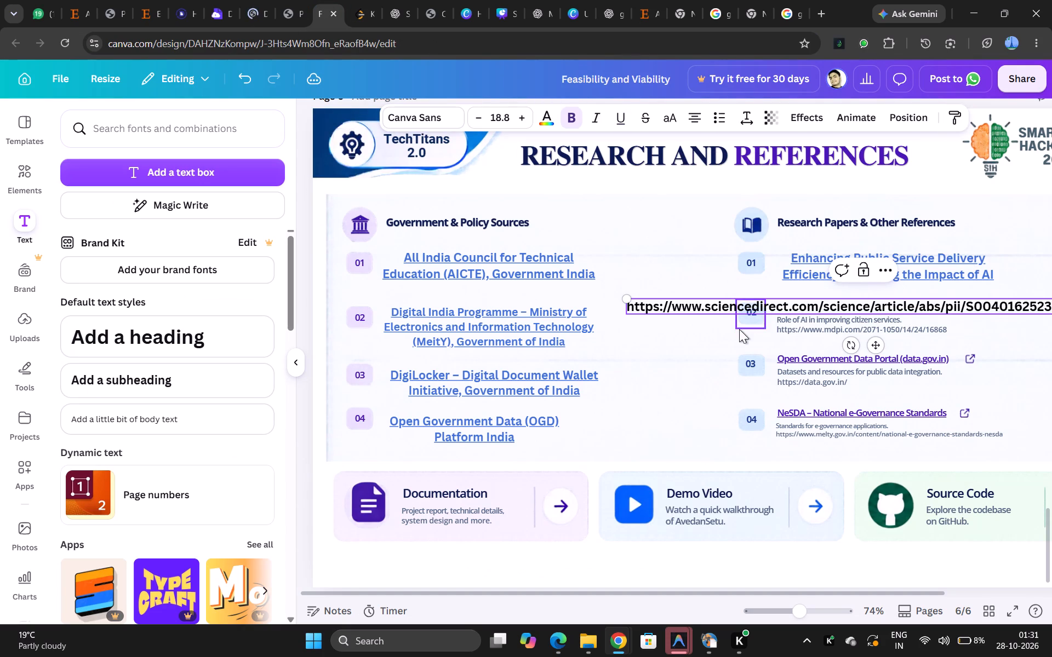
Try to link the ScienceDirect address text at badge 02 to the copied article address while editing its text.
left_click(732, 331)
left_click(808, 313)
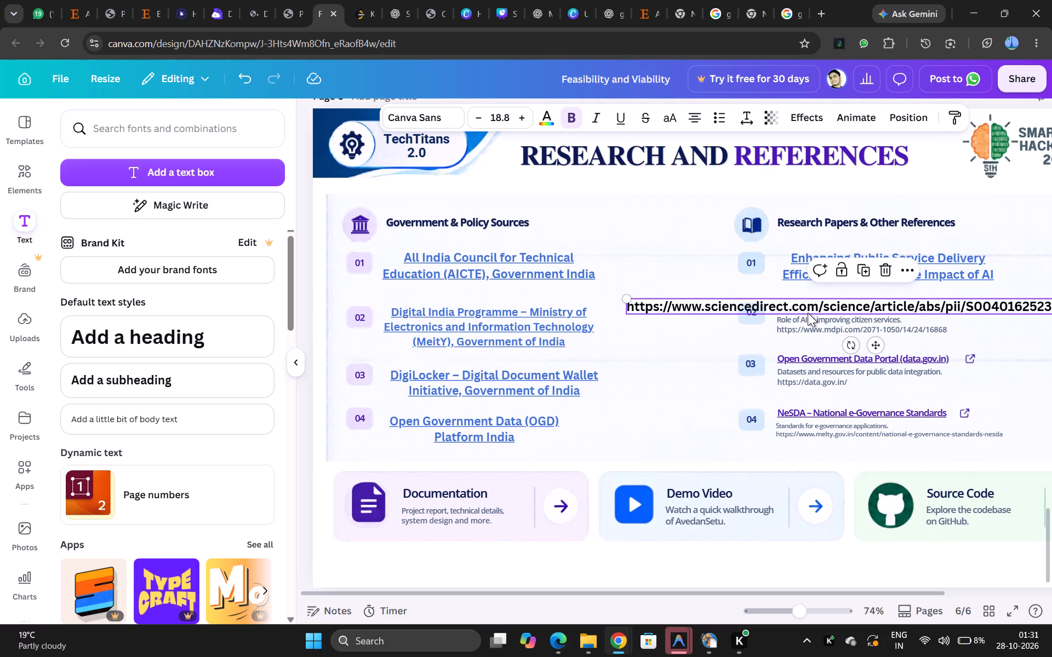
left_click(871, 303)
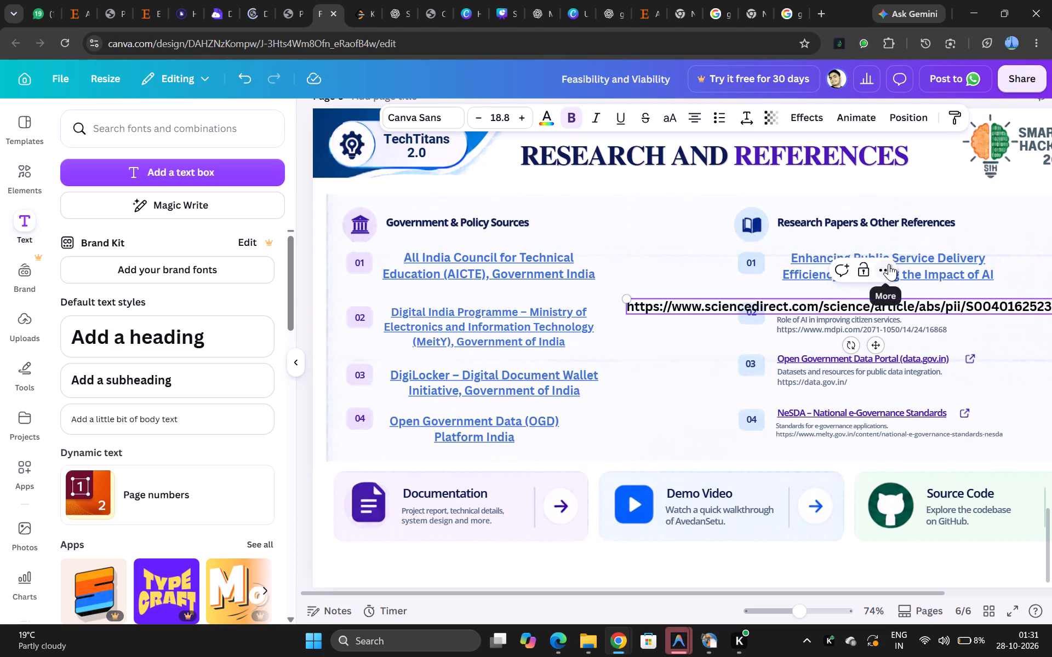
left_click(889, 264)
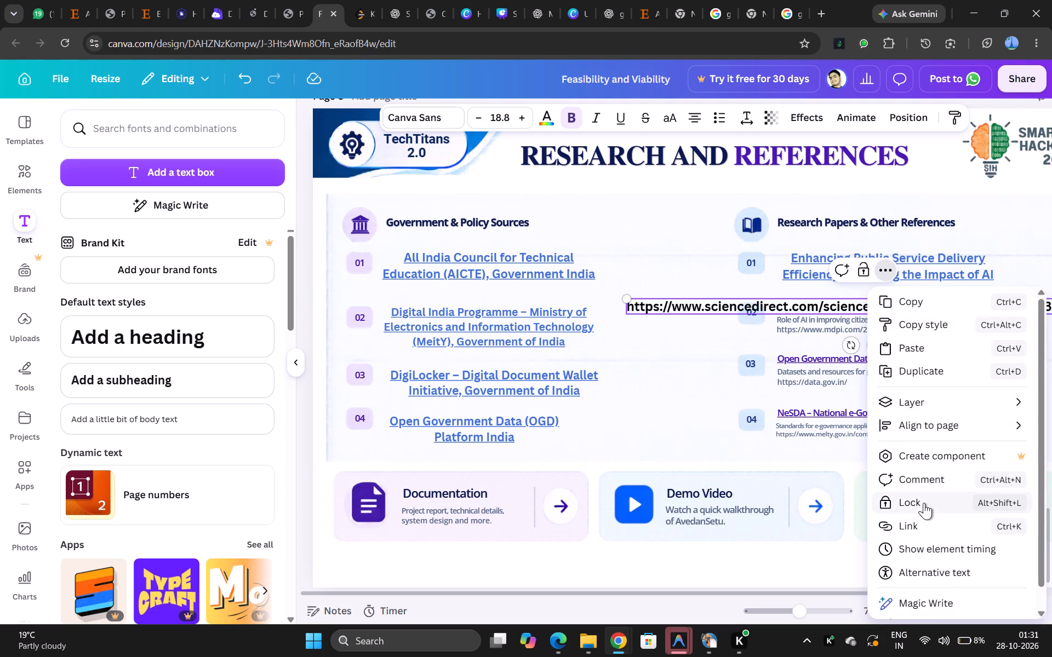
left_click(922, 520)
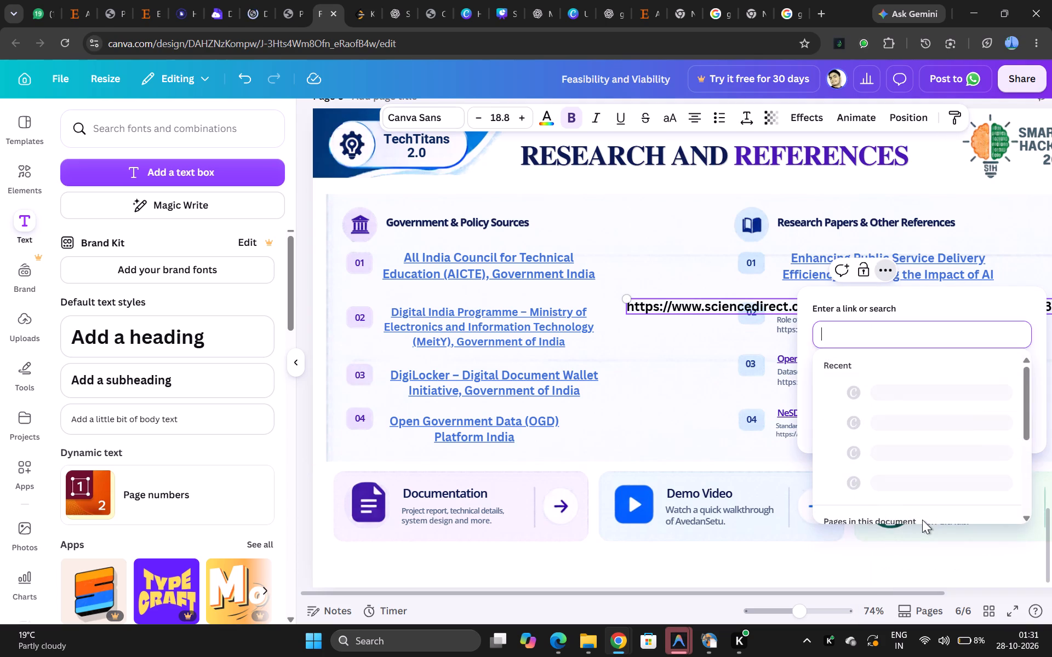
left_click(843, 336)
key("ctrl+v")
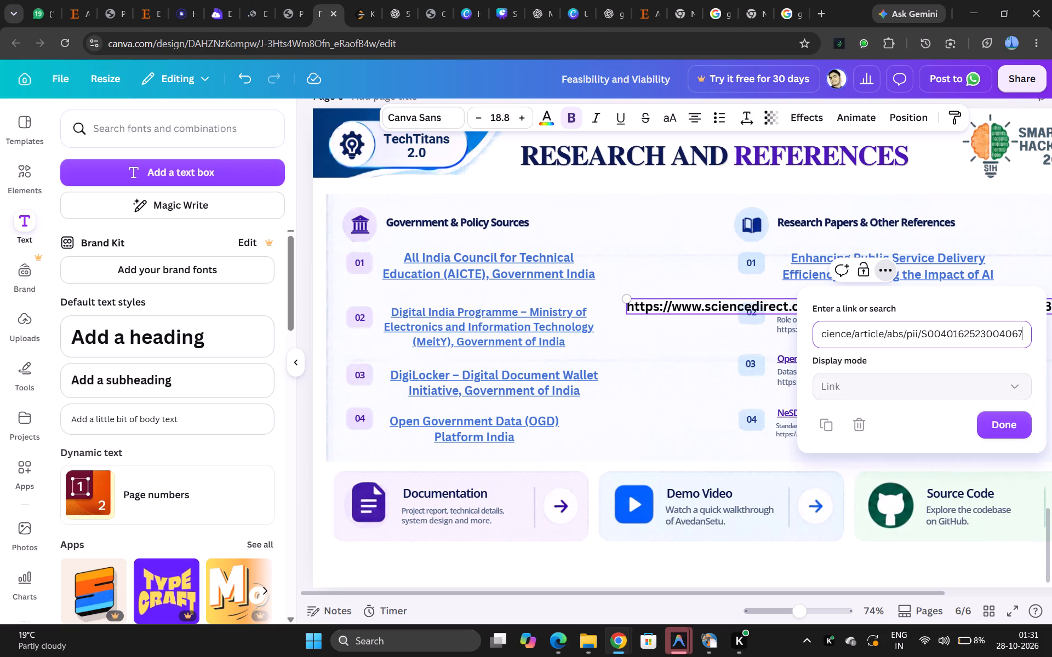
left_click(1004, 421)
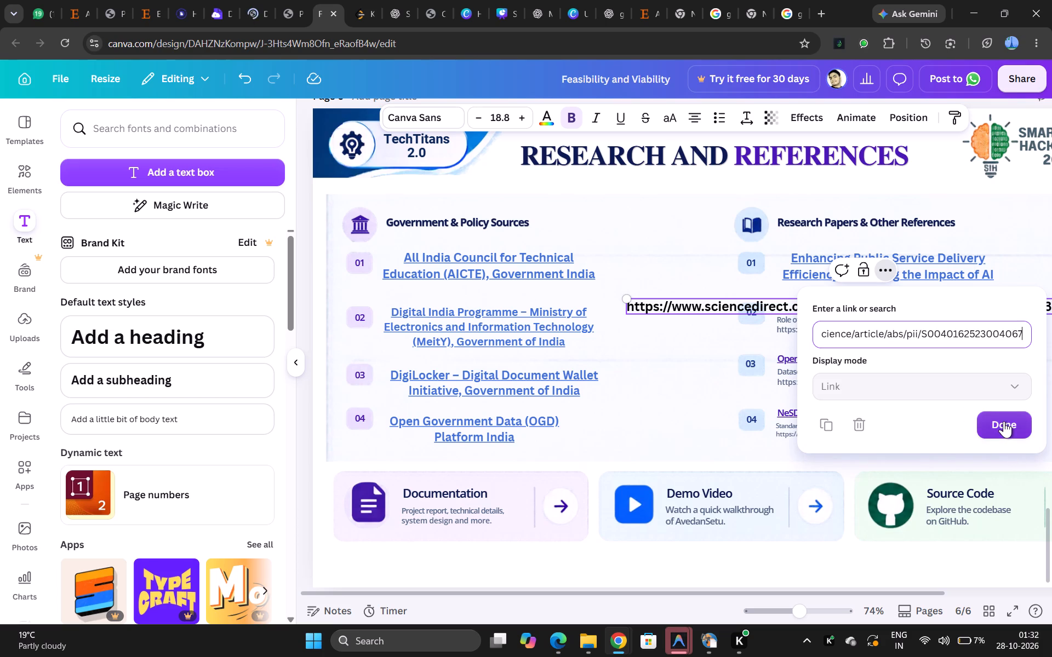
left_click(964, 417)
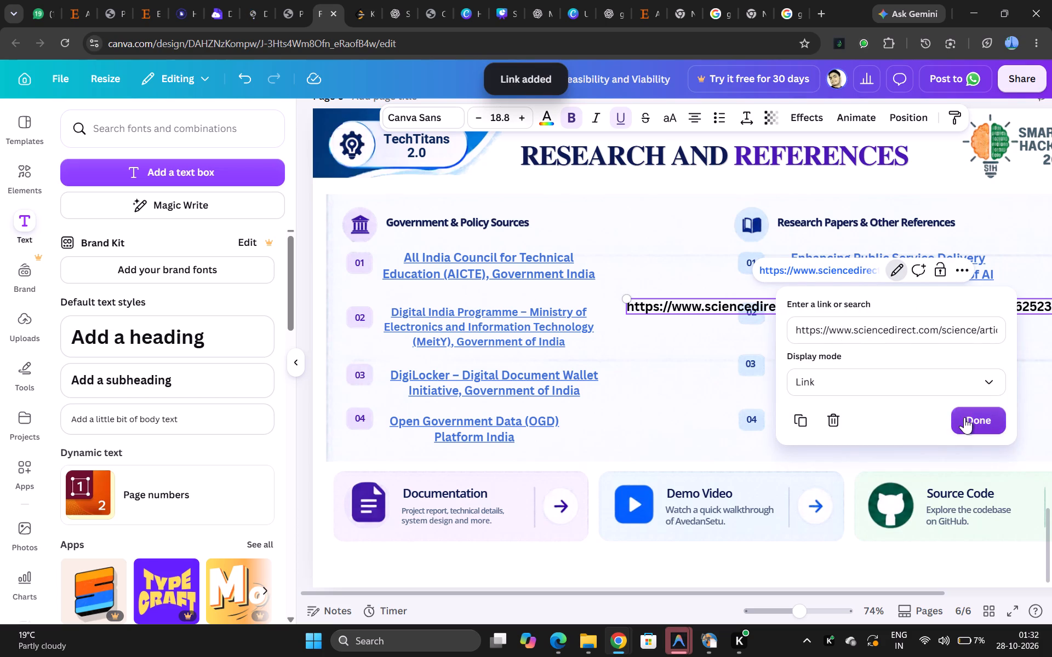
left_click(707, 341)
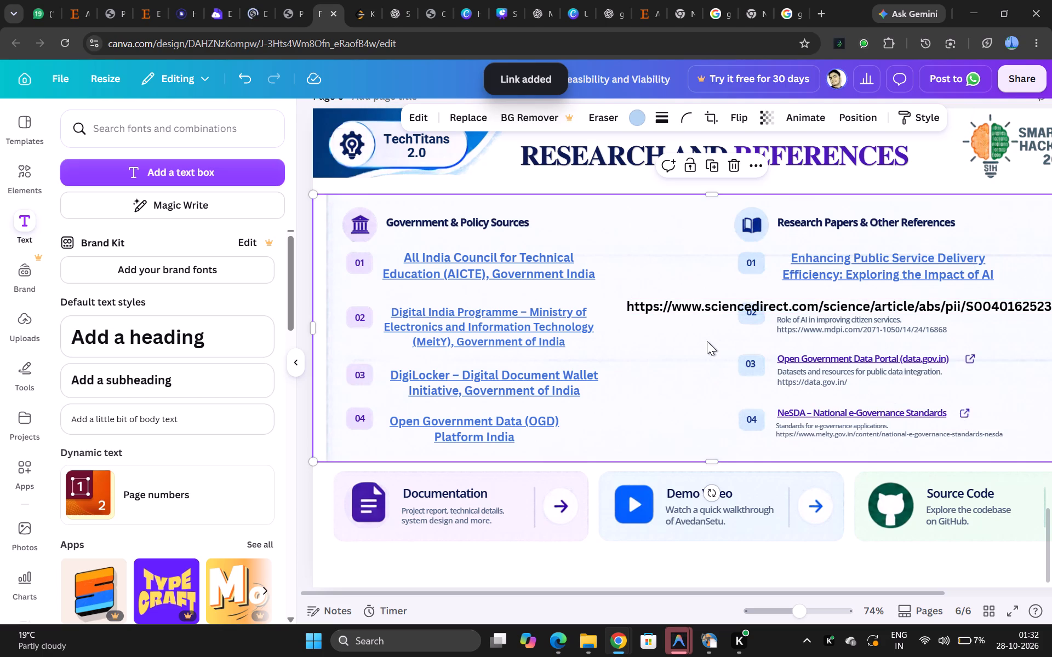
Underline the ScienceDirect address text at badge 02.
left_click(793, 300)
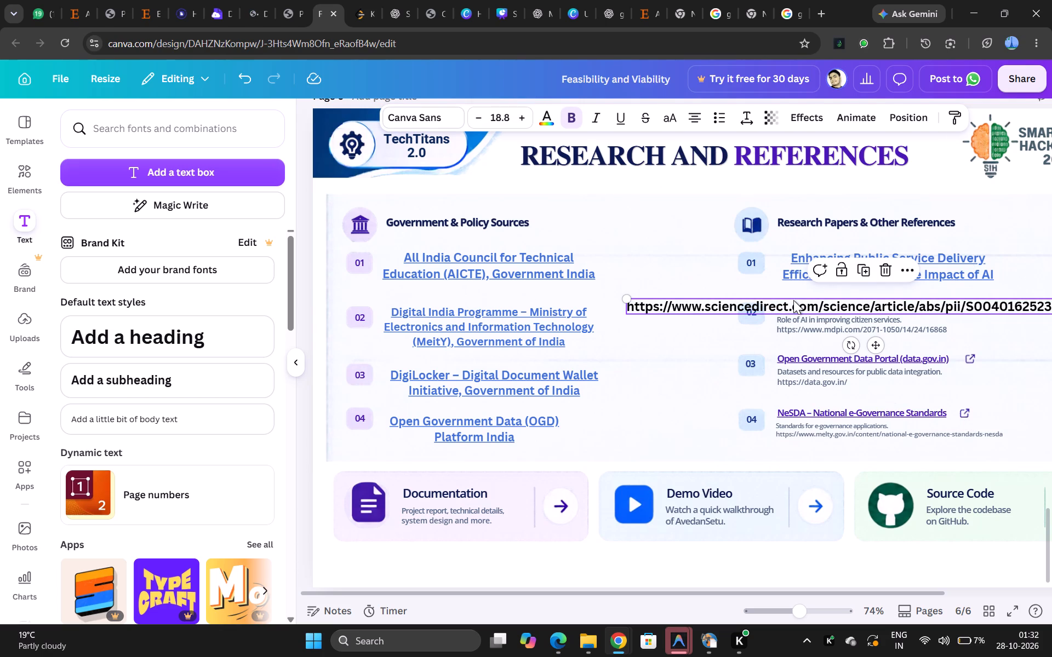
left_click(624, 121)
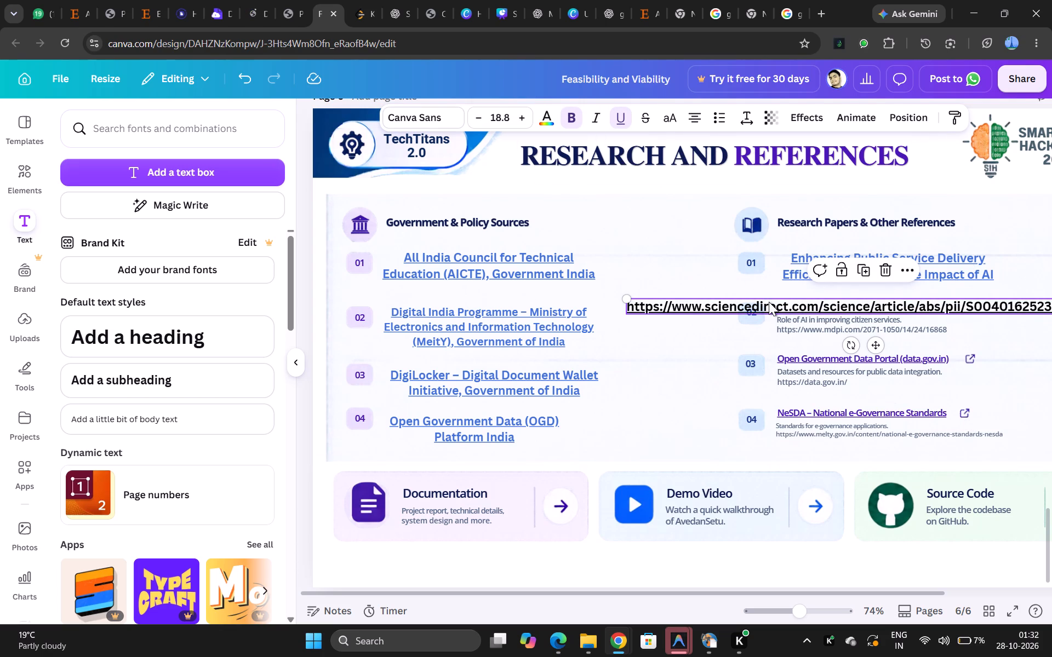
left_click(861, 307)
left_click(679, 351)
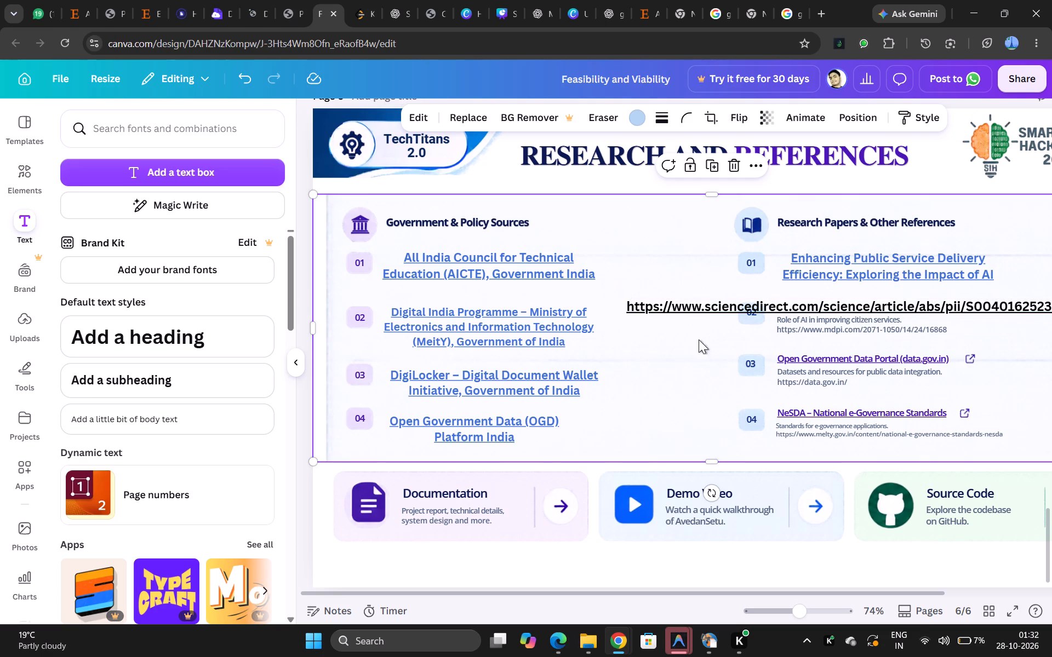
Link the whole underlined address text box at badge 02 to the copied ScienceDirect article address.
left_click(799, 307)
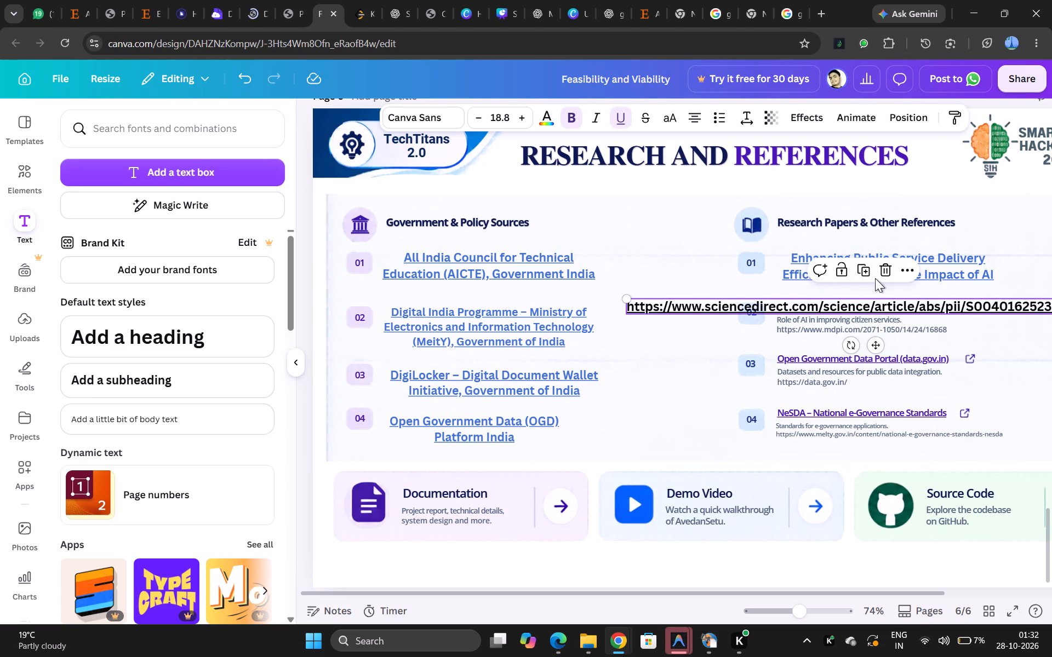
left_click(904, 270)
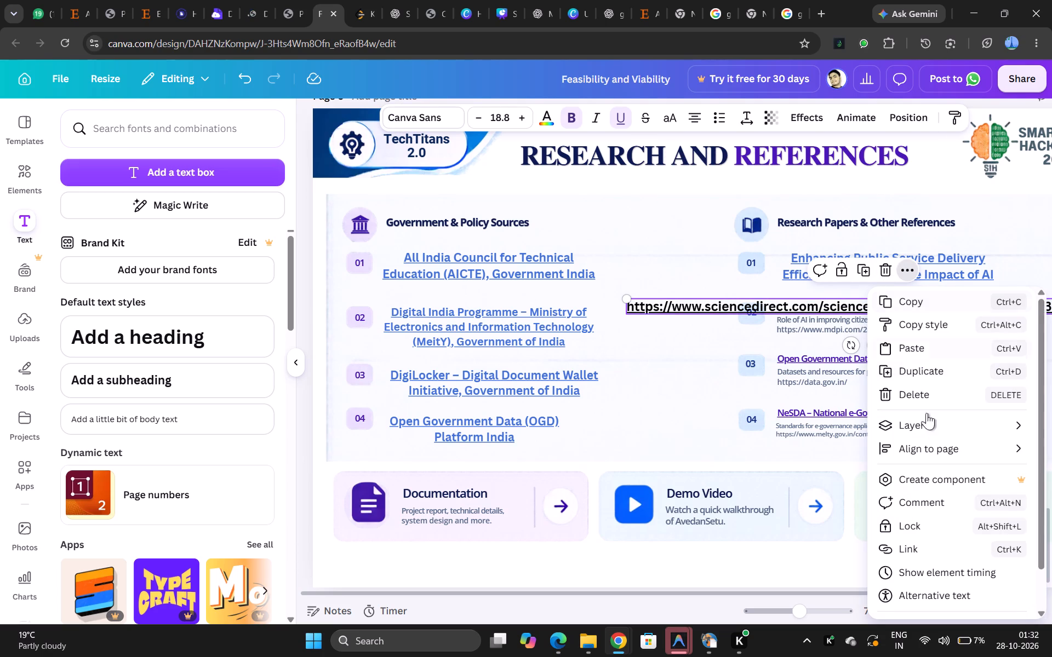
left_click(912, 549)
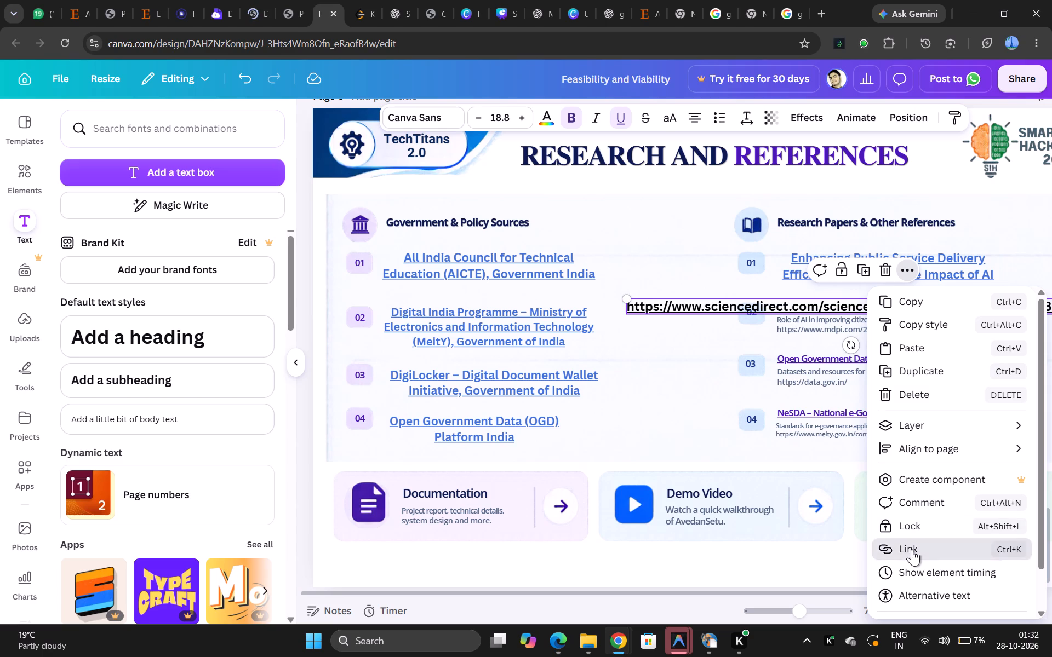
left_click(854, 340)
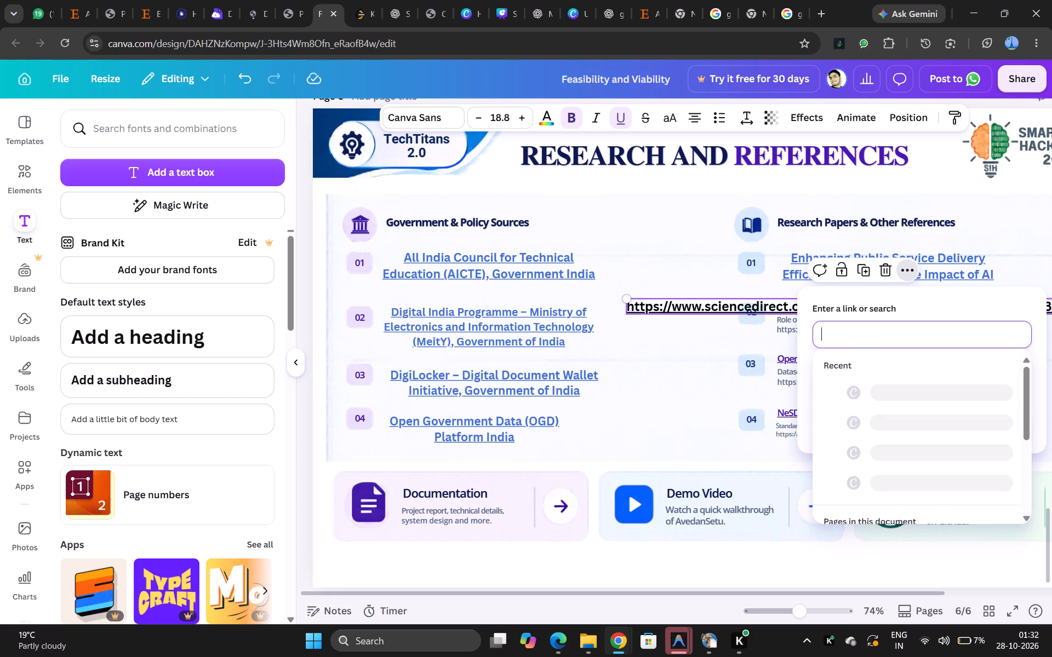
key("ctrl+v")
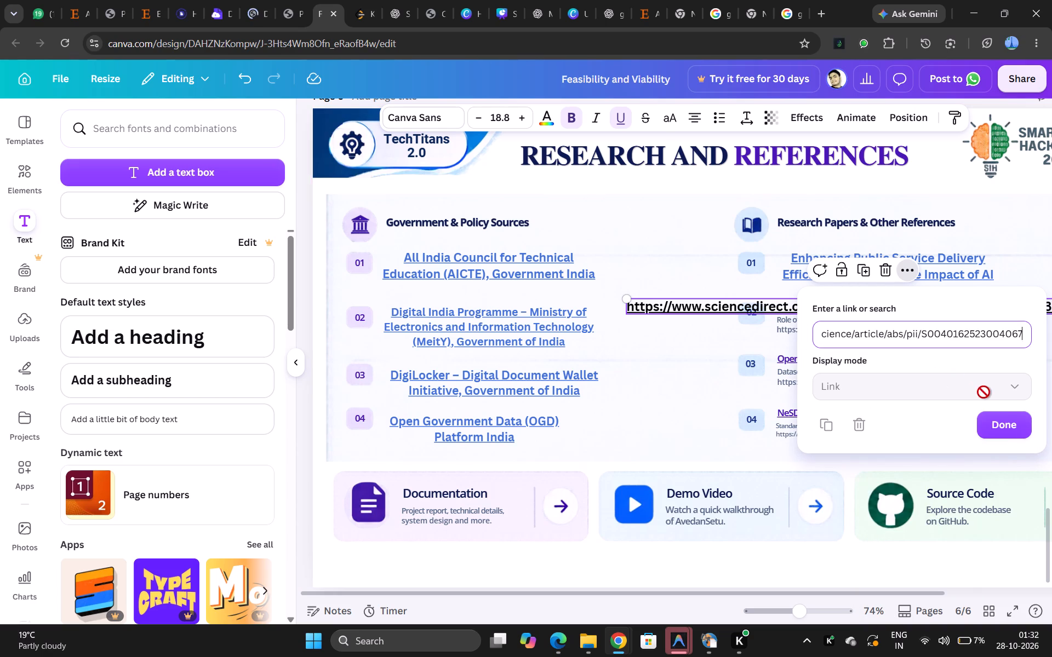
left_click(1019, 430)
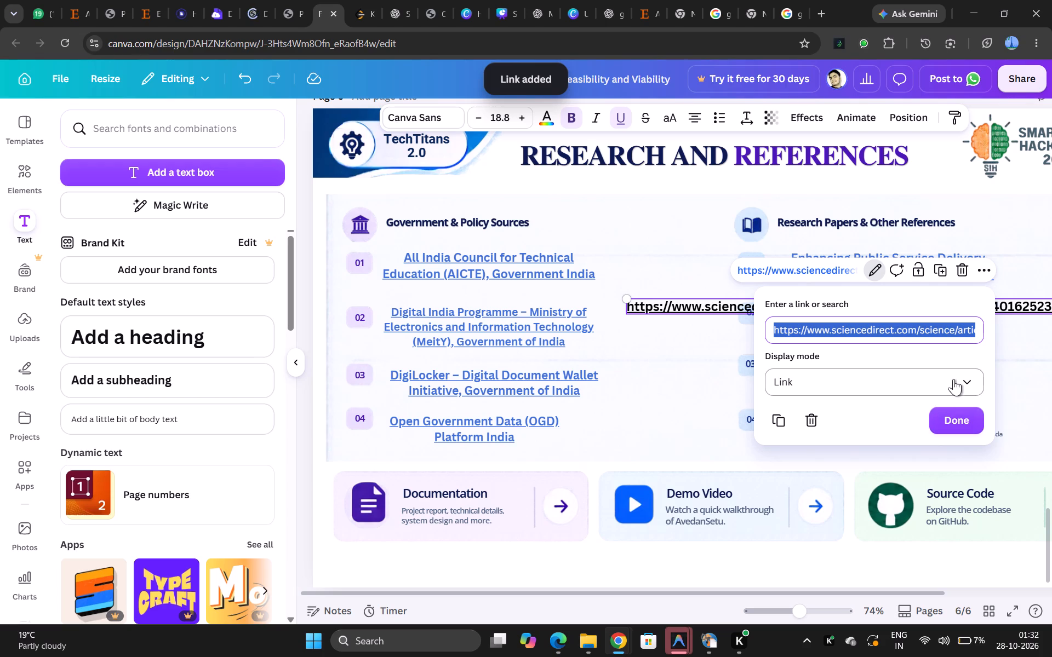
left_click(952, 414)
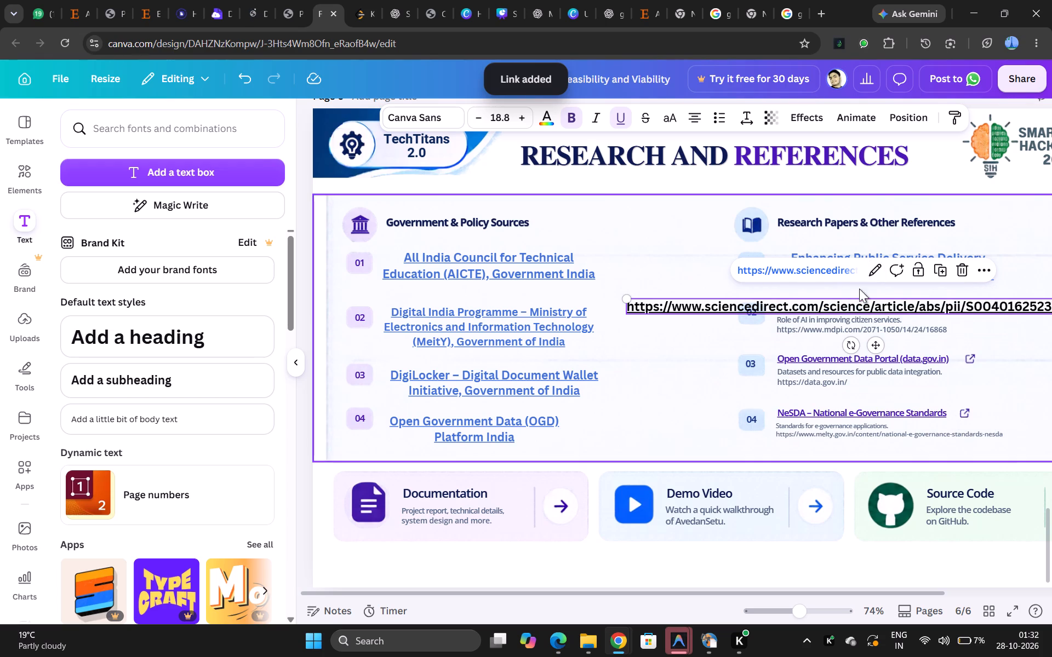
Open the link settings of the ScienceDirect address text at badge 02 for editing.
left_click(843, 306)
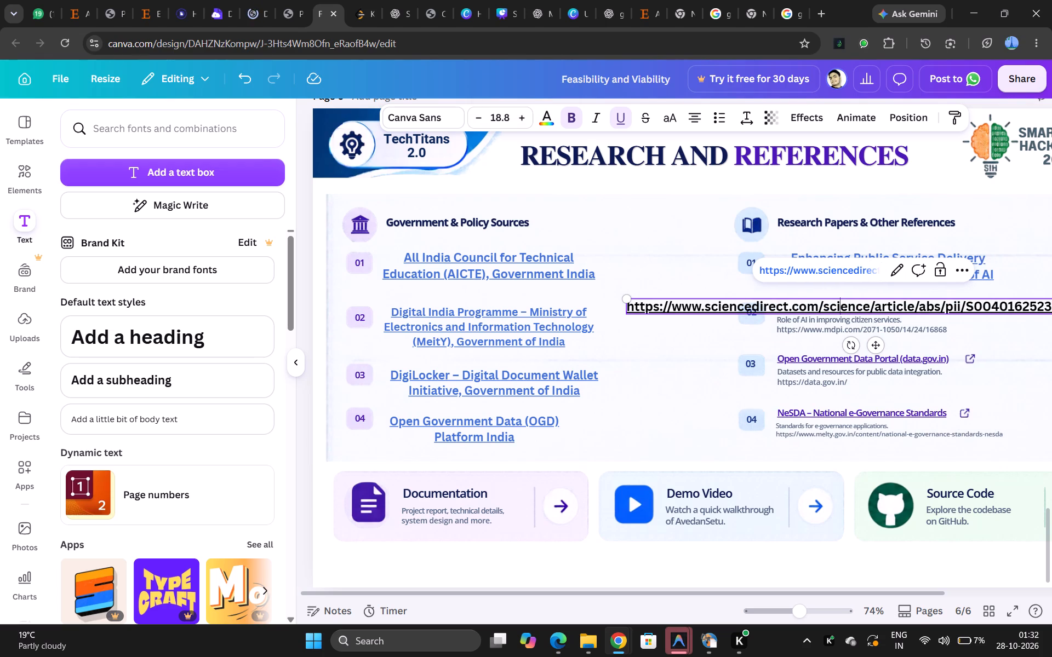
left_click(894, 273)
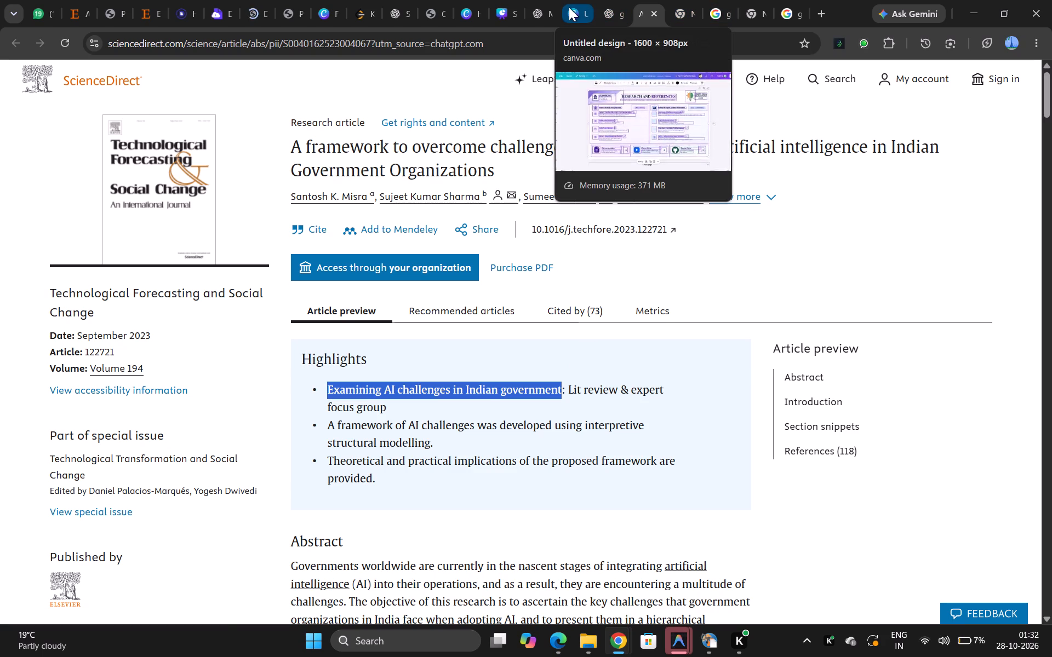
Return to the Canva design and replace the badge 02 link's display text with the copied "Examining AI challenges in Indian government".
left_click(330, 0)
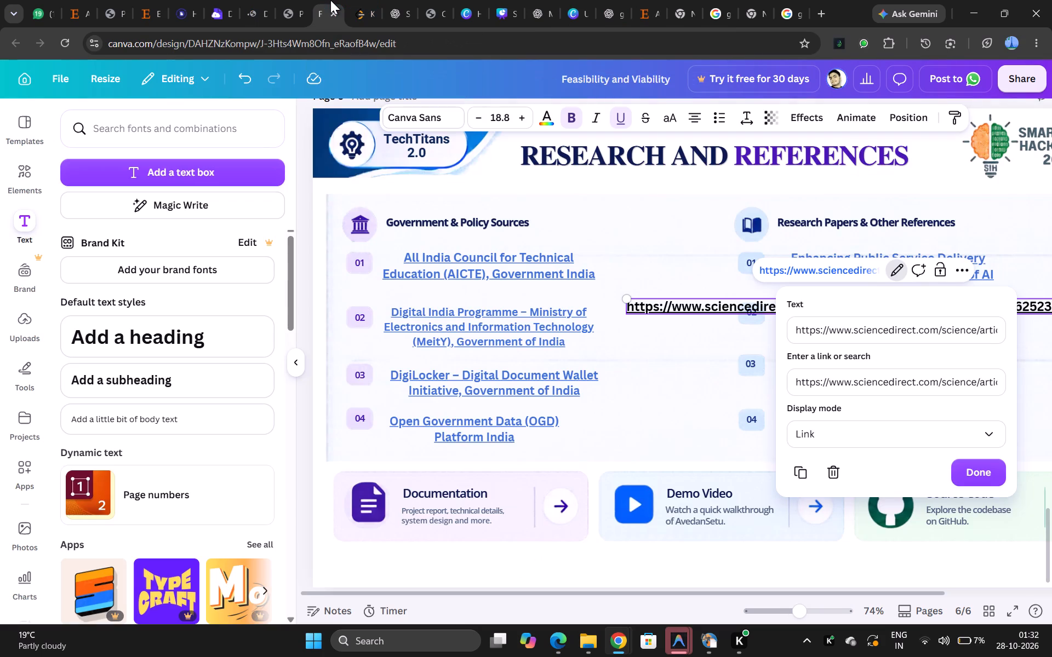
left_click(854, 330)
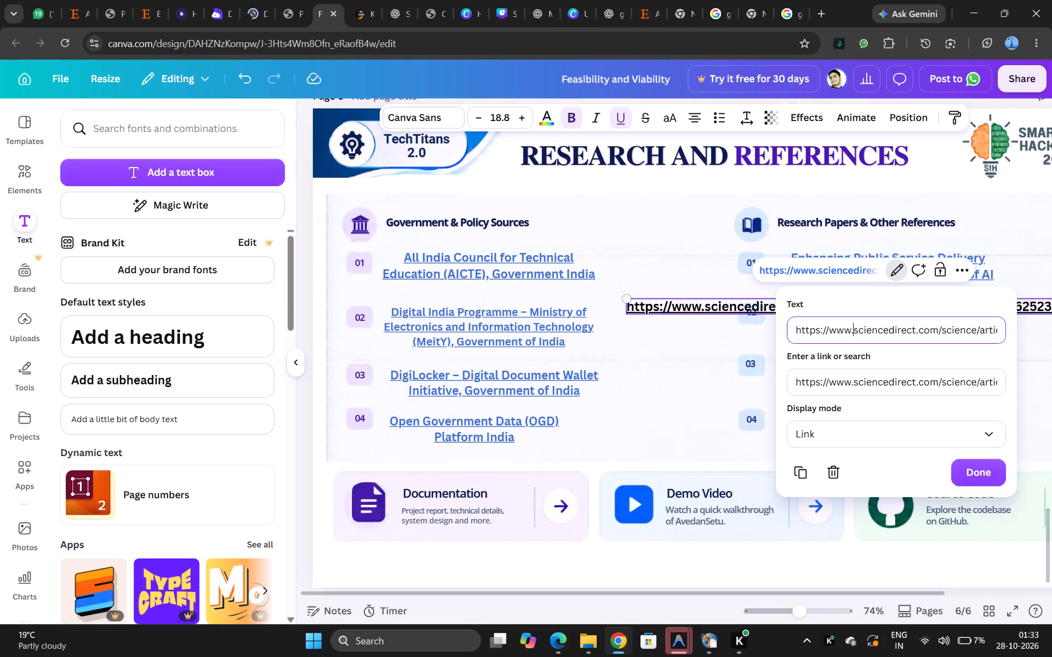
left_click(854, 330)
key("ctrl+a")
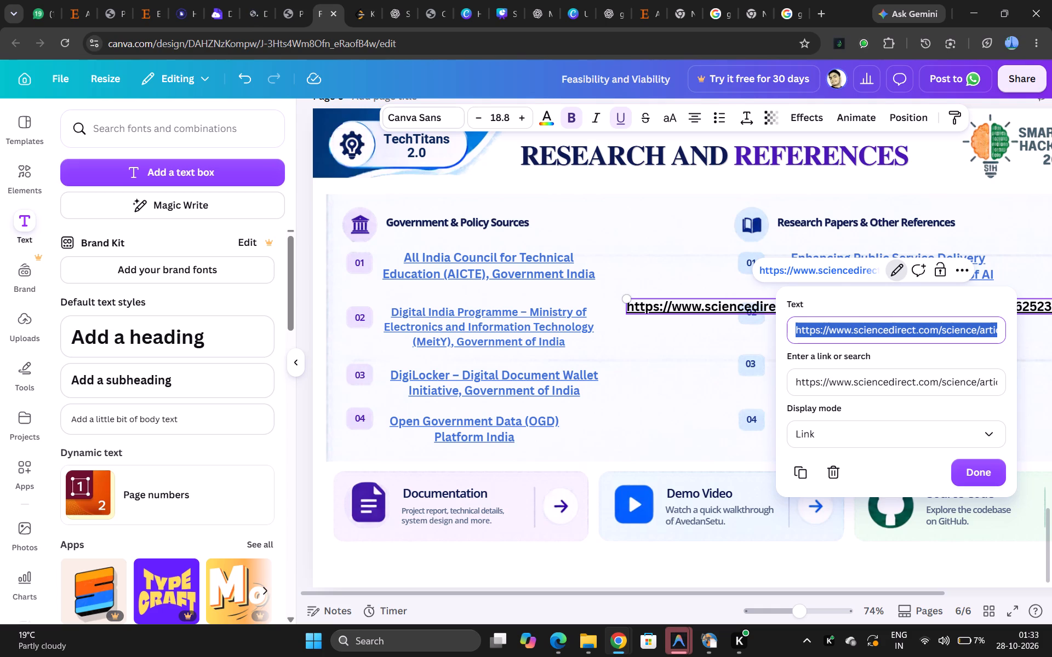
key("ctrl+v")
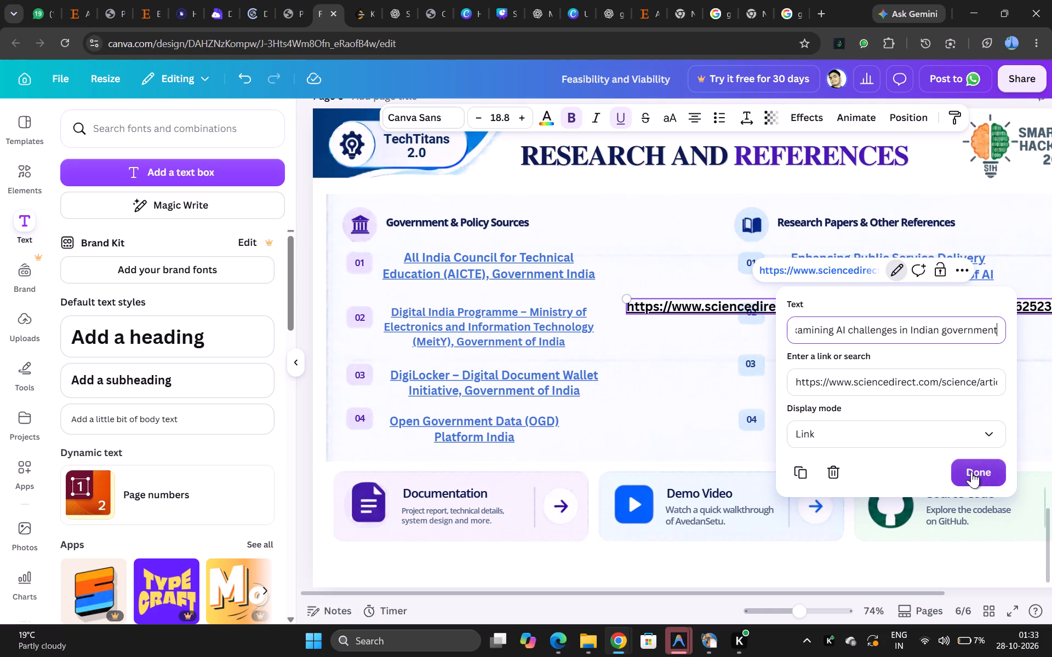
left_click(971, 471)
left_click(701, 354)
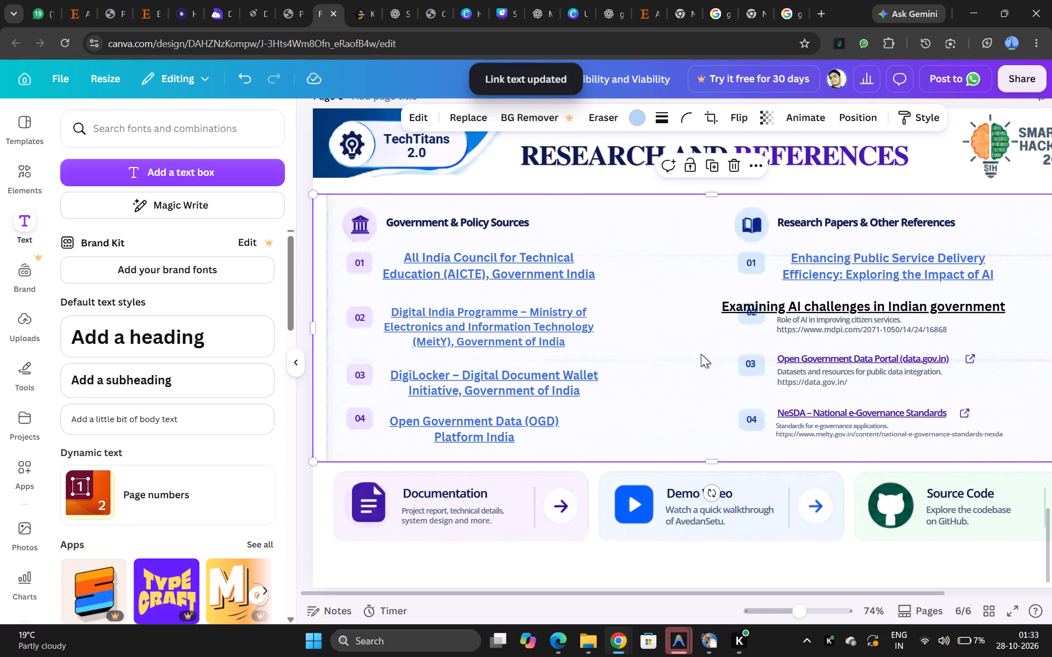
Delete the old description text with the mdpi.com address beneath the badge 02 title in the research papers column.
left_click(820, 326)
key("Delete")
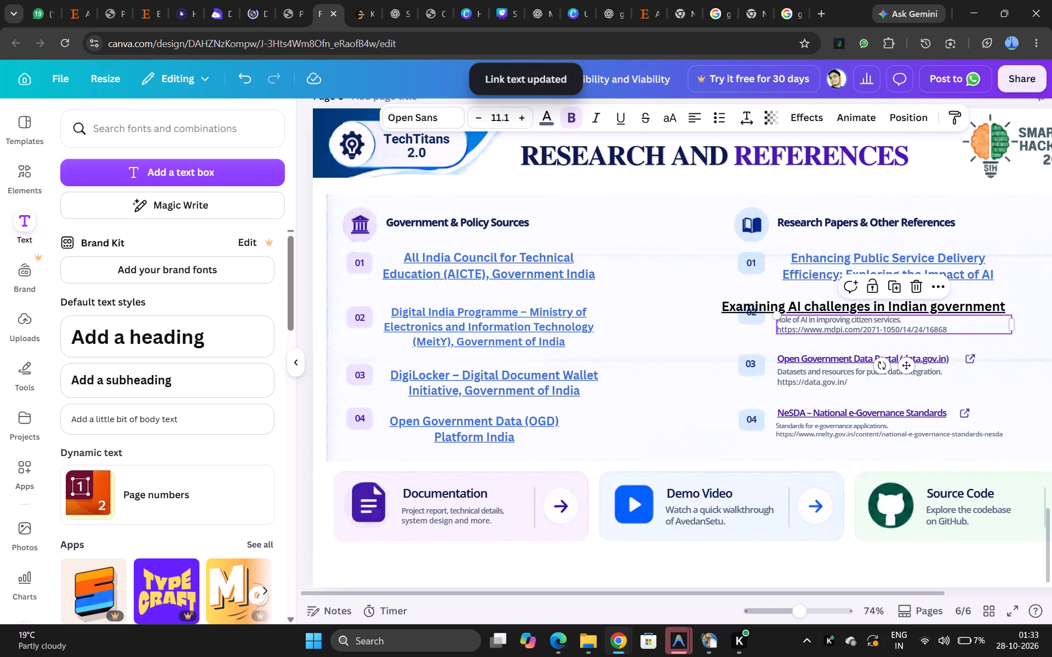
Move the "Examining AI challenges in Indian government" link so it starts just beside badge 02 without covering it.
left_click(849, 312)
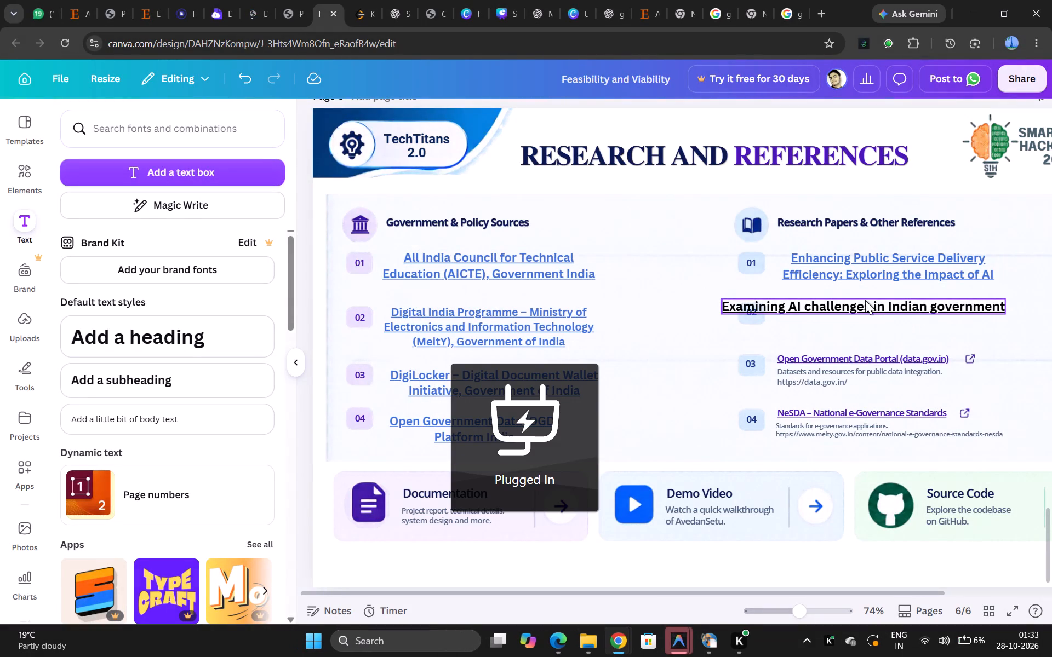
left_click_drag(856, 313, 903, 320)
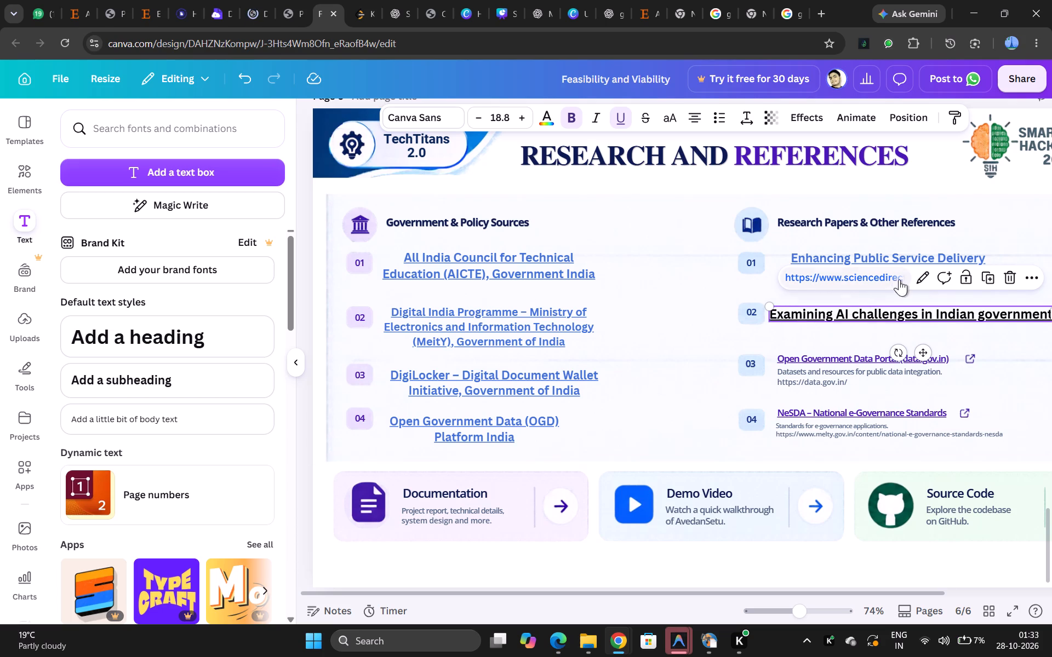
Colour the "Examining AI challenges in Indian government" link text the same medium blue as the other reference links.
left_click(546, 126)
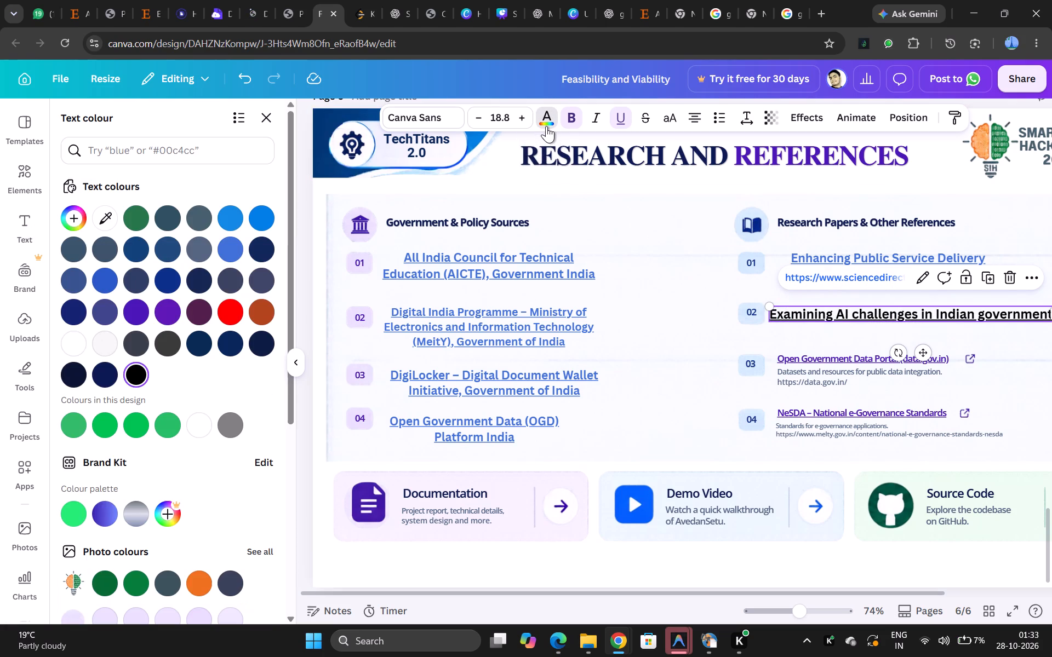
left_click(229, 256)
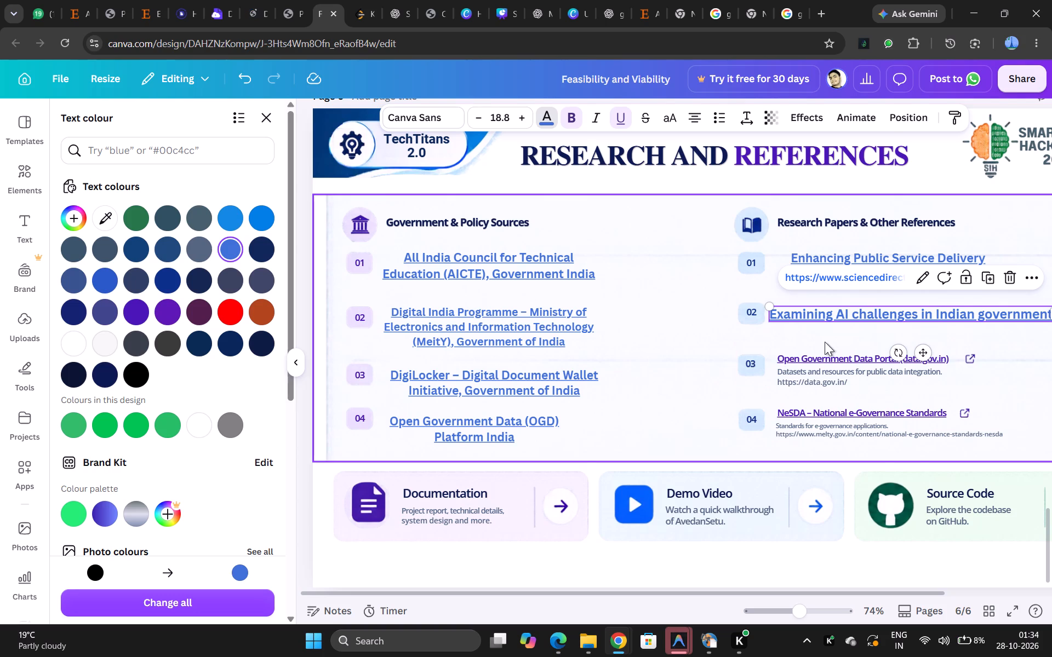
Shift the "Examining AI challenges in Indian government" link slightly away from badge 02, aligning its start with the badge 01 link's text box.
left_click(261, 113)
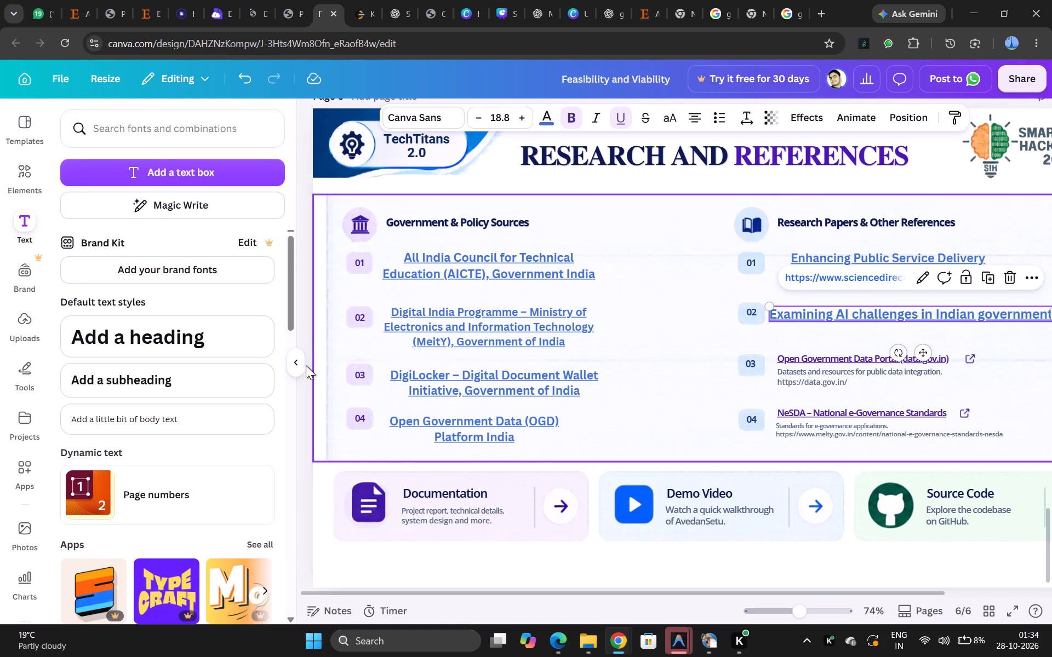
left_click(295, 367)
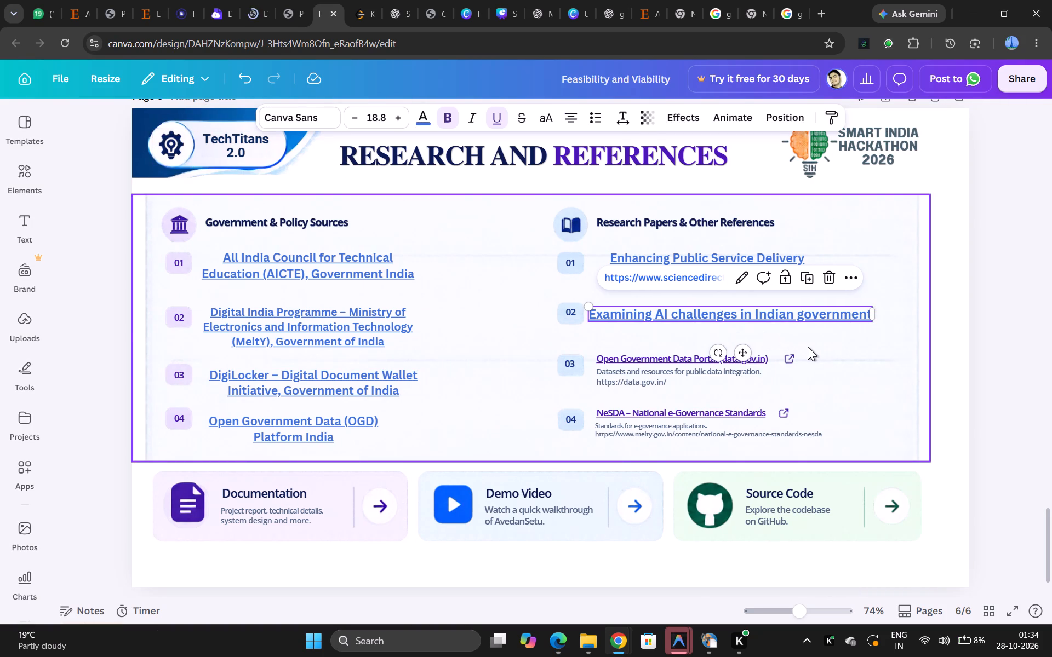
left_click(808, 347)
left_click_drag(751, 316, 758, 316)
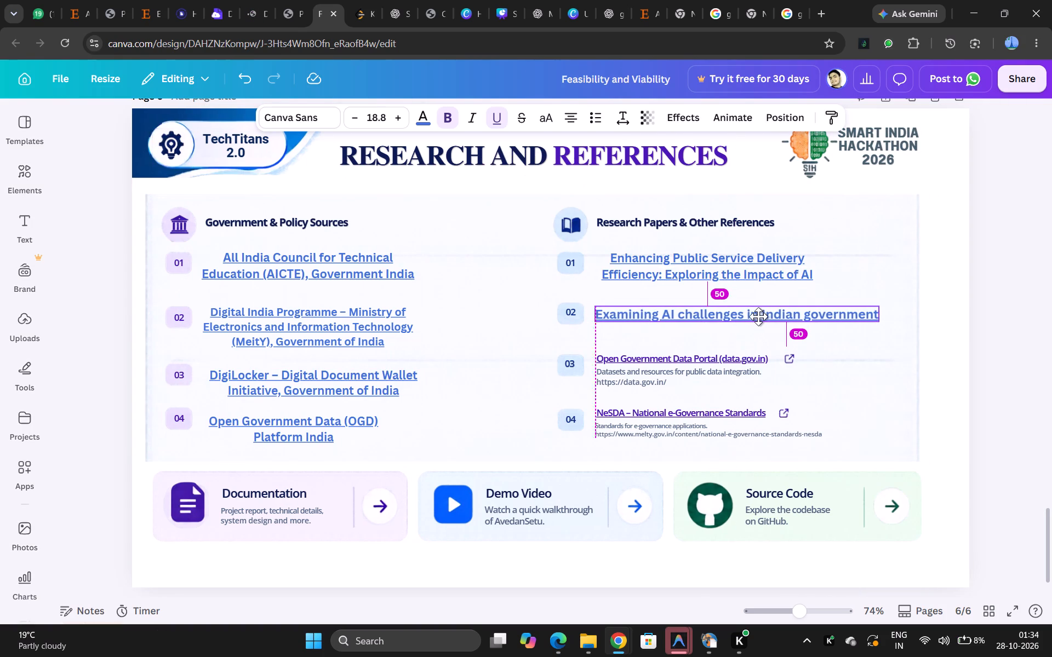
left_click_drag(758, 316, 763, 316)
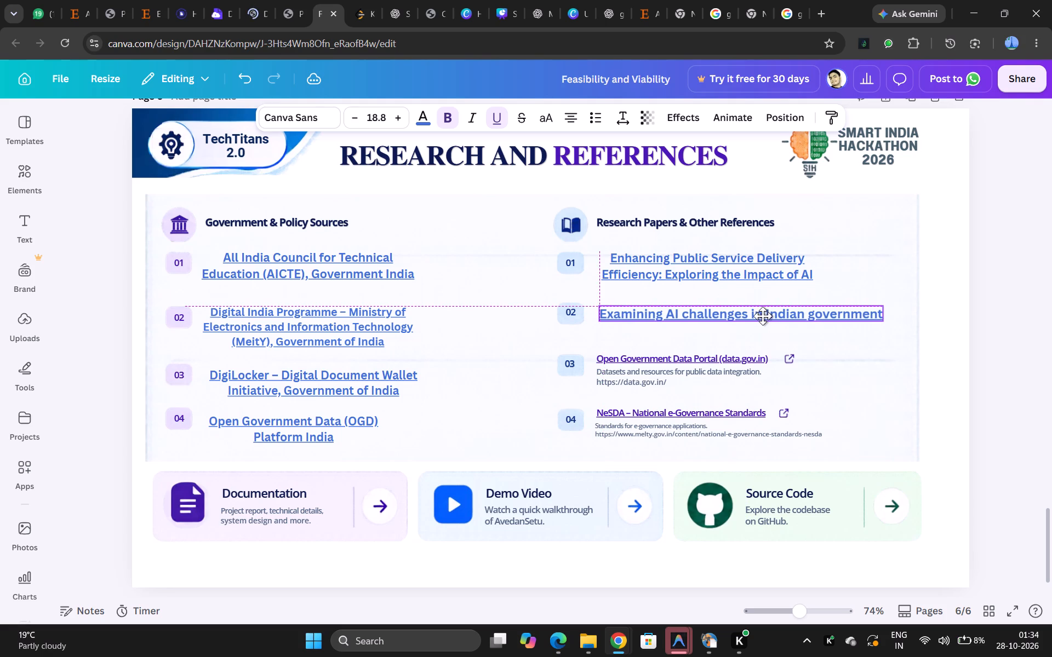
left_click_drag(763, 316, 762, 316)
Change the text alignment of the badge 01 link "Enhancing Public Service Delivery Efficiency: Exploring the Impact of AI" to right-aligned.
left_click(718, 256)
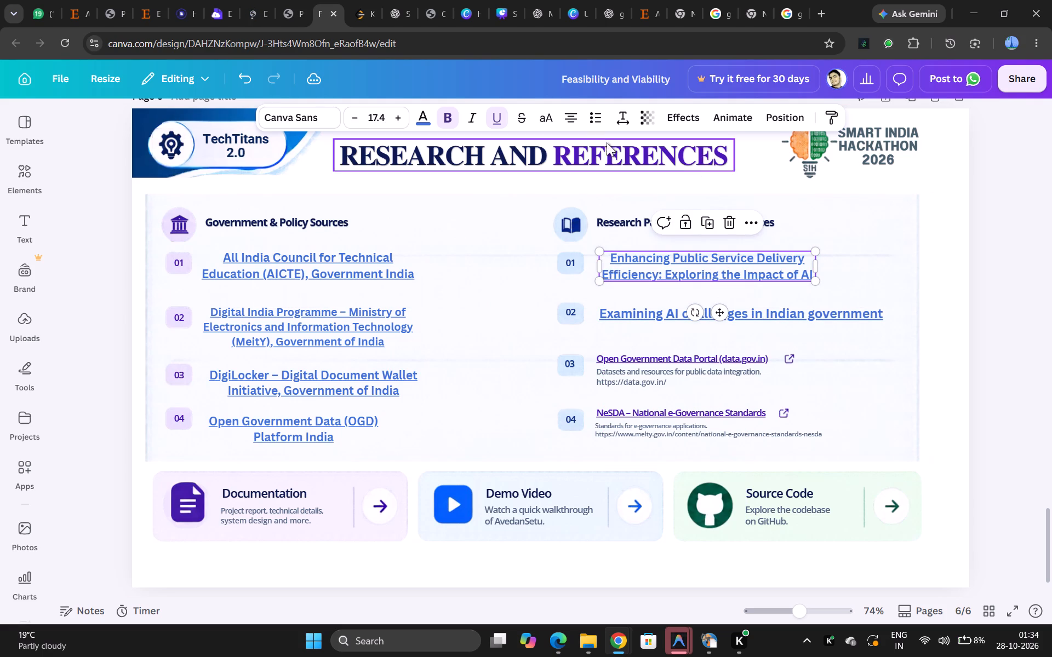
left_click(568, 116)
left_click(568, 116)
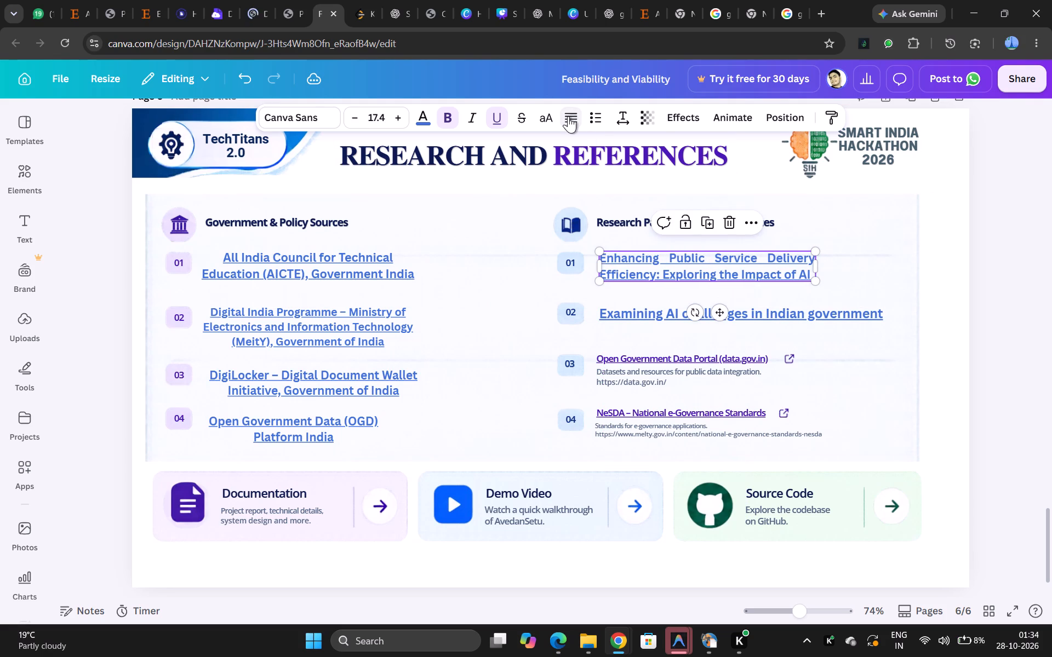
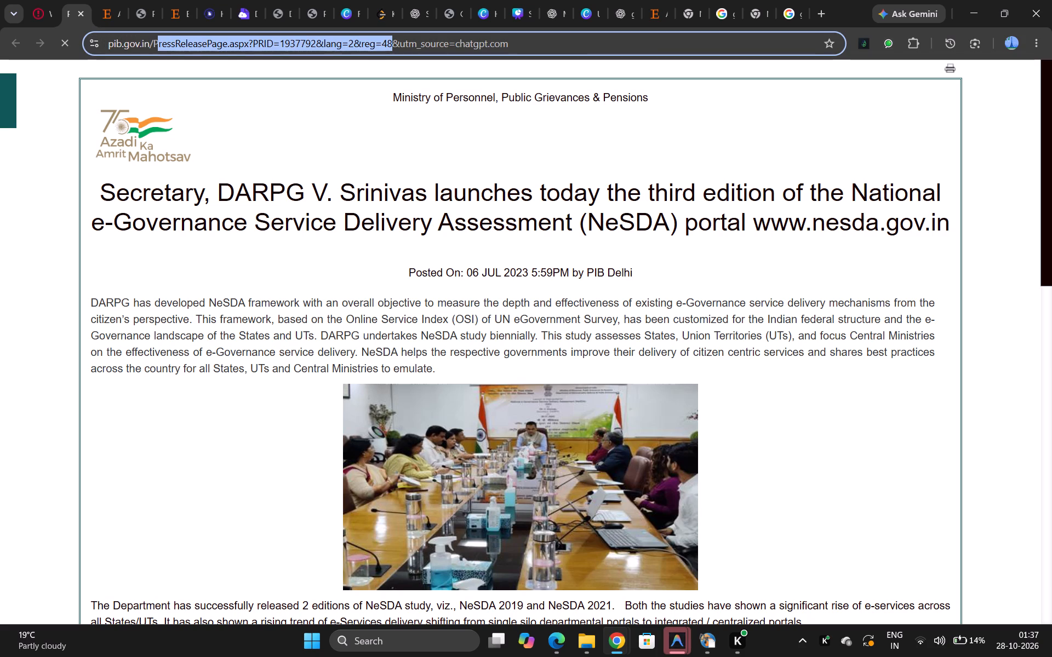
Copy the NeSDA press release address up to reg=48, without the utm_source=chatgpt.com suffix, and load the shortened address in the same tab.
left_click_drag(157, 50, 135, 48)
left_click_drag(135, 48, 59, 48)
key("ctrl+c")
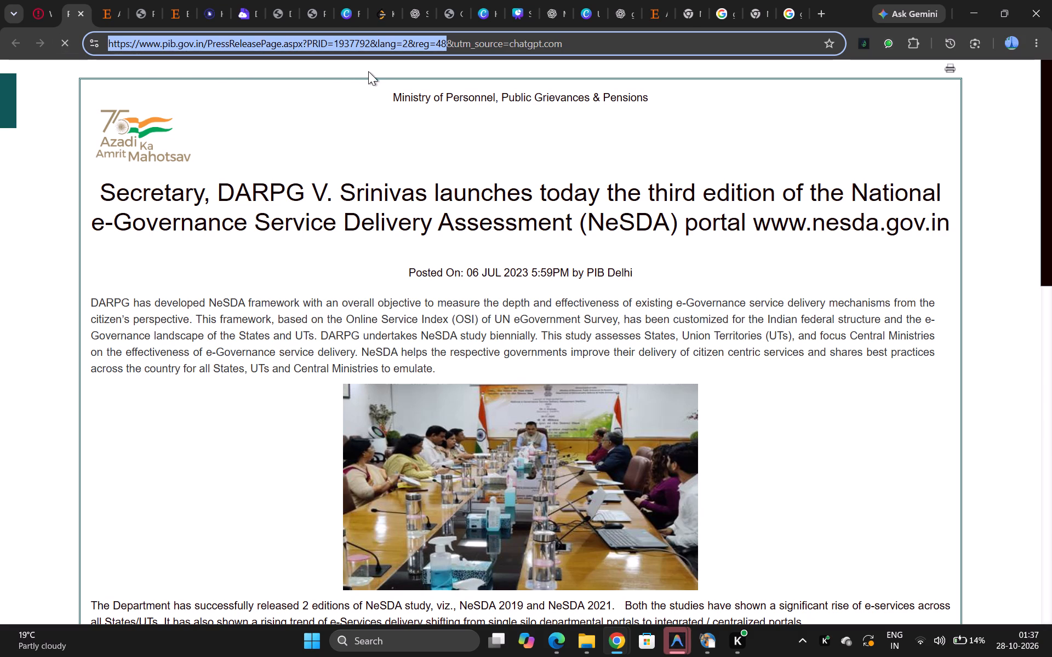
key("ctrl+a")
key("ctrl+v")
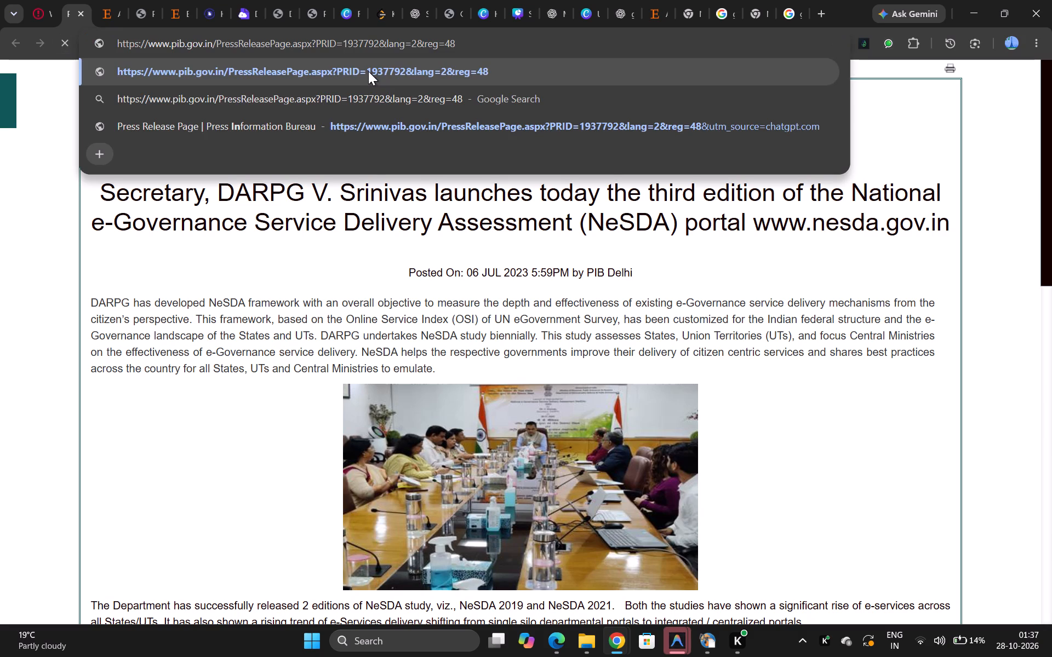
key("Return")
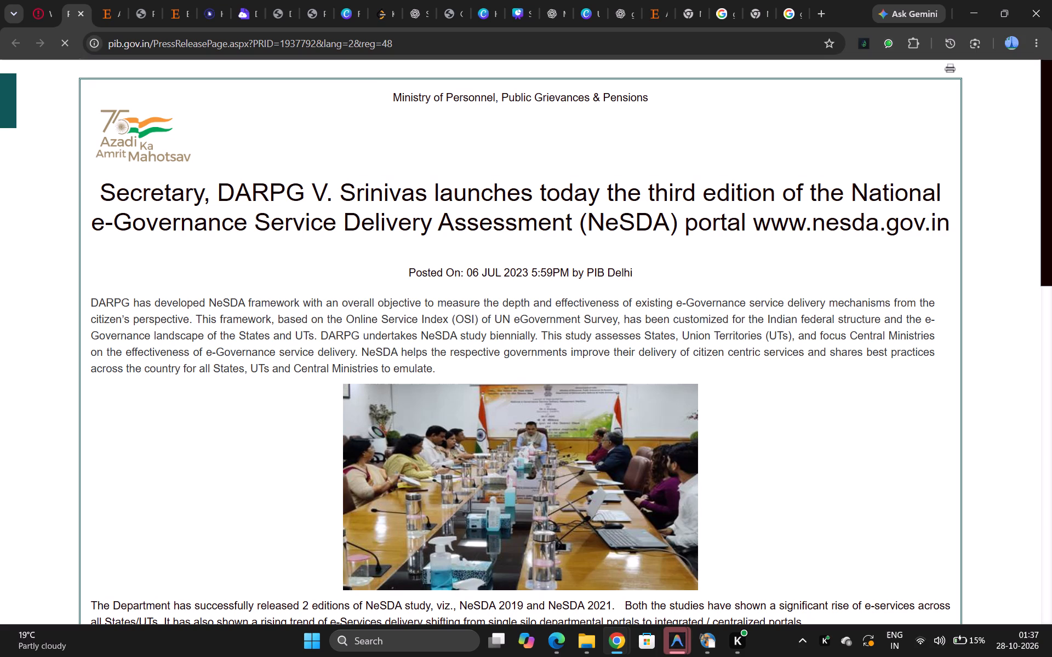
Open the copied pib.gov.in press release address in a new tab to check the link.
left_click(830, 12)
key("ctrl+v")
key("Return")
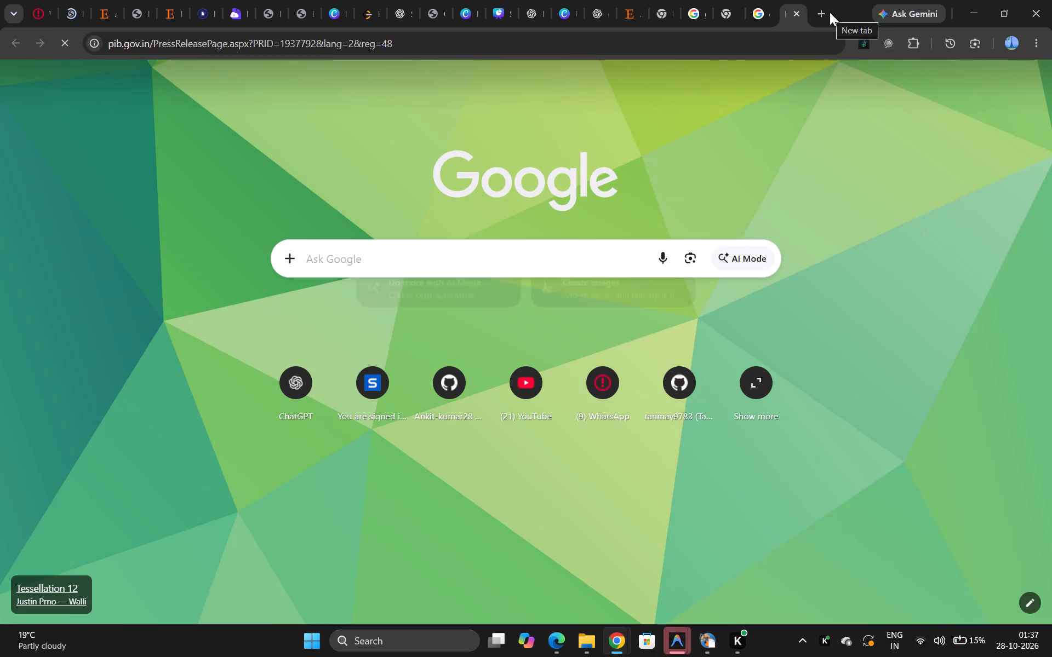
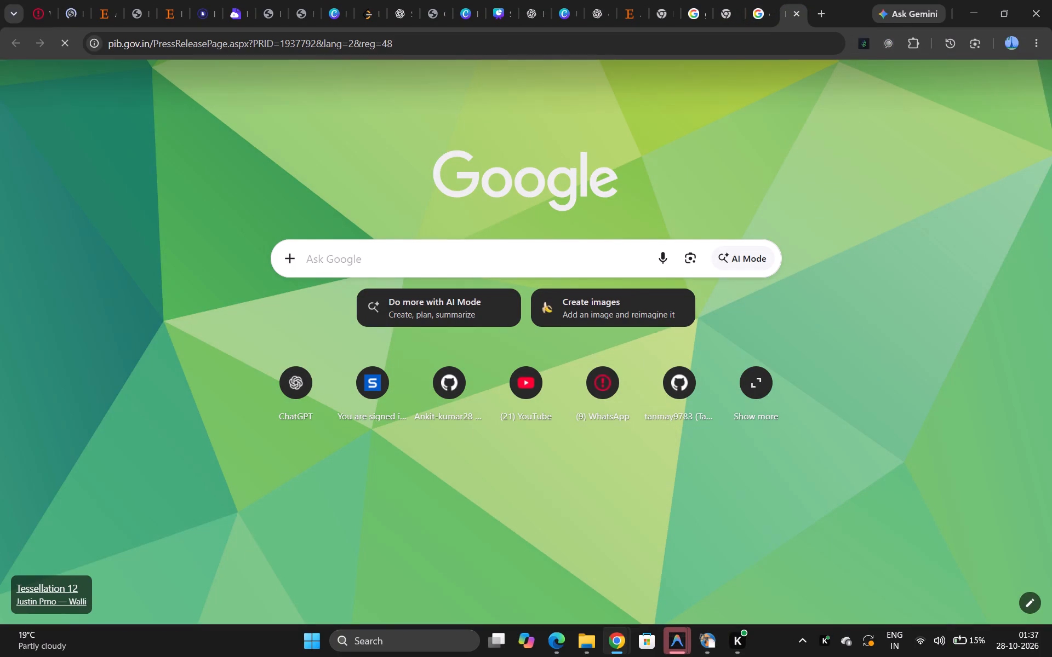
Check the already open pib.gov.in press release on the NeSDA portal launch and return to the tab still loading the same address.
left_click(64, 0)
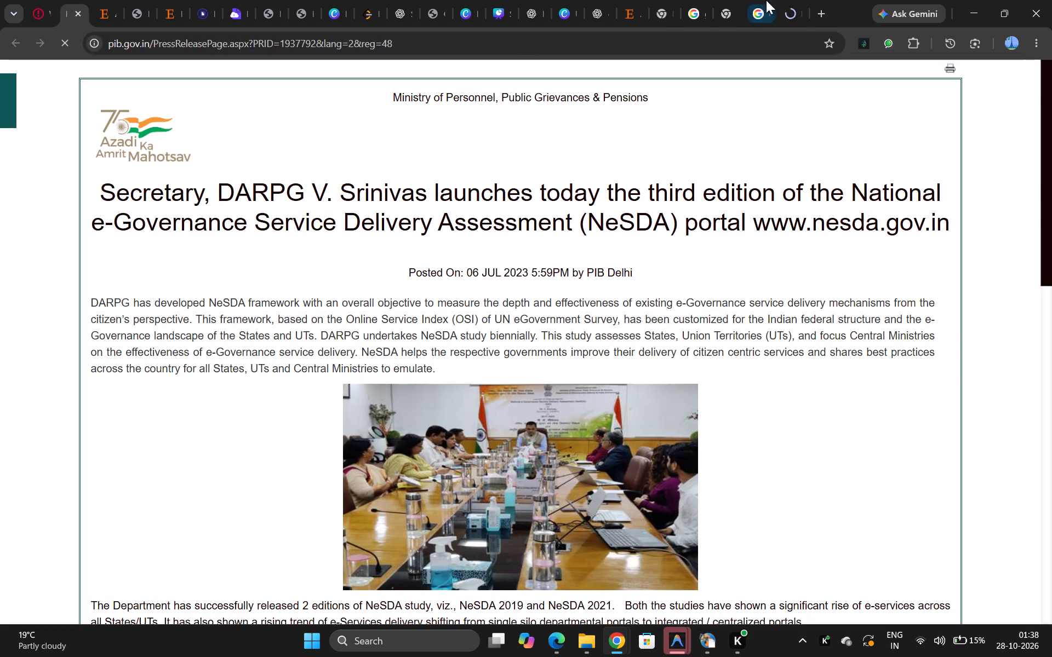
left_click(793, 7)
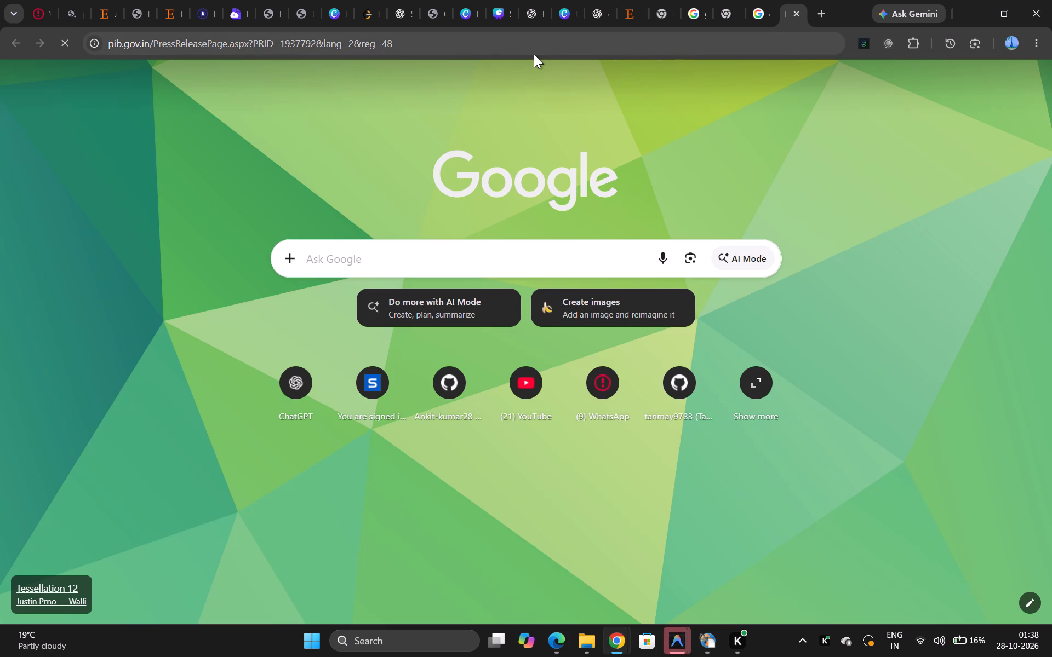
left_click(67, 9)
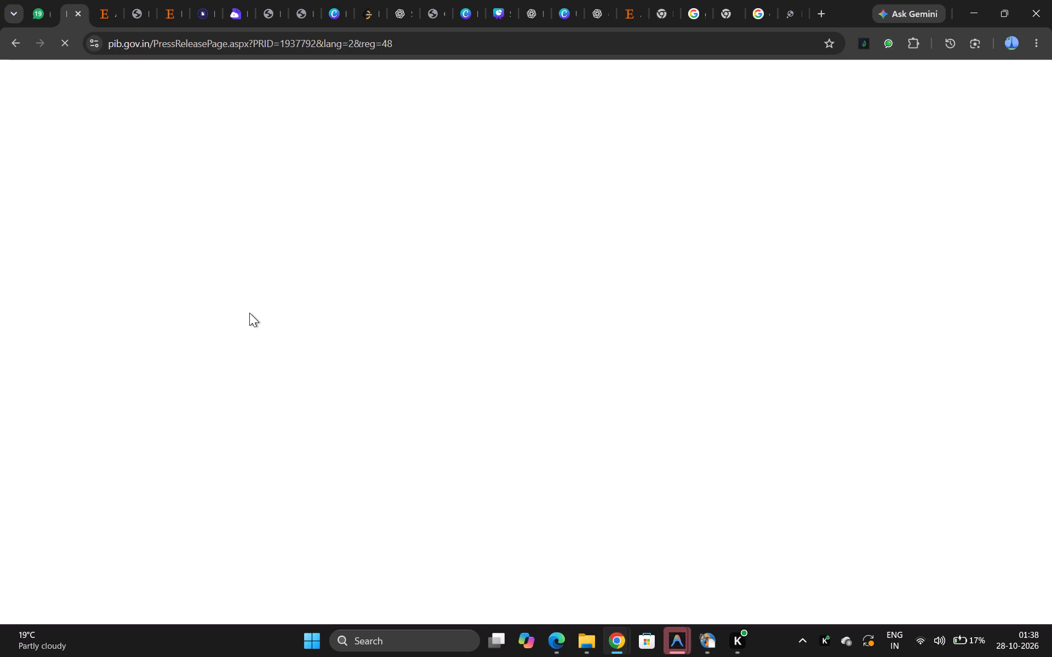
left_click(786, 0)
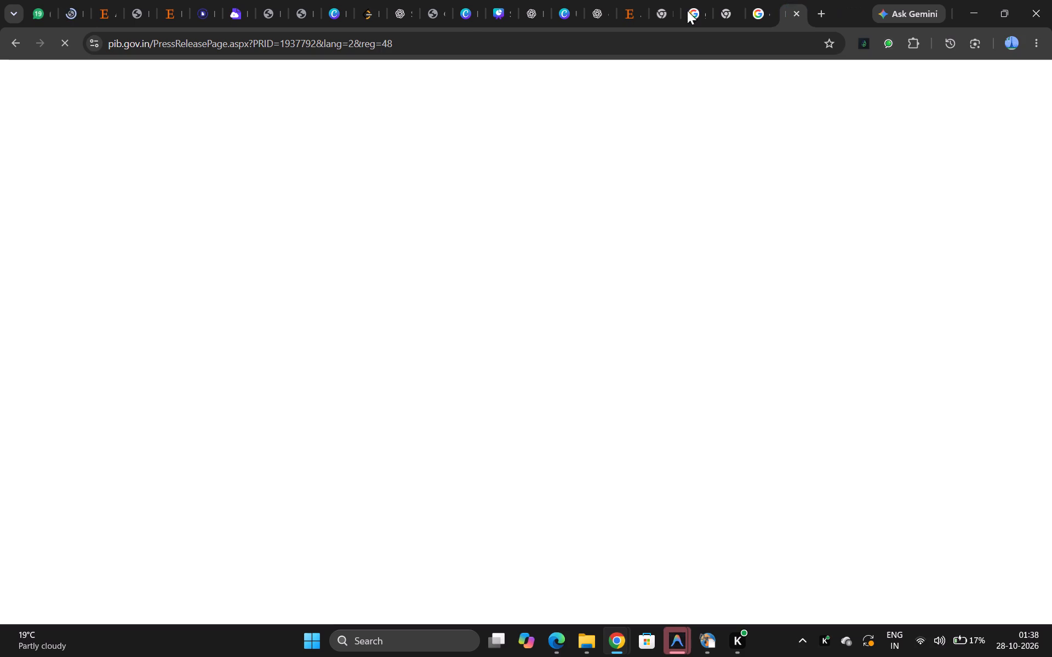
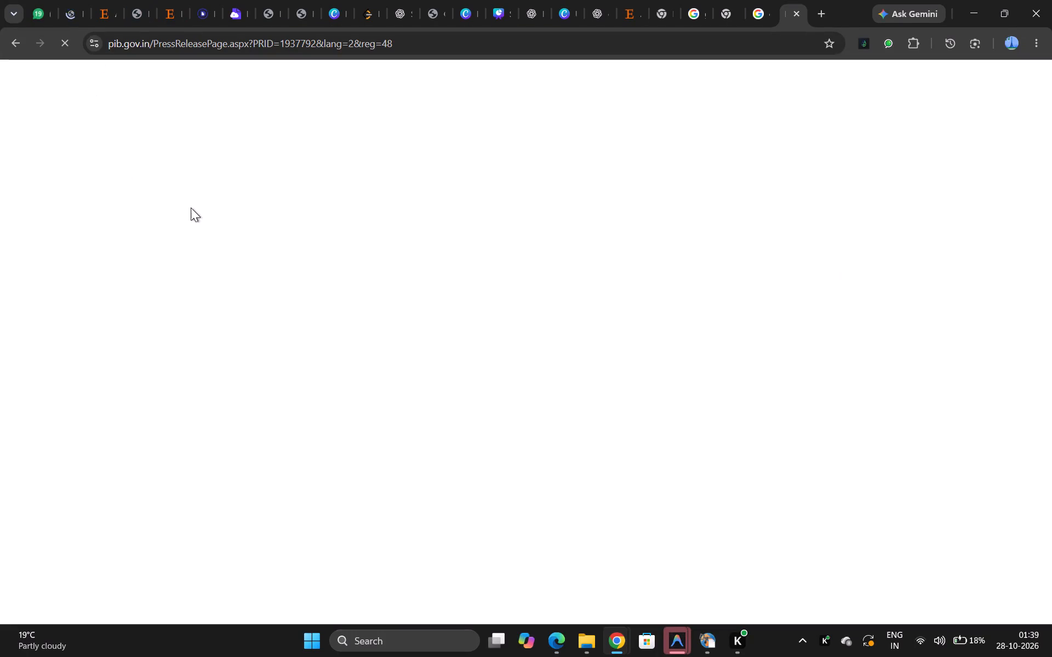
Switch to the already open Press Information Bureau press release page to view the article.
left_click(77, 4)
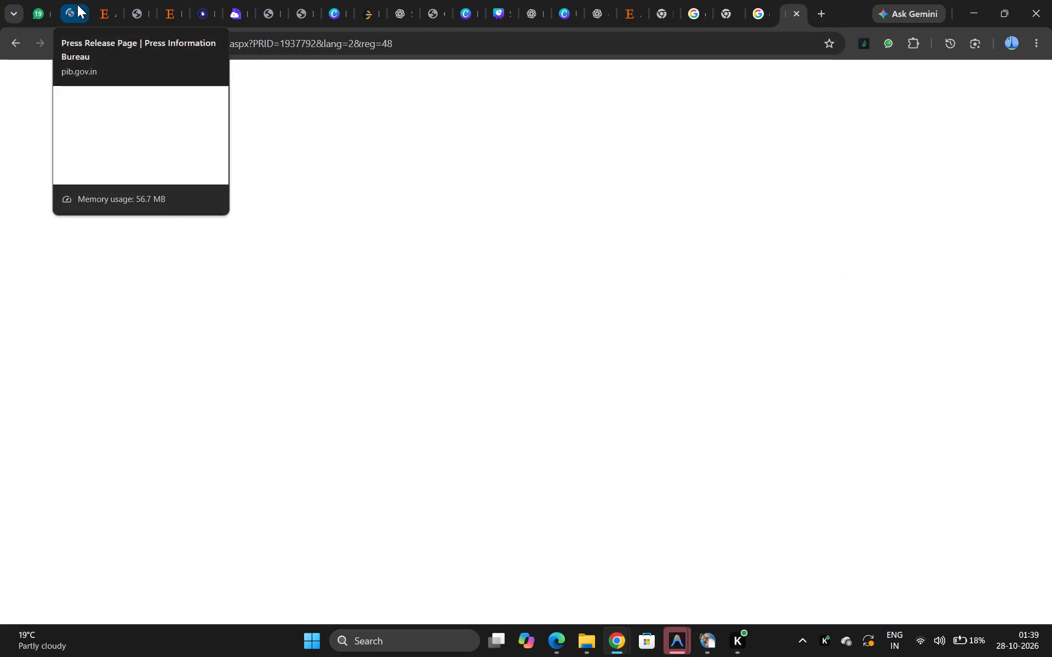
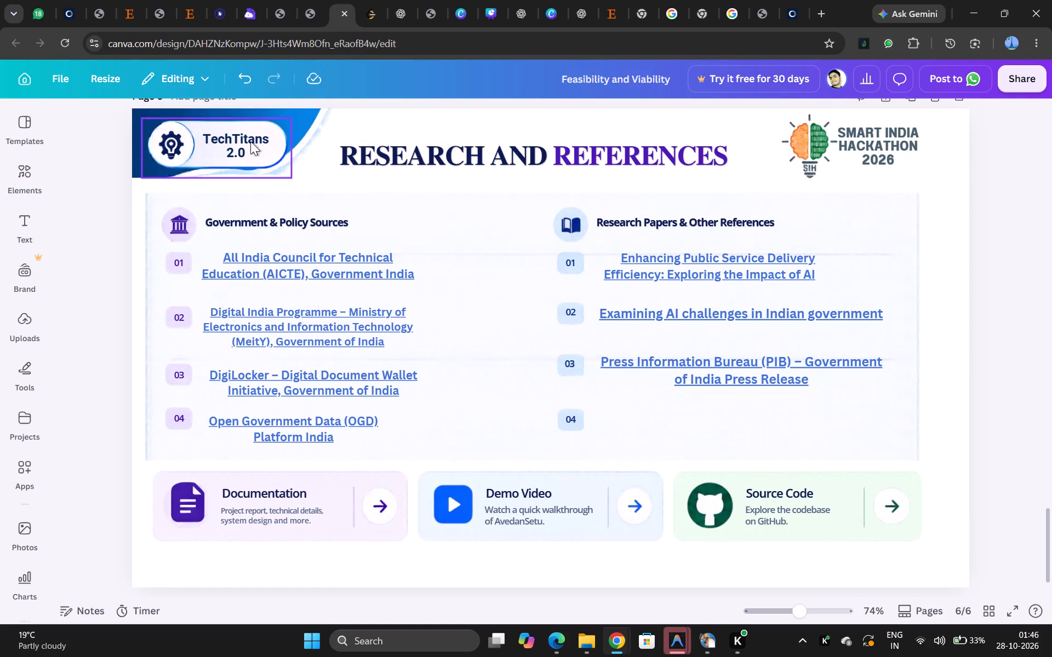
left_click(21, 233)
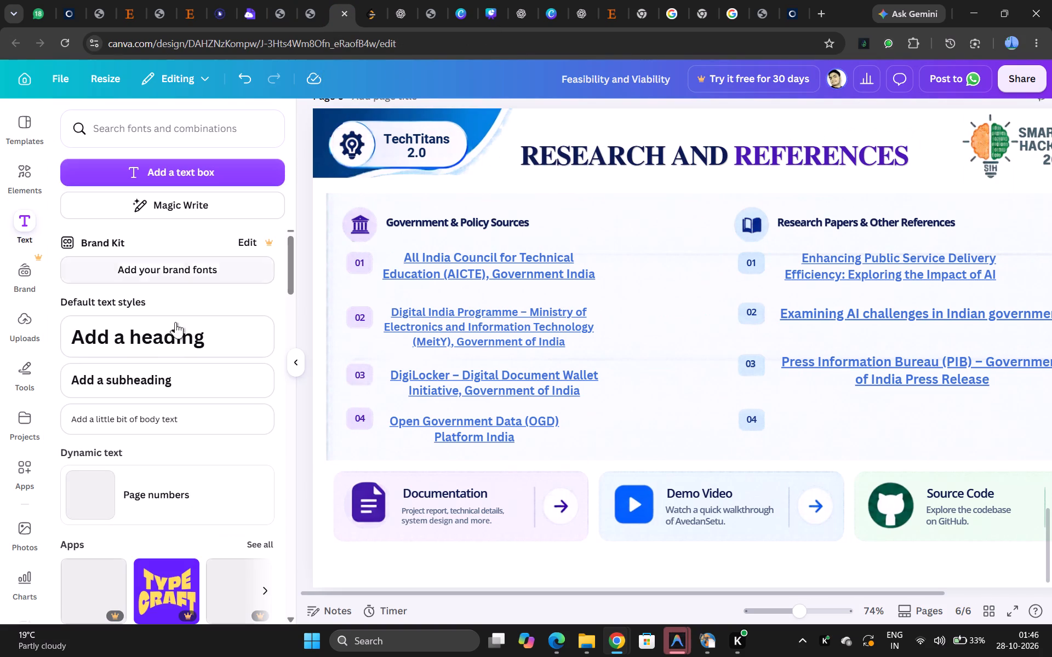
left_click(158, 378)
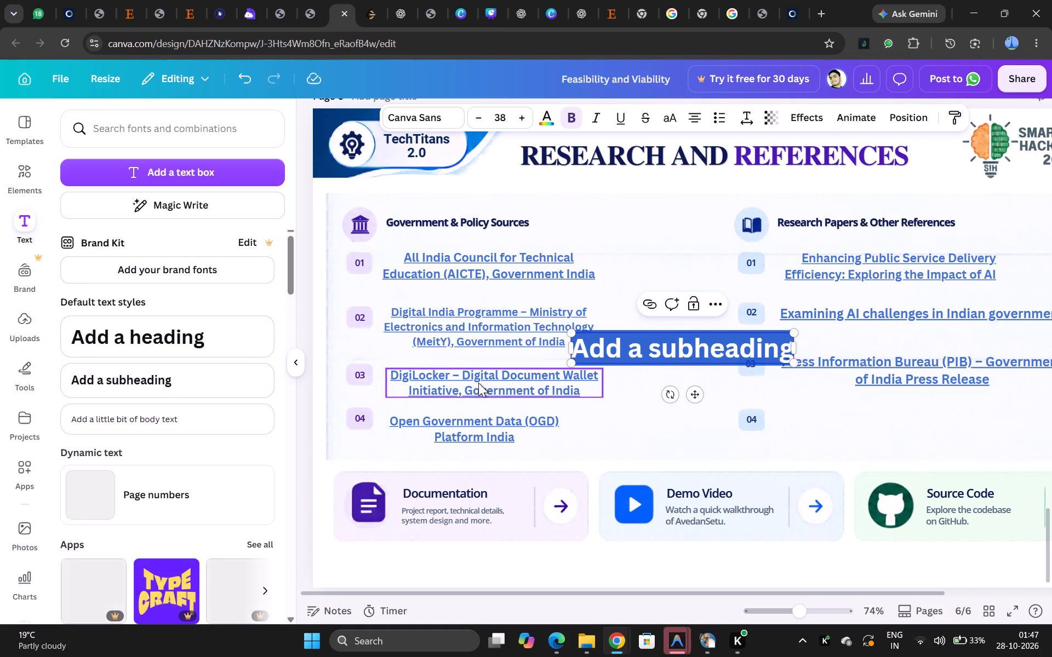
key("ctrl+v")
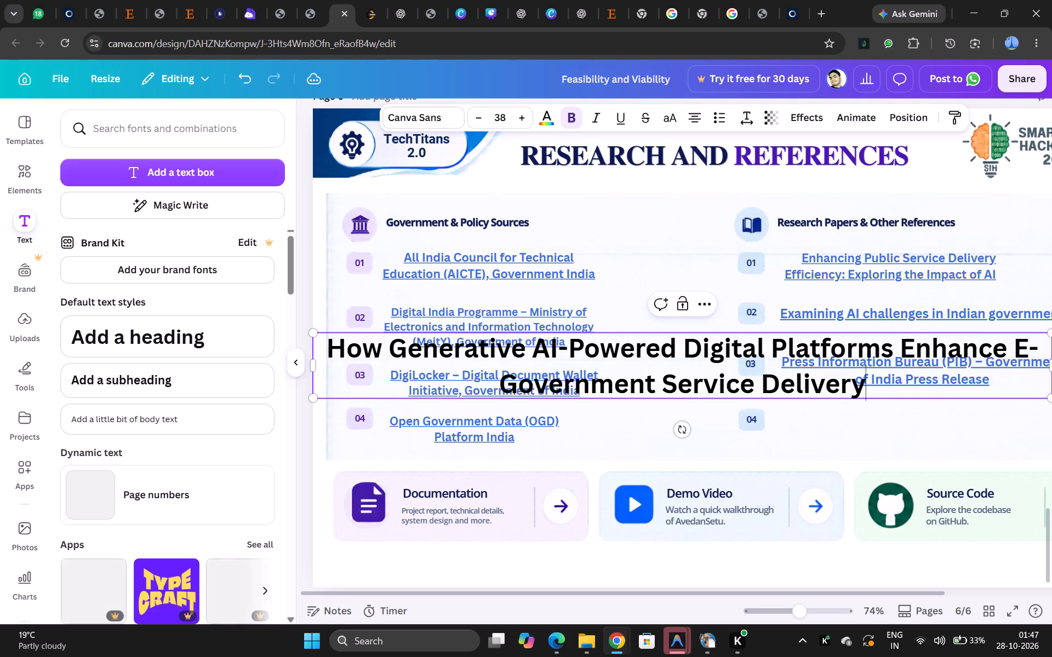
Scale the new title down to a font size of about 14.3 and place it beside number 04 under Research Papers & Other References.
left_click_drag(312, 336, 315, 336)
left_click_drag(315, 336, 808, 377)
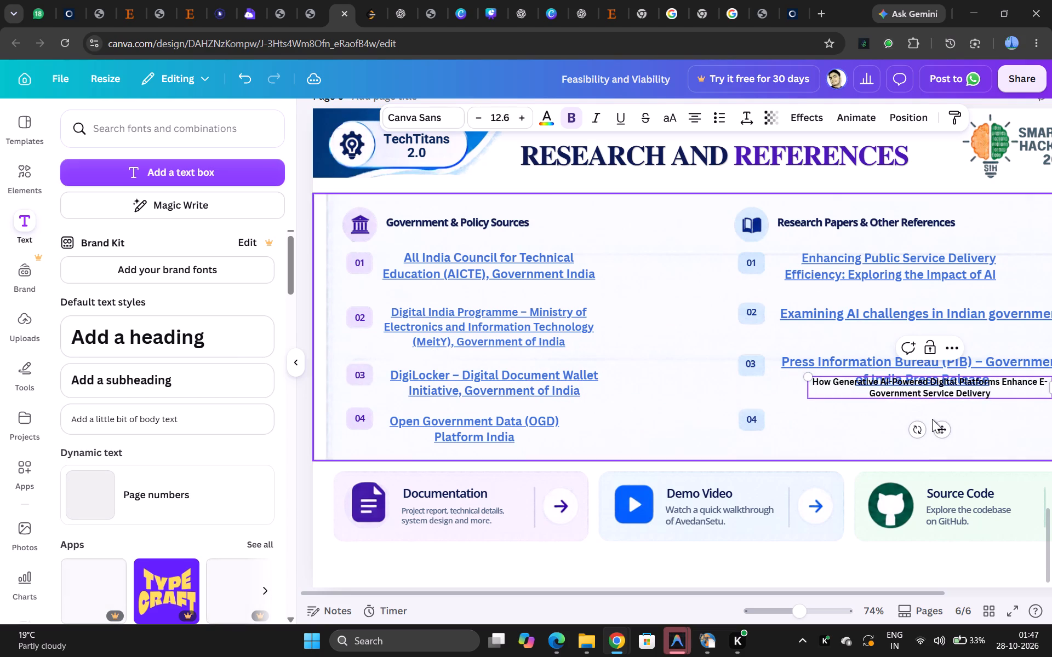
left_click_drag(939, 424, 912, 457)
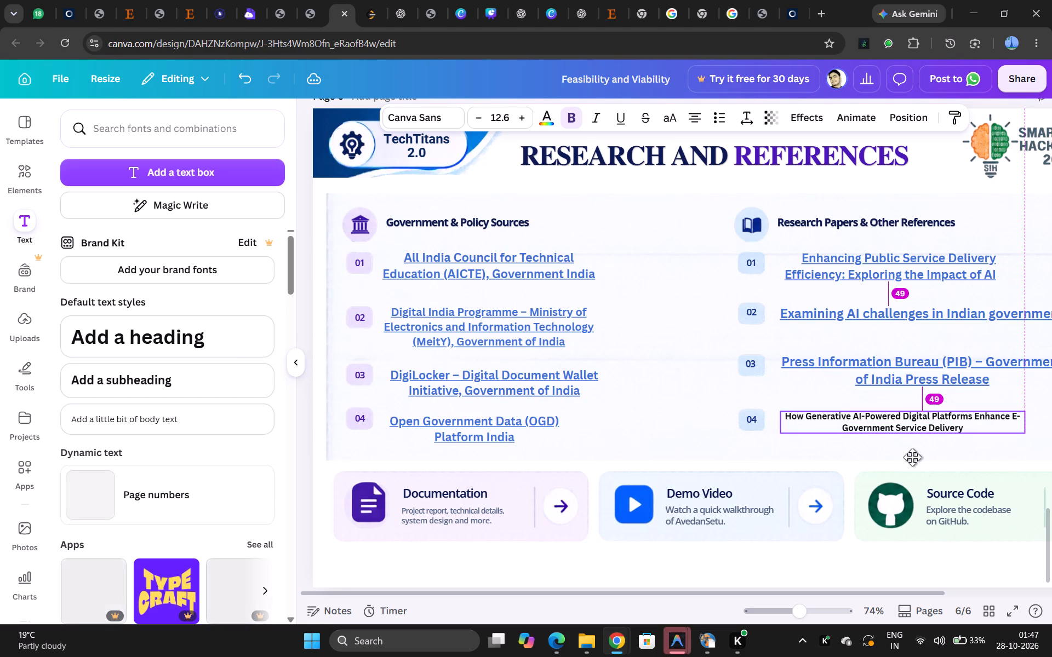
left_click_drag(912, 457, 913, 457)
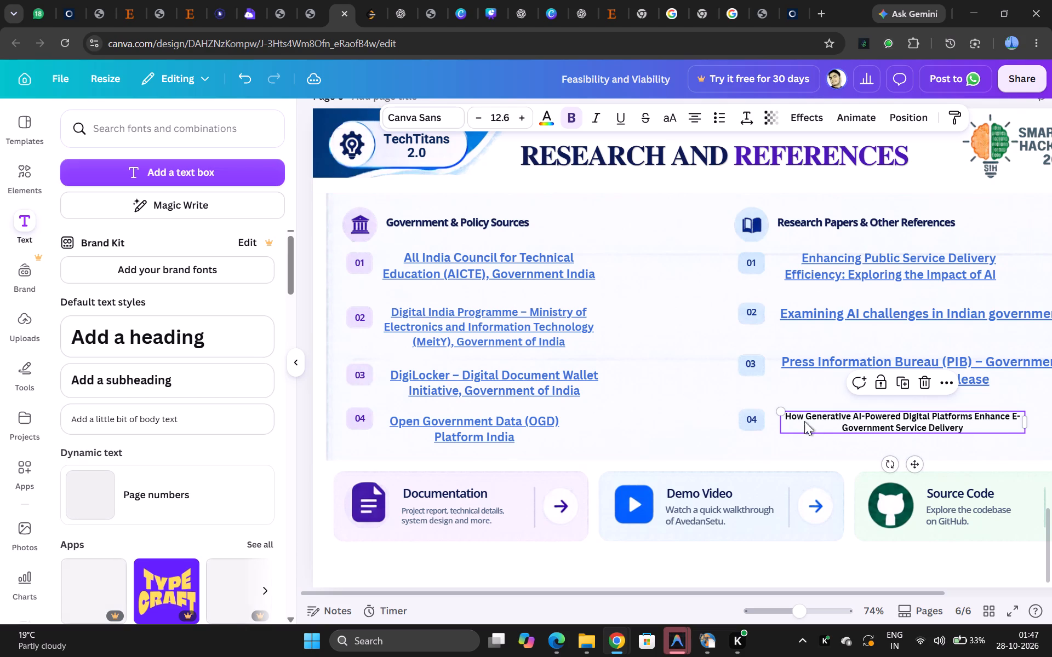
left_click_drag(779, 408, 744, 389)
left_click_drag(896, 463, 910, 462)
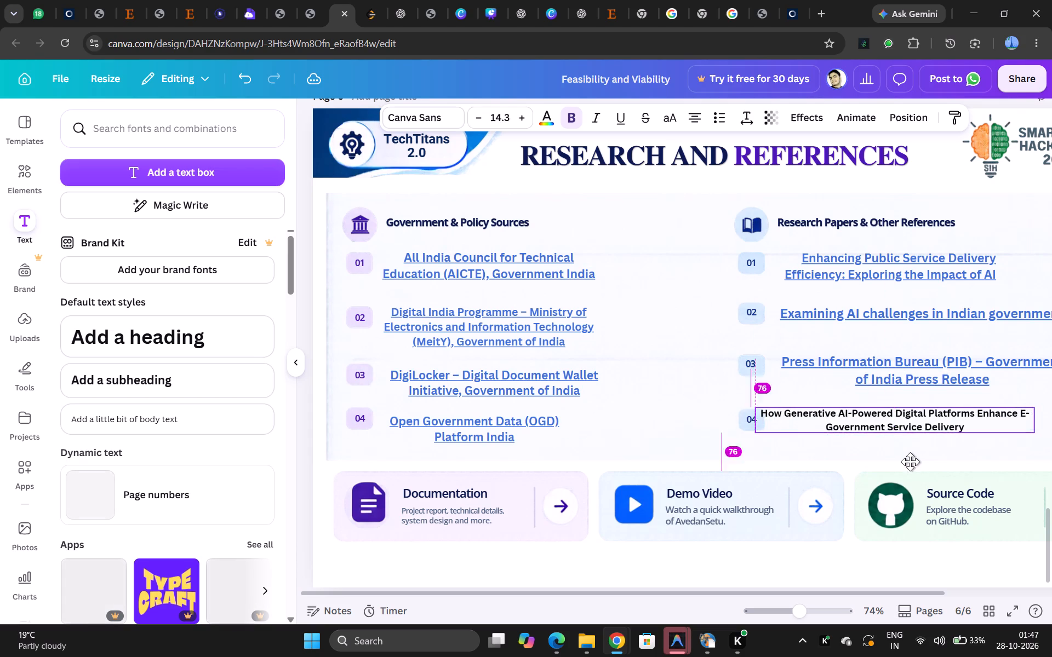
left_click_drag(910, 462, 930, 463)
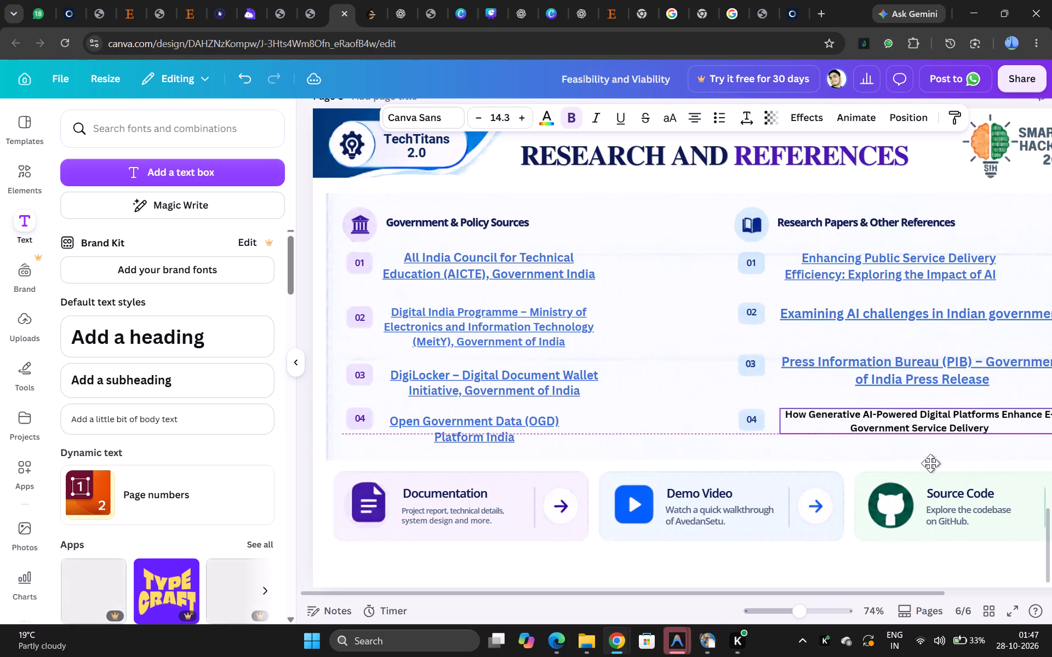
left_click_drag(930, 463, 930, 463)
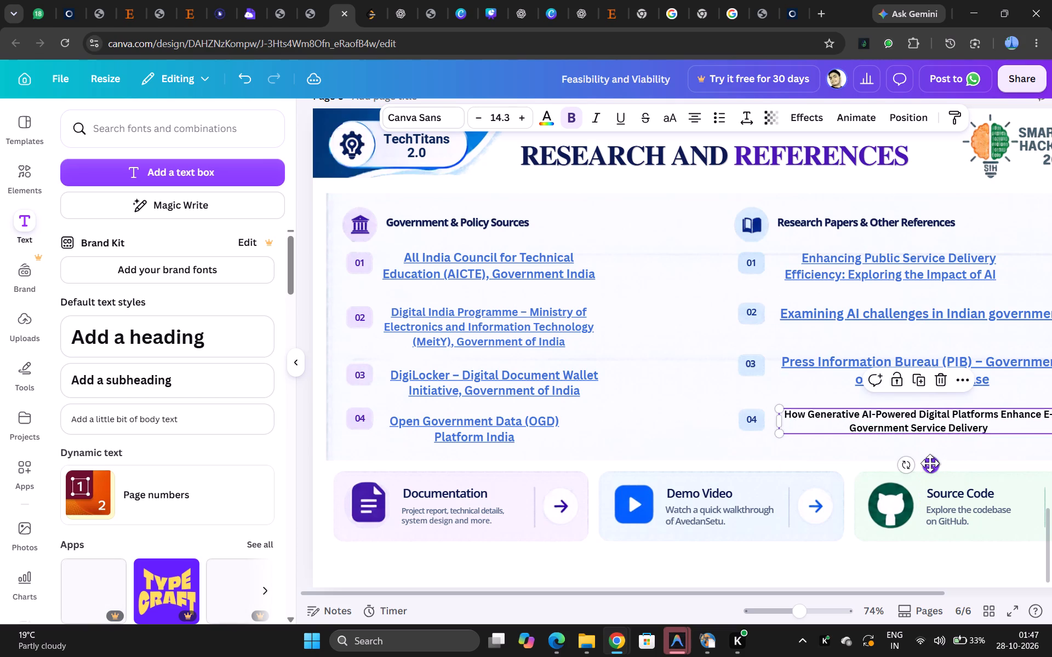